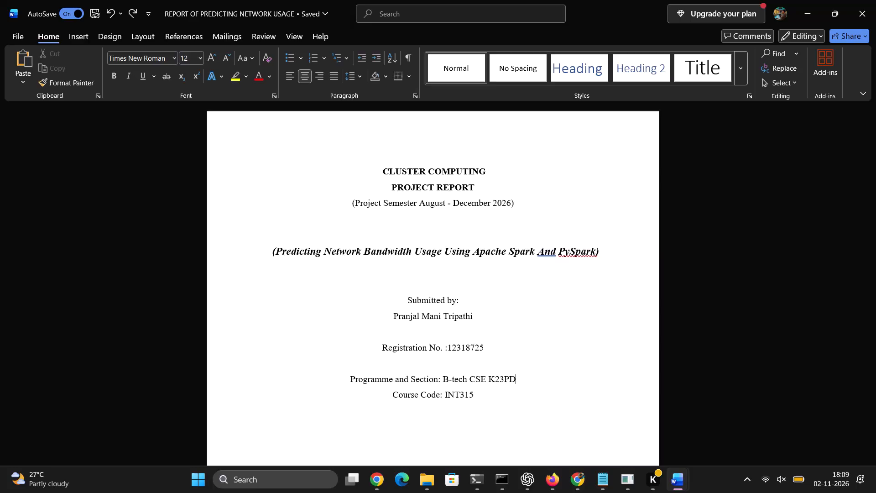
# Search the computer for the WhatsApp app and open it.
pyautogui.click(302, 478)
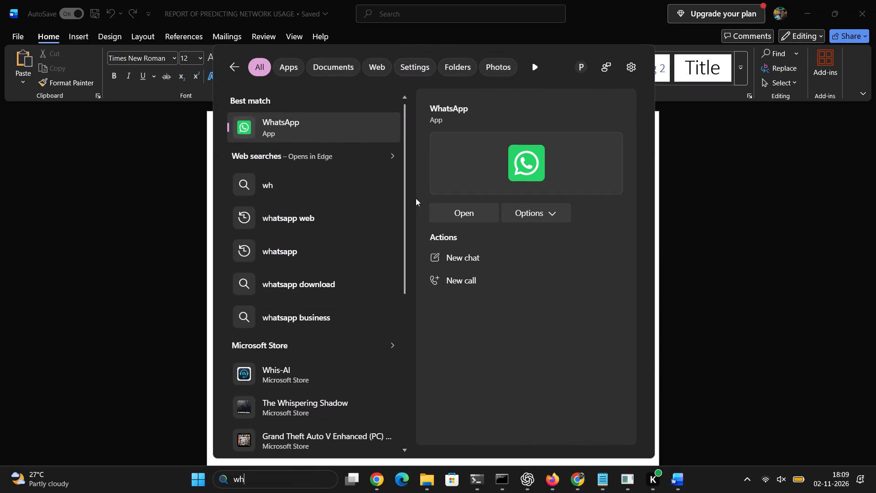
pyautogui.click(449, 208)
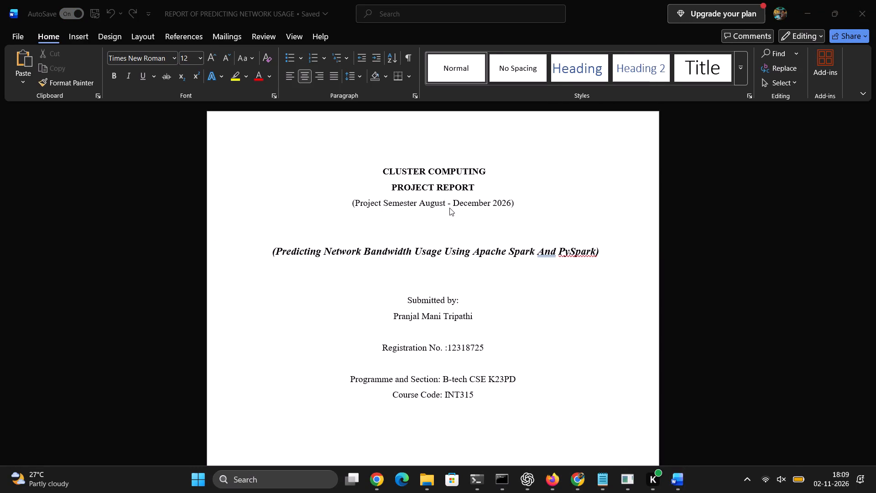
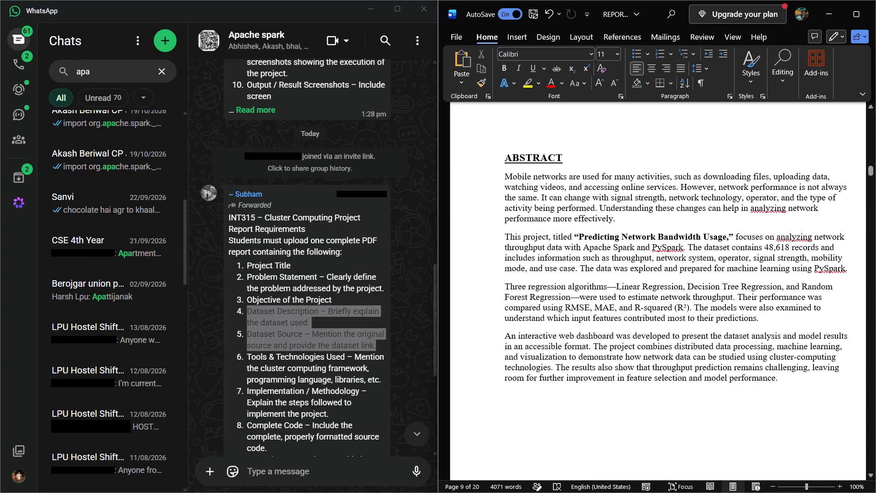
# Switch to File Explorer and open the INT315_Predicting_Network_Bandwidth_Usage_Report document from the Downloads folder.
pyautogui.scroll(1, 602, 154)
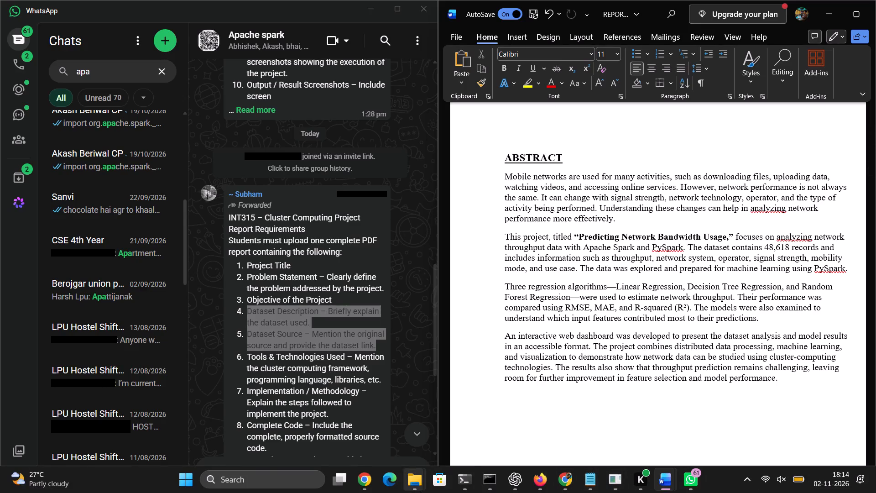
pyautogui.click(421, 491)
pyautogui.click(365, 418)
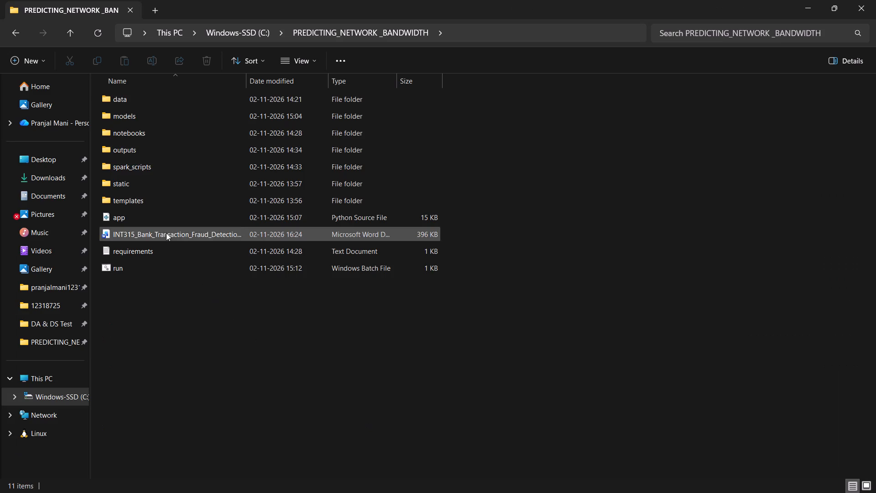
pyautogui.click(72, 163)
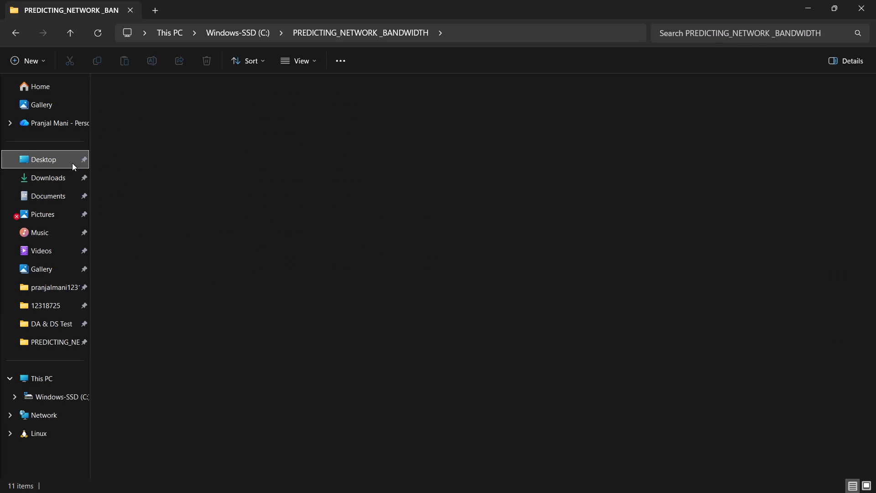
pyautogui.click(71, 176)
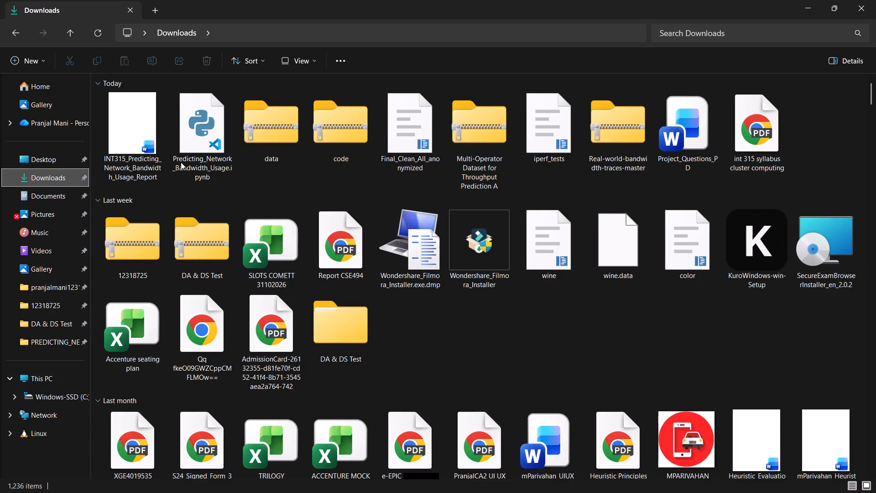
pyautogui.doubleClick(148, 150)
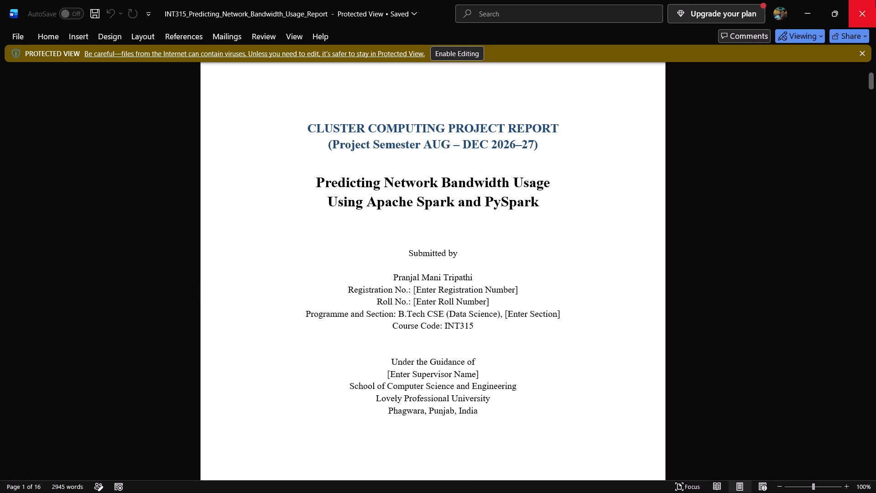
# Close the INT315_Predicting_Network_Bandwidth_Usage_Report document.
pyautogui.click(875, 0)
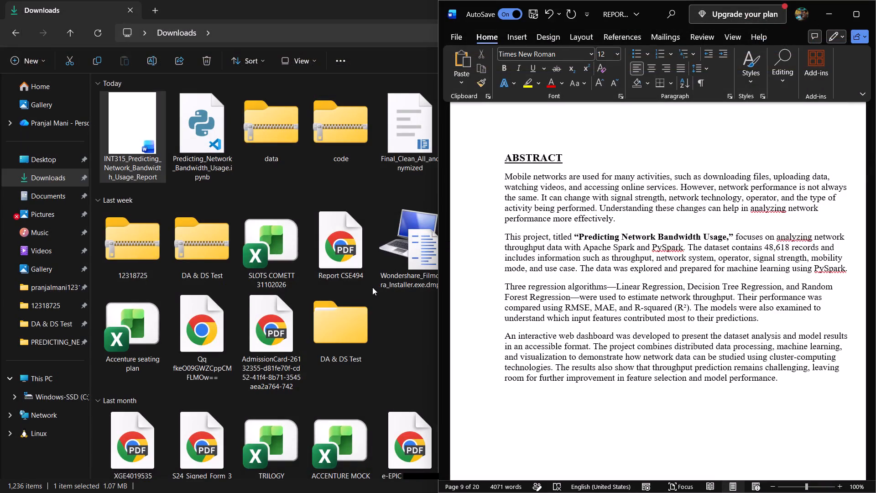
# Open the INT315 Bank Transaction Fraud Detection report from the PREDICTING_NETWORK_BANDWIDTH folder on the C: drive.
pyautogui.scroll(-1, 275, 336)
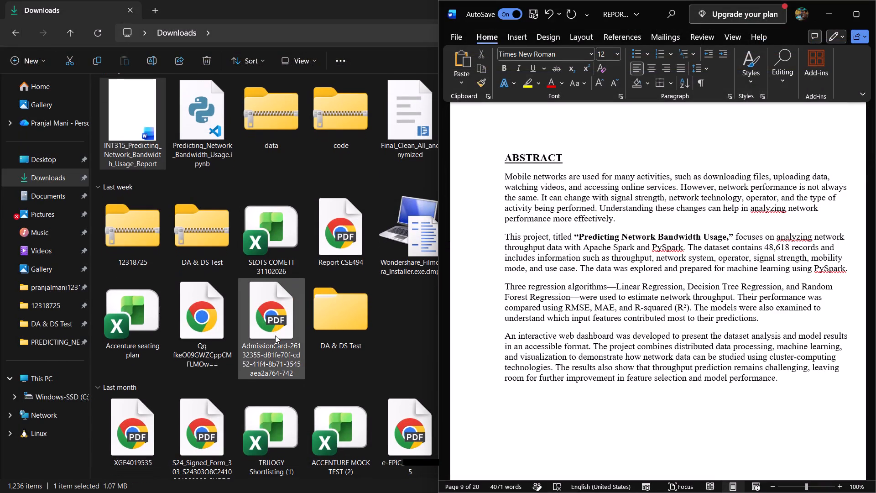
pyautogui.click(66, 384)
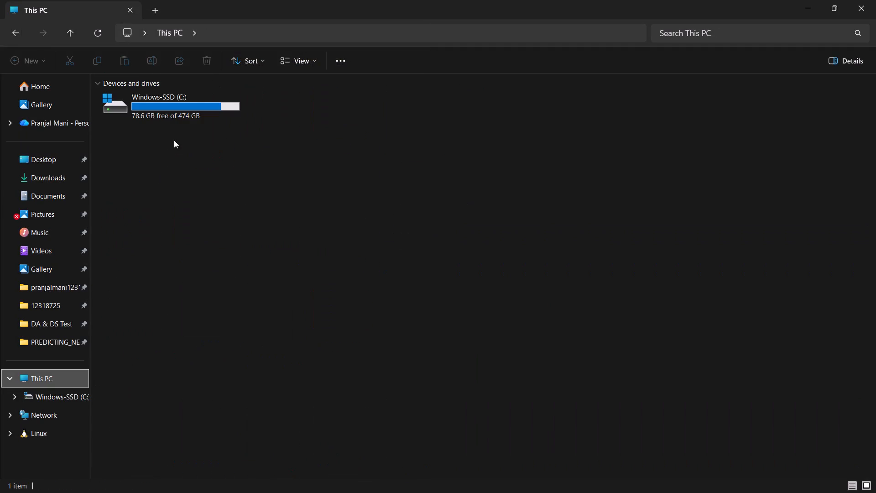
pyautogui.doubleClick(185, 119)
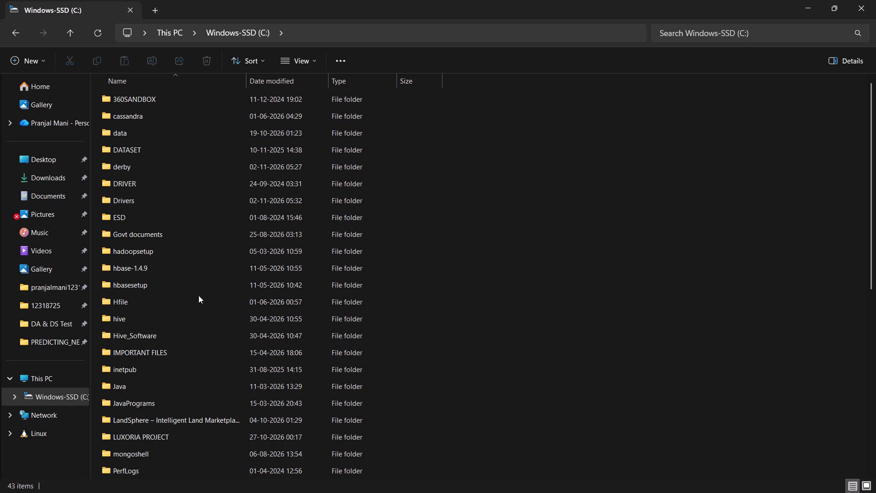
pyautogui.scroll(-1, 241, 420)
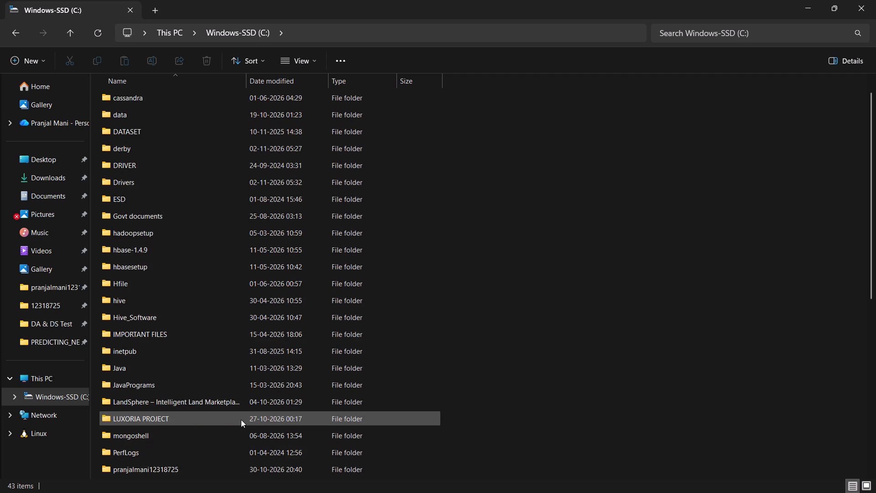
pyautogui.scroll(-1, 241, 456)
pyautogui.doubleClick(239, 400)
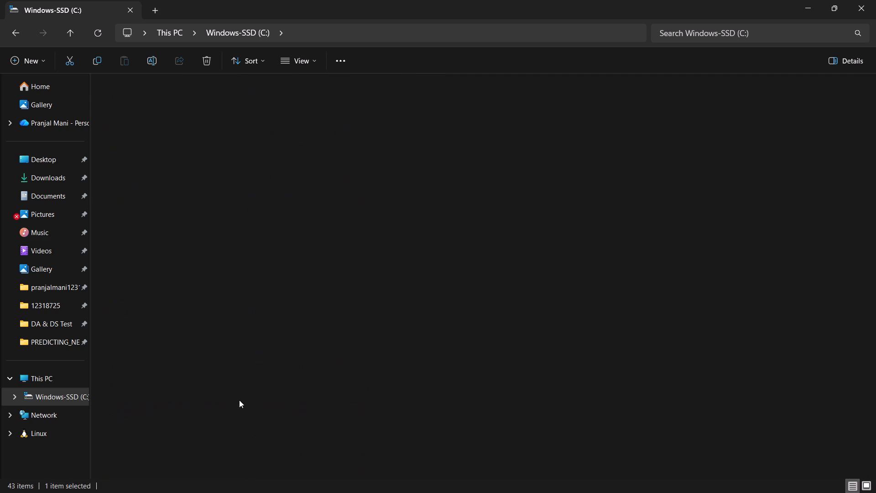
pyautogui.doubleClick(223, 234)
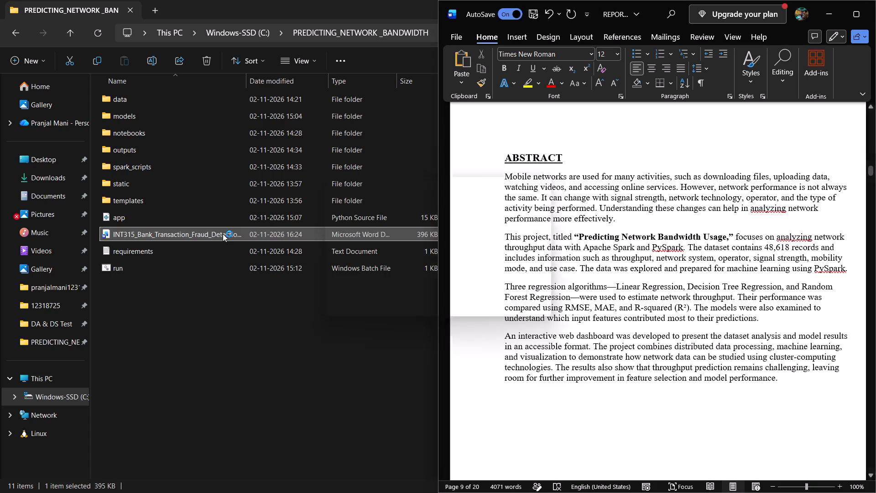
# Look through the fraud detection report's cover page, declaration, acknowledgement and table of contents to check its section order.
pyautogui.scroll(-2, 339, 278)
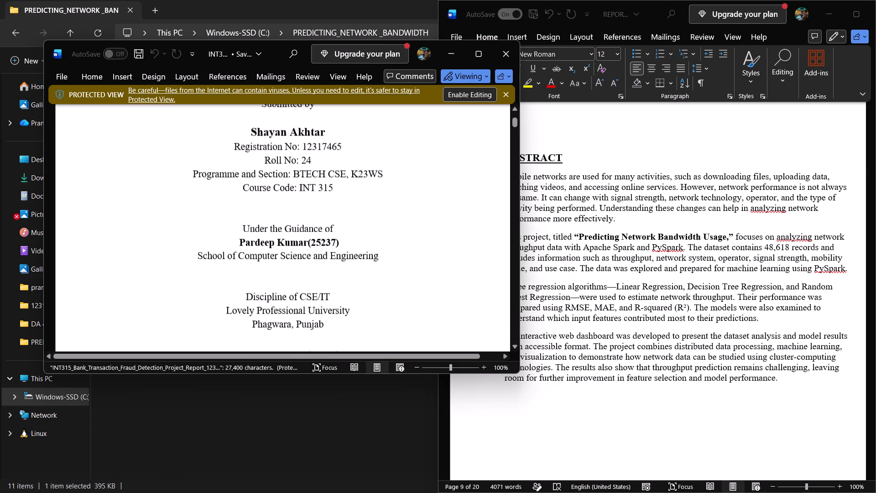
pyautogui.scroll(-3, 339, 278)
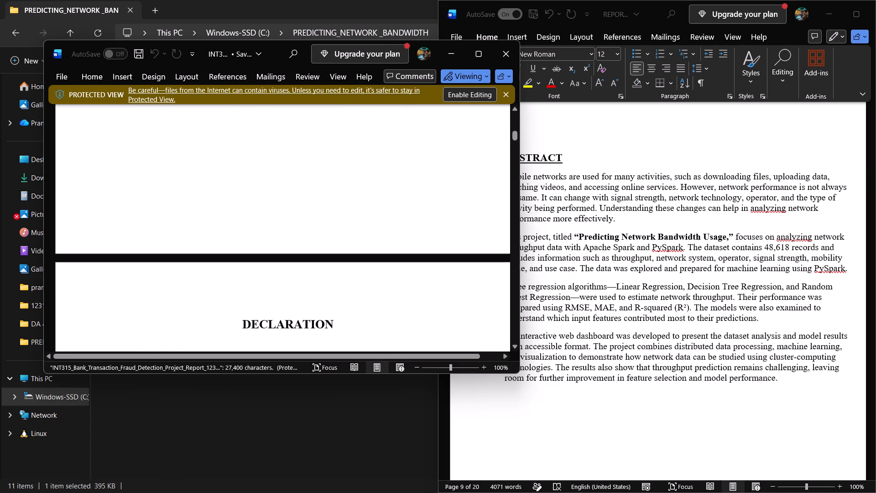
pyautogui.scroll(-2, 339, 278)
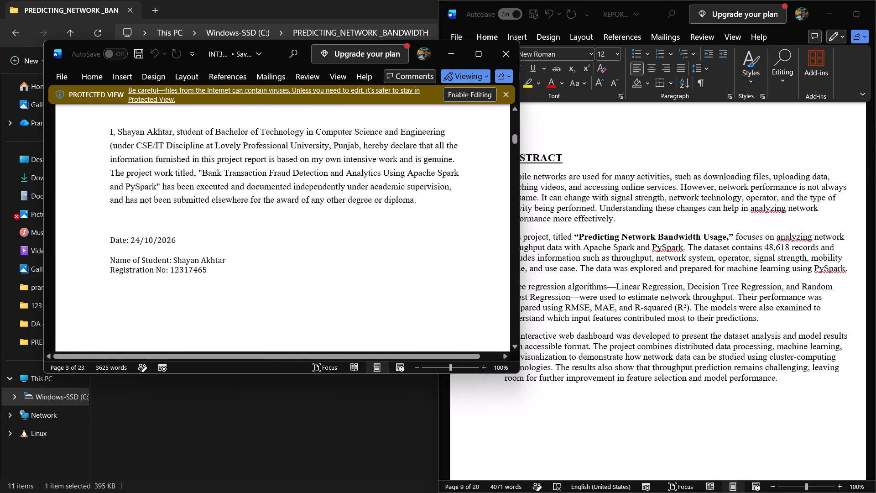
pyautogui.scroll(-3, 339, 278)
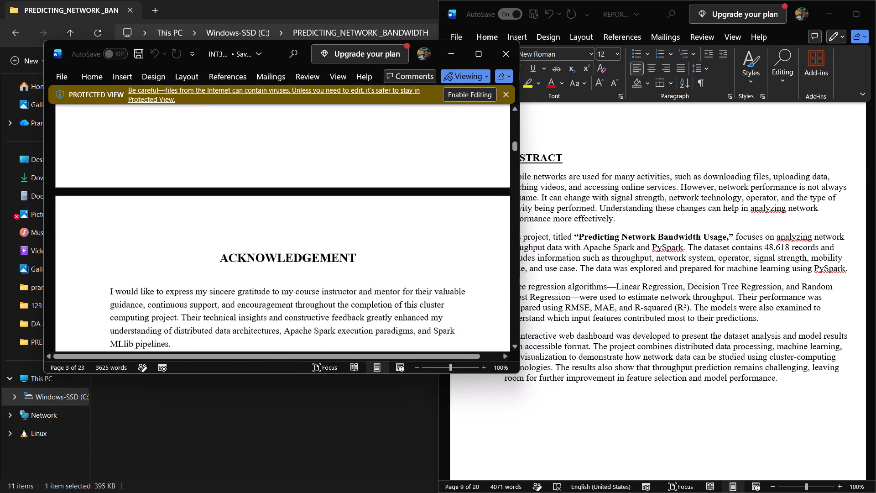
pyautogui.scroll(-3, 339, 278)
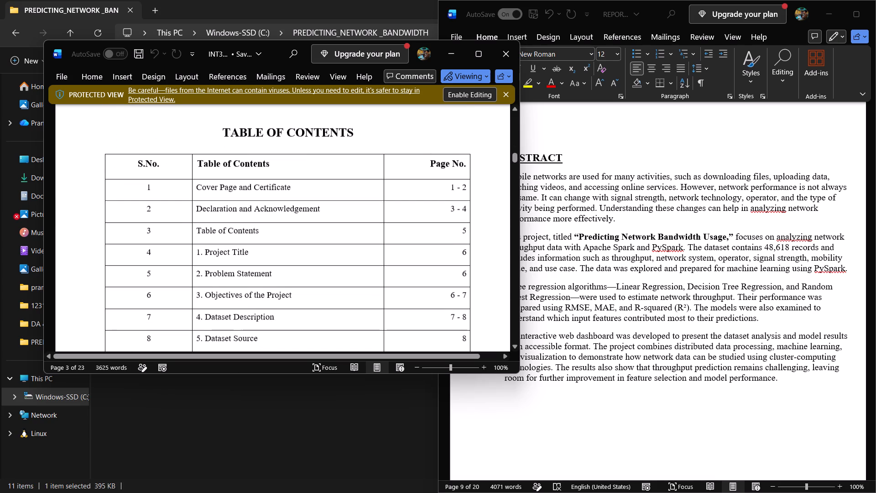
pyautogui.scroll(-2, 339, 278)
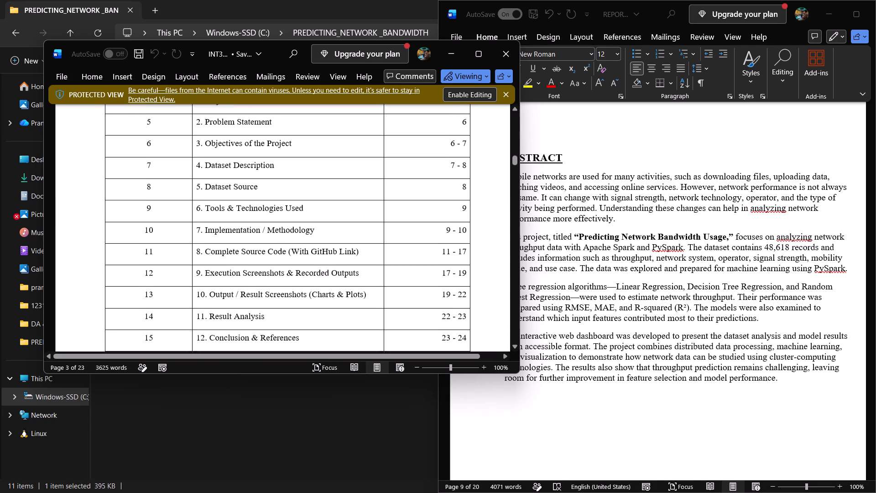
pyautogui.scroll(-2, 339, 278)
pyautogui.scroll(1, 339, 278)
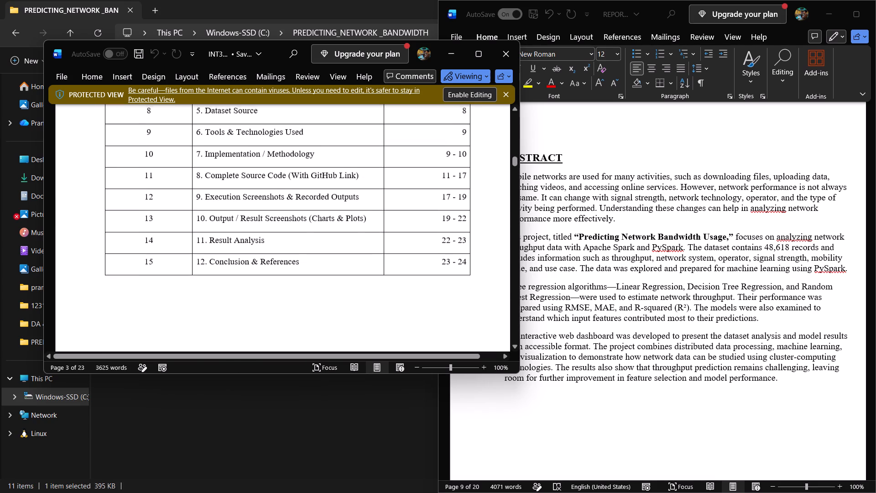
pyautogui.scroll(1, 339, 278)
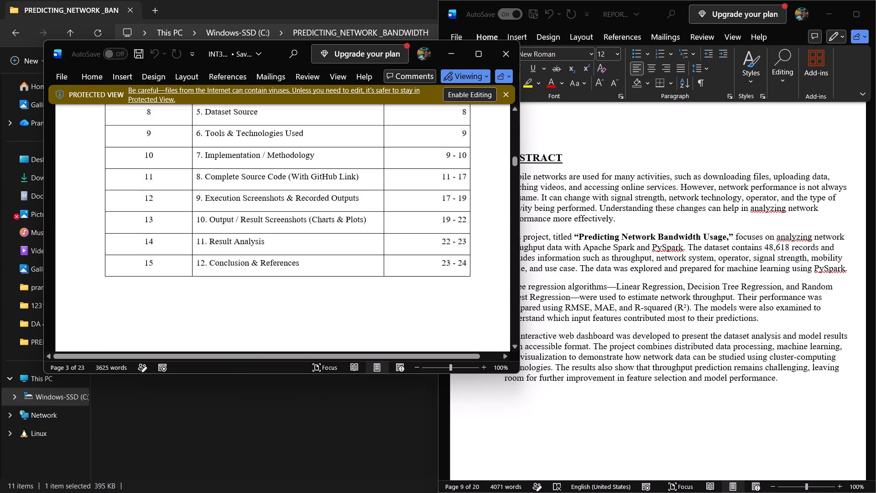
pyautogui.scroll(-1, 339, 278)
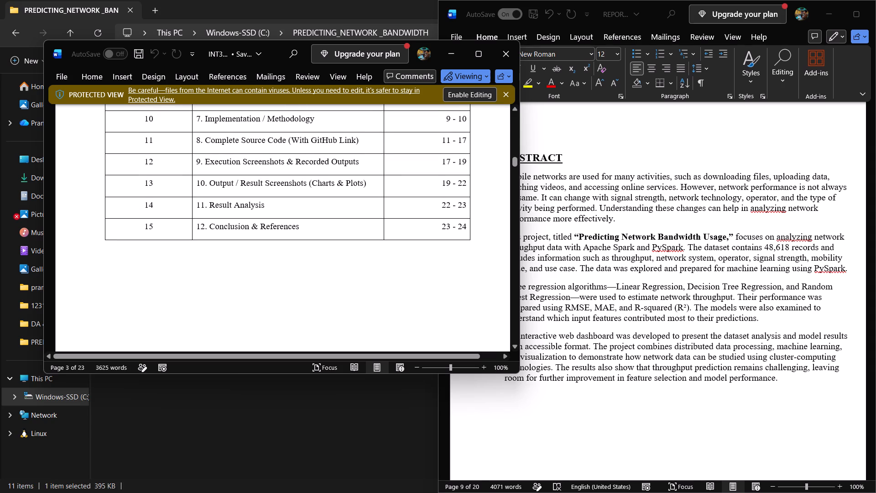
# Maximize the fraud detection report and read its Project Title, Problem Statement and Objectives sections.
pyautogui.click(479, 60)
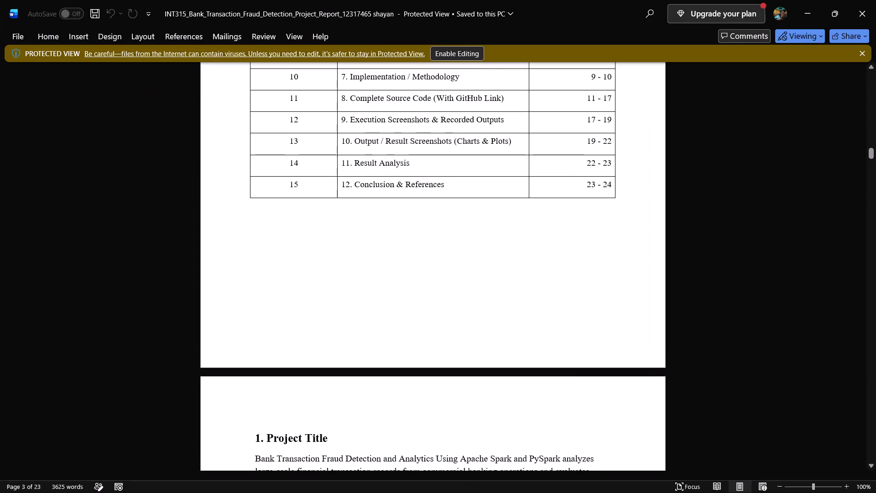
pyautogui.scroll(-4, 452, 266)
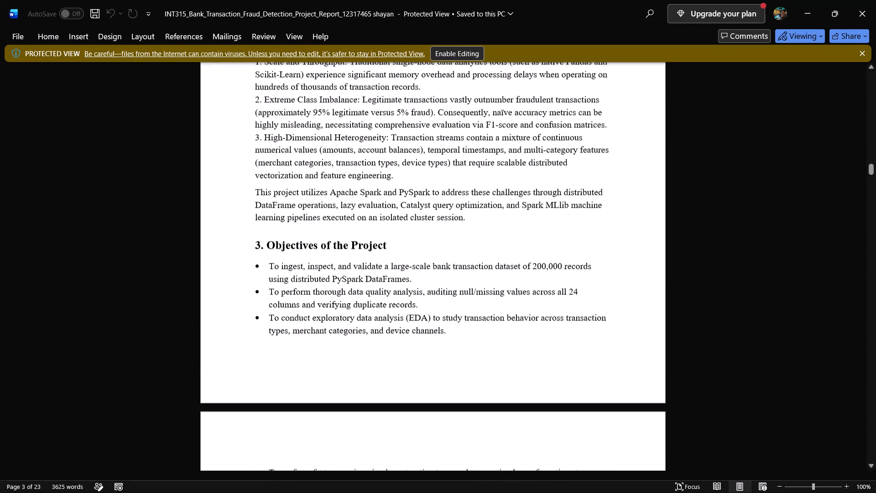
pyautogui.scroll(3, 452, 266)
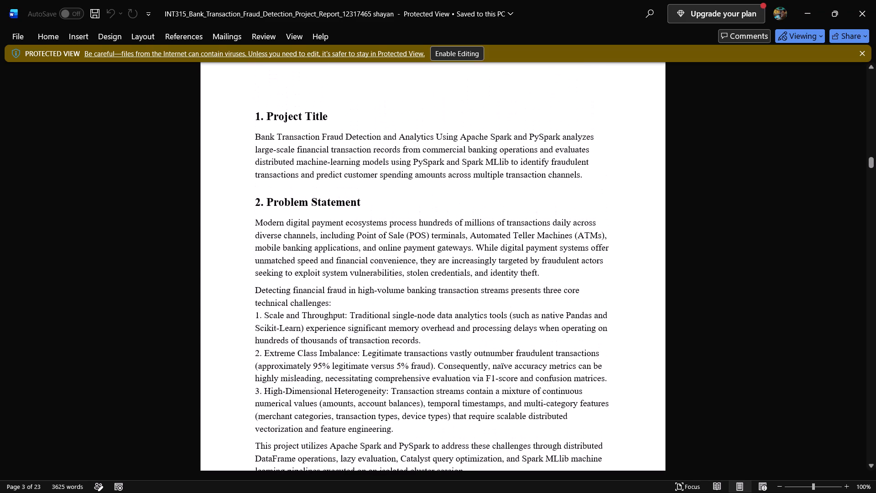
pyautogui.scroll(-2, 452, 266)
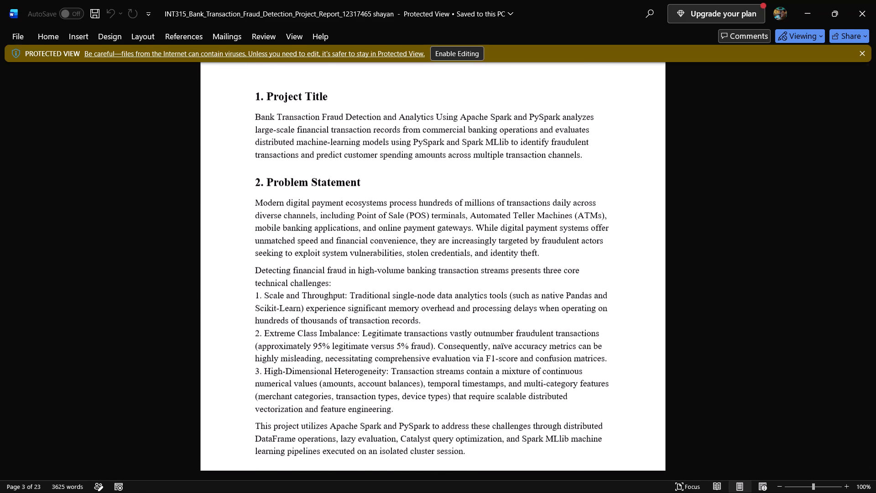
# Read on through the fraud detection report's remaining objectives to the start of its Dataset Description section.
pyautogui.scroll(-3, 452, 266)
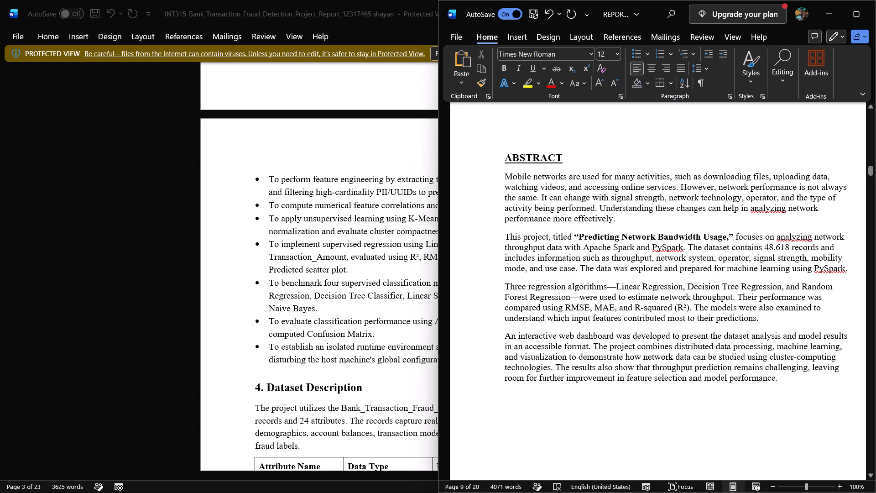
# Switch back to the REPORT OF PREDICTING NETWORK USAGE document and maximize its window.
pyautogui.click(839, 14)
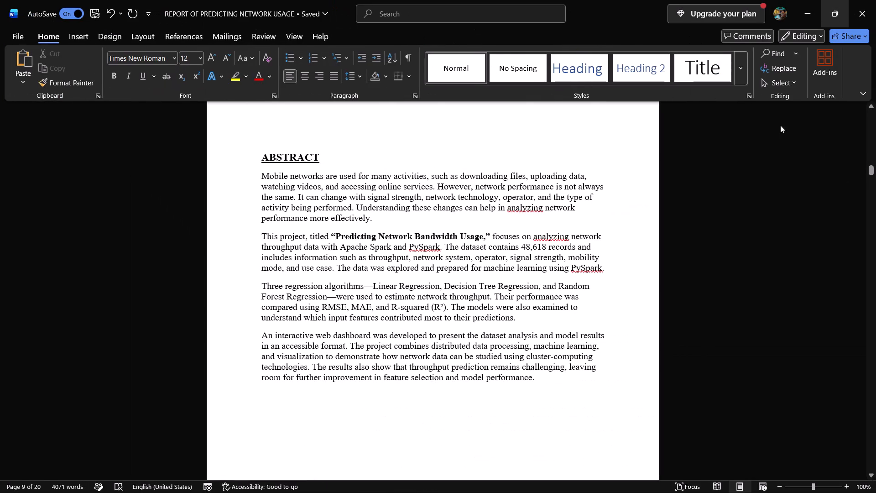
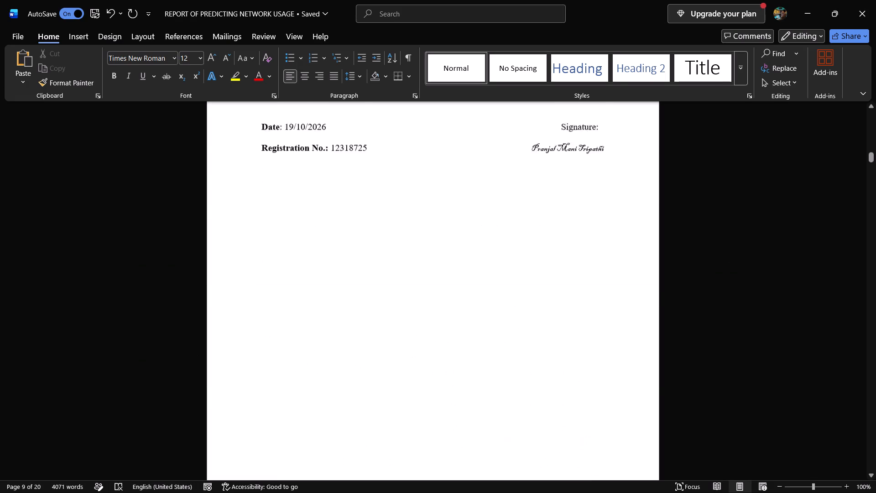
pyautogui.scroll(-3, 532, 236)
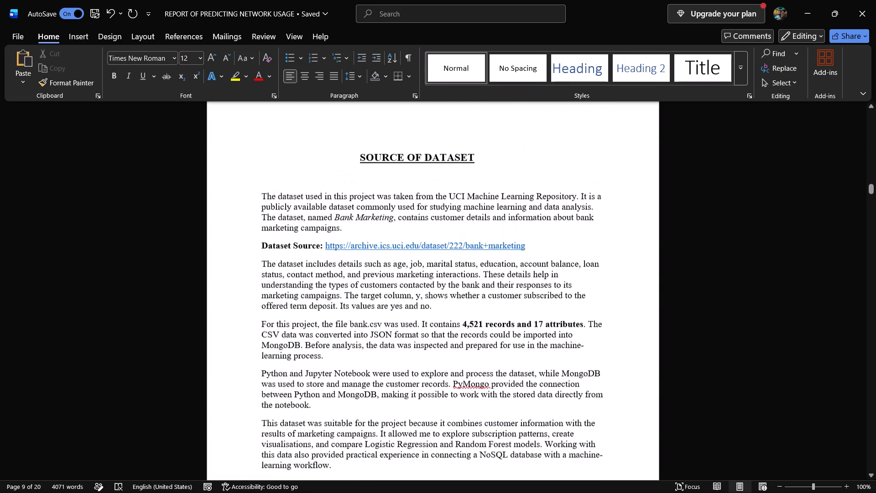
pyautogui.scroll(-3, 532, 236)
pyautogui.scroll(1, 532, 236)
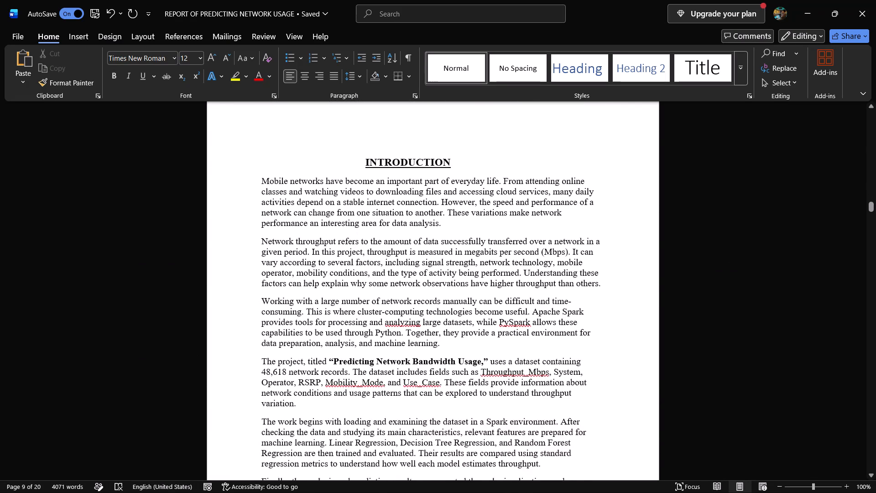
pyautogui.scroll(3, 532, 236)
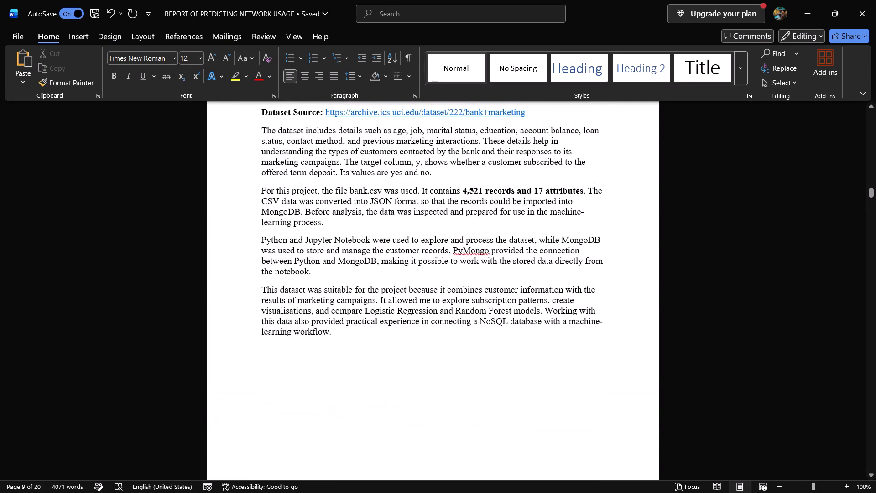
pyautogui.moveTo(370, 337); pyautogui.dragTo(321, 115)
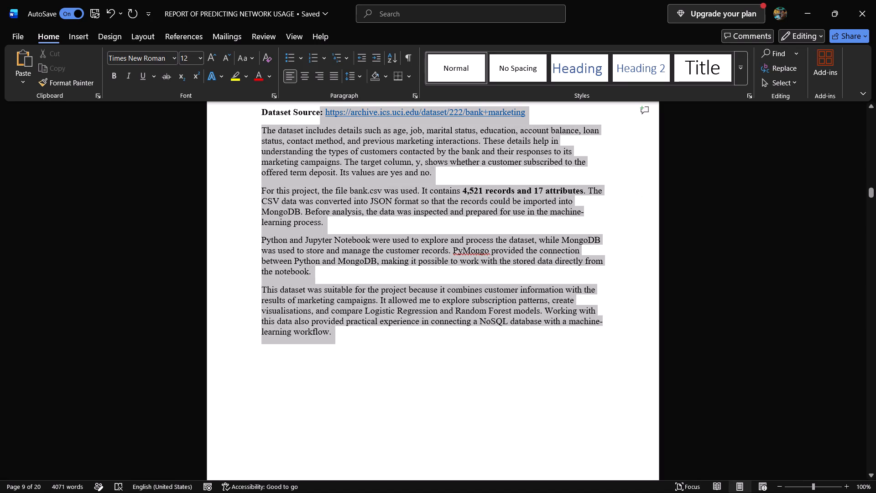
pyautogui.moveTo(321, 115); pyautogui.dragTo(353, 388)
# Look through the network usage report's Problem Statement, Objectives of the Project and Scope of the Project sections to see what is already written.
pyautogui.scroll(-6, 353, 388)
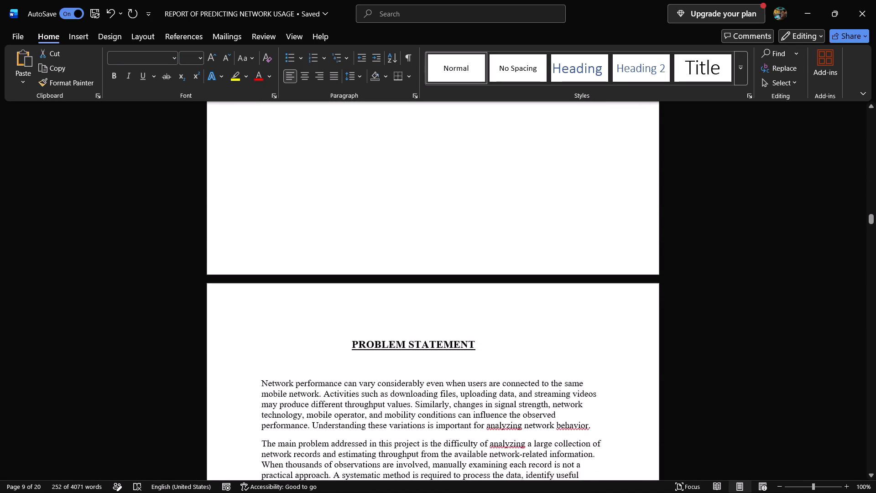
pyautogui.scroll(-2, 353, 388)
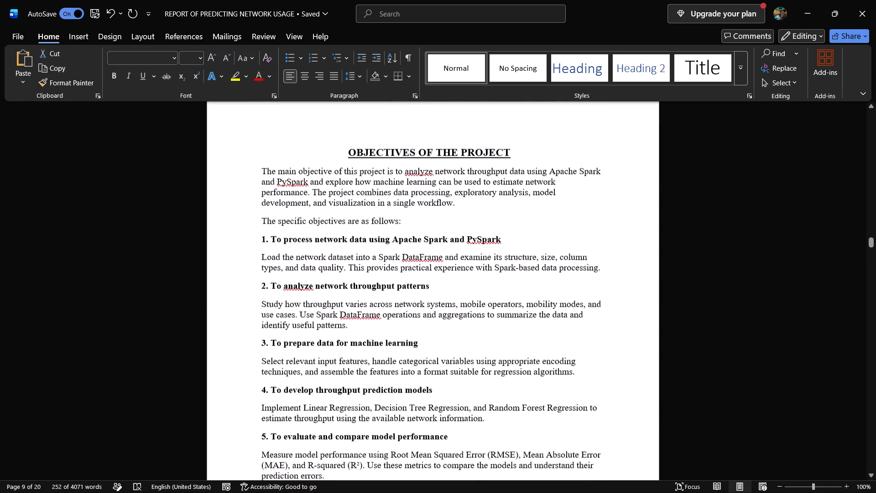
pyautogui.scroll(-2, 353, 388)
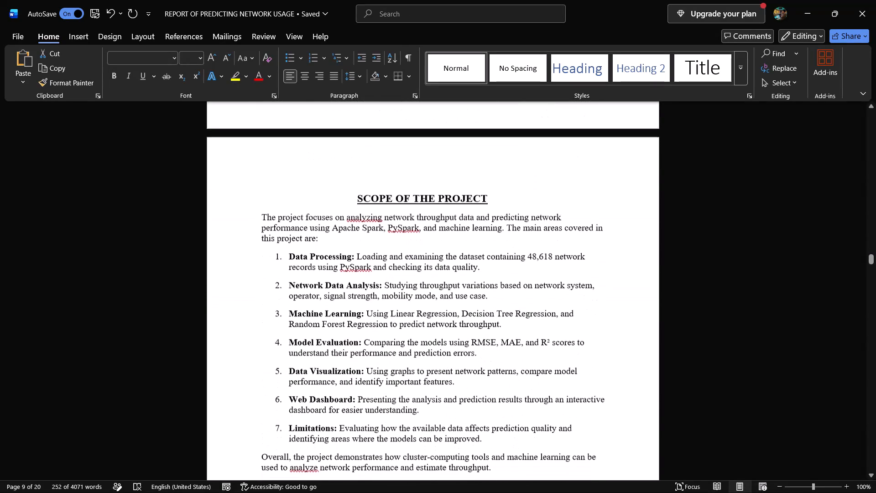
pyautogui.scroll(2, 439, 156)
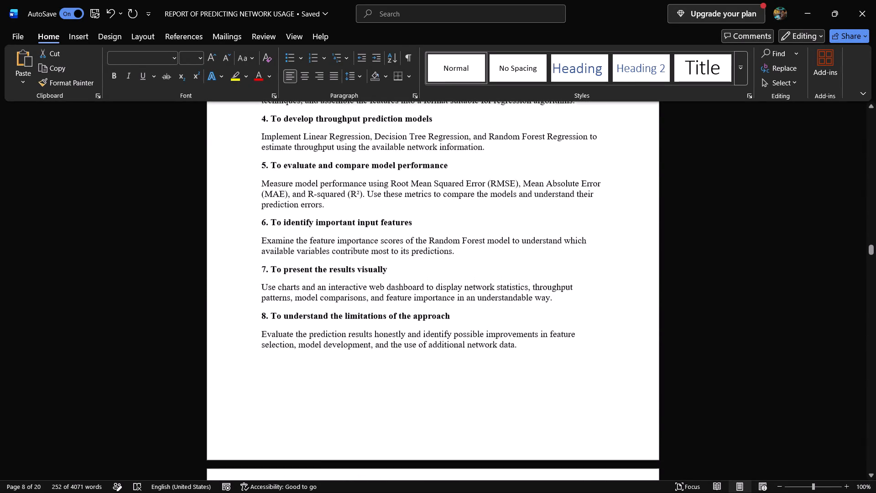
pyautogui.scroll(-3, 439, 156)
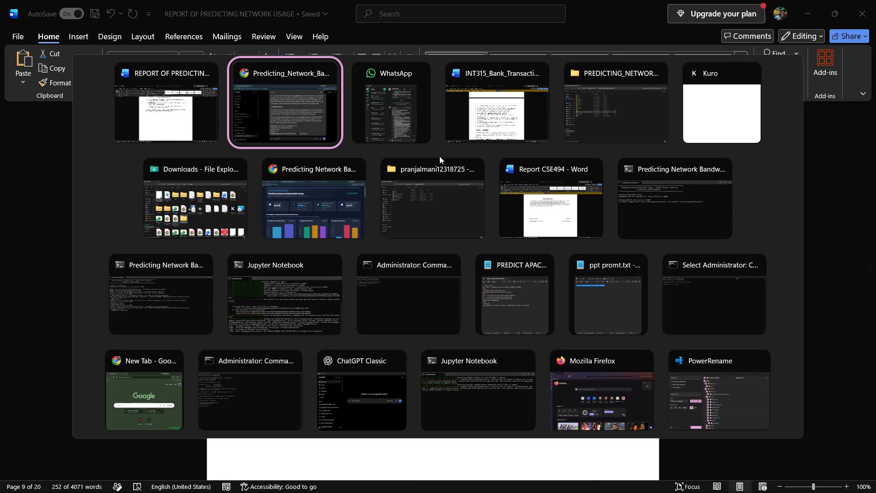
# Switch to the Bank Transaction Fraud Detection report and read its Dataset Description, Tools & Technologies Used and Implementation / Methodology sections.
pyautogui.scroll(-1, 457, 258)
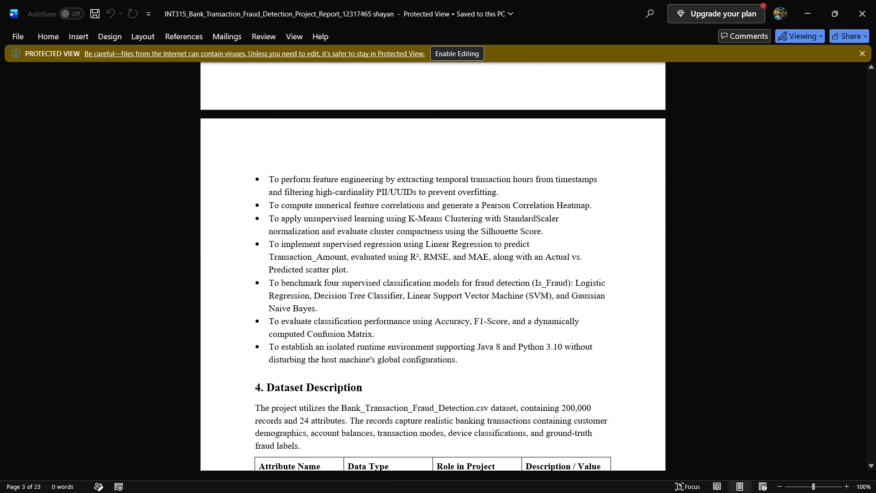
pyautogui.scroll(-3, 457, 258)
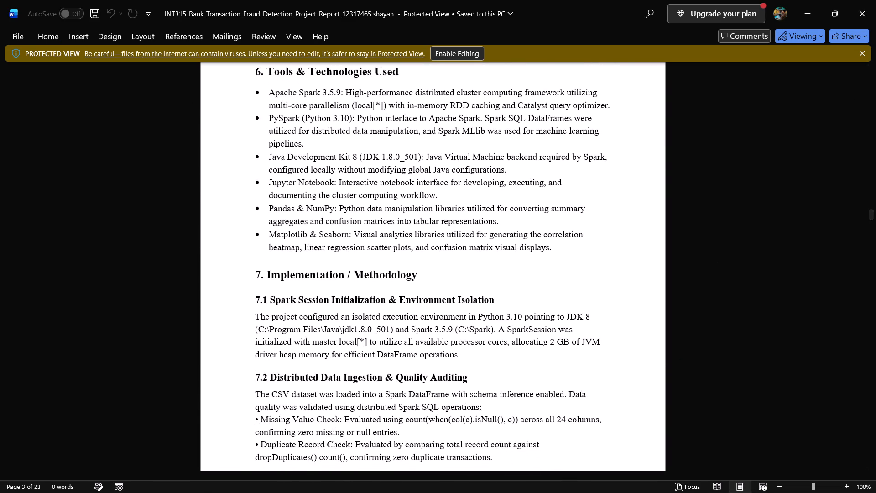
pyautogui.scroll(-1, 457, 258)
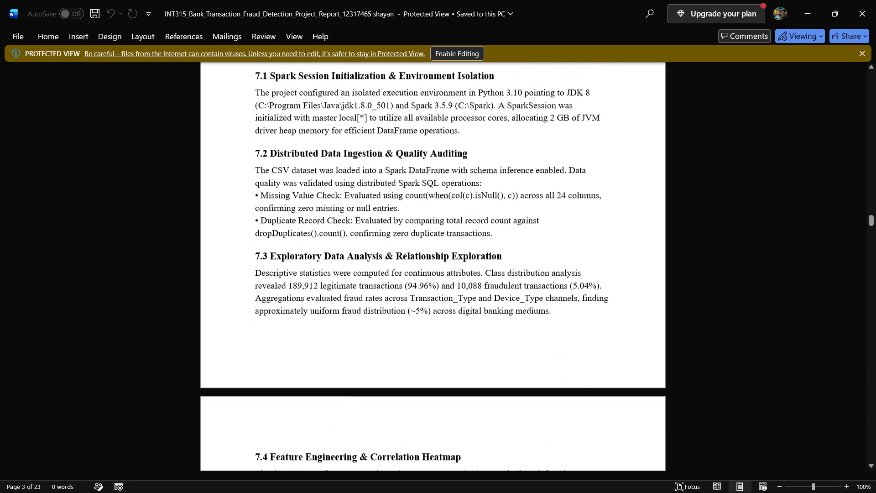
pyautogui.scroll(-2, 457, 258)
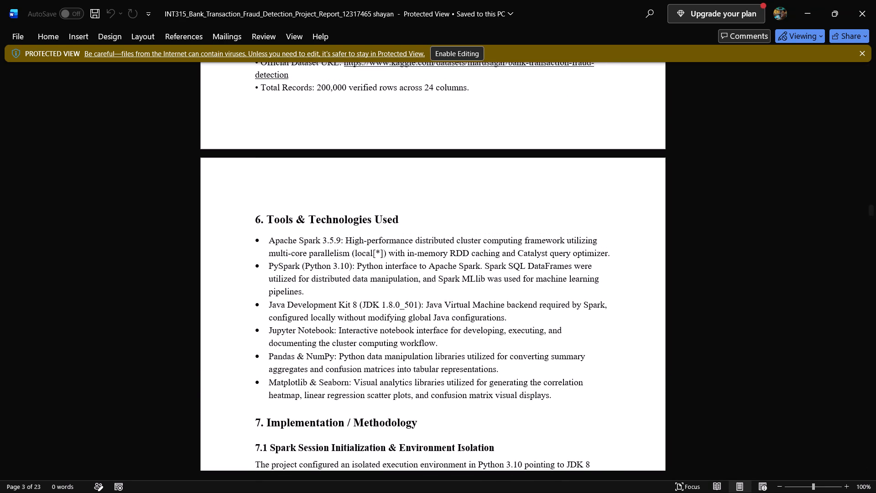
pyautogui.scroll(-1, 457, 258)
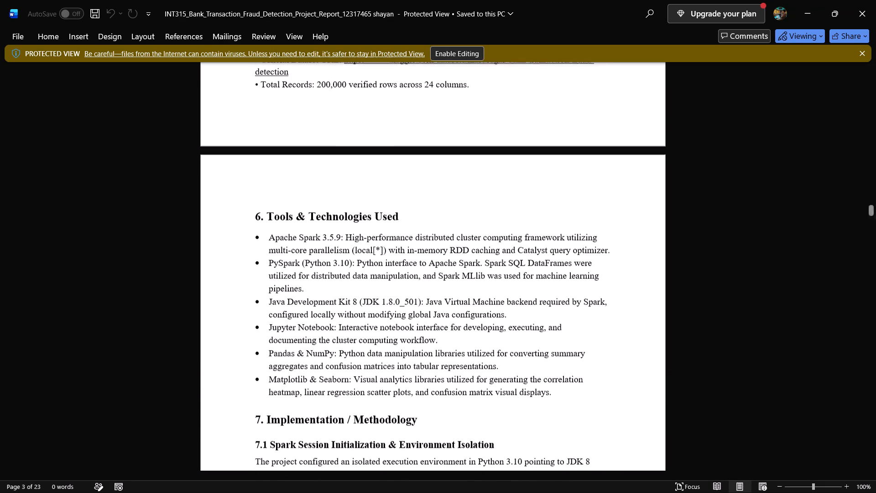
pyautogui.scroll(-2, 457, 258)
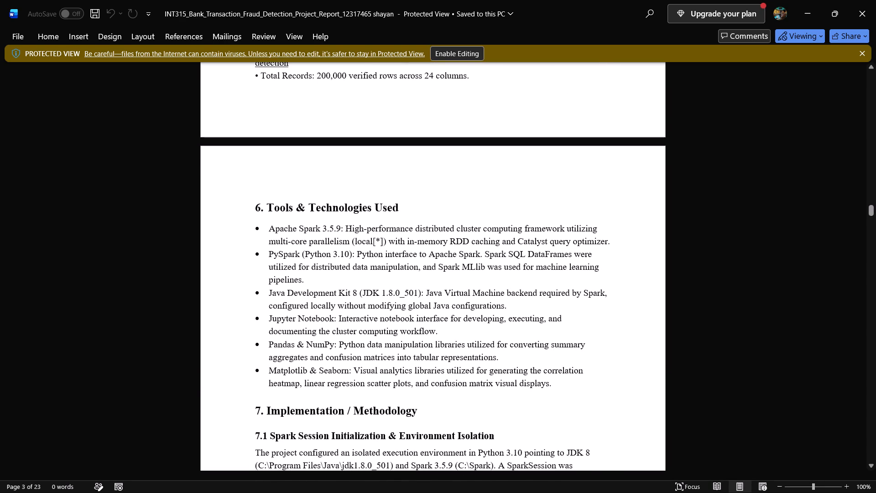
pyautogui.scroll(-2, 457, 258)
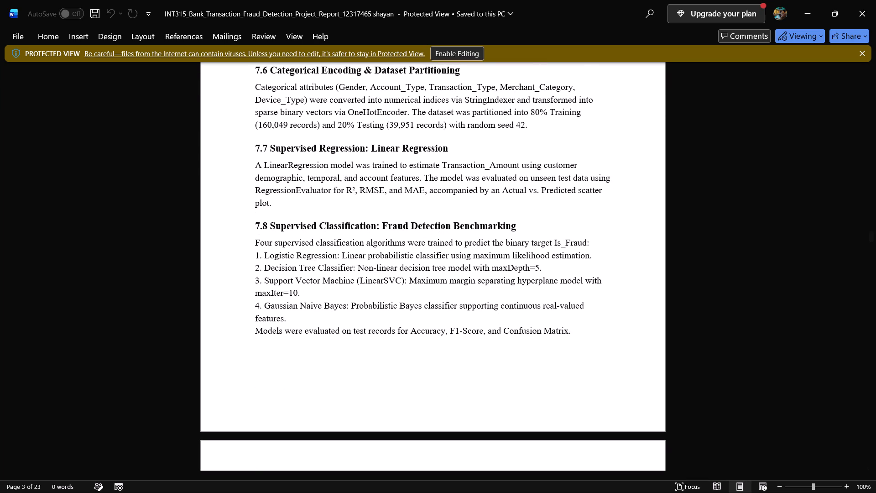
# Look through the fraud detection report's step-by-step code, recorded outputs, result charts and Machine Learning Model Evaluation Matrix to check their structure.
pyautogui.scroll(-4, 457, 258)
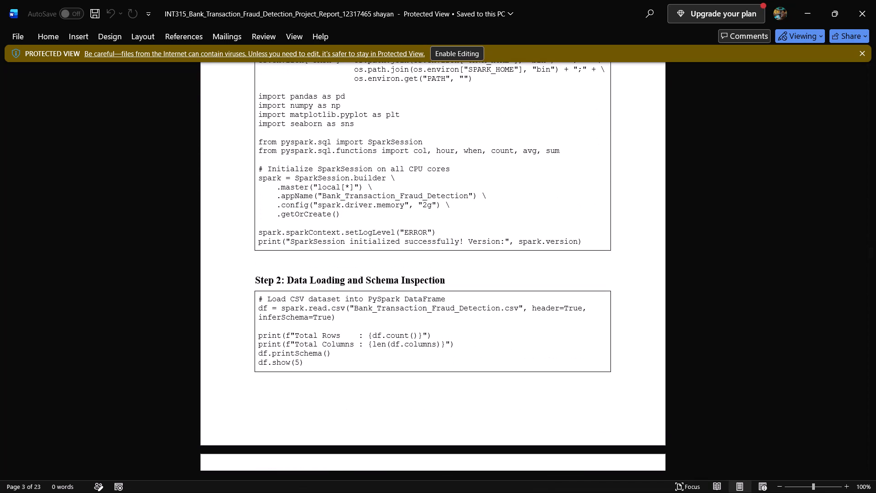
pyautogui.scroll(-3, 457, 258)
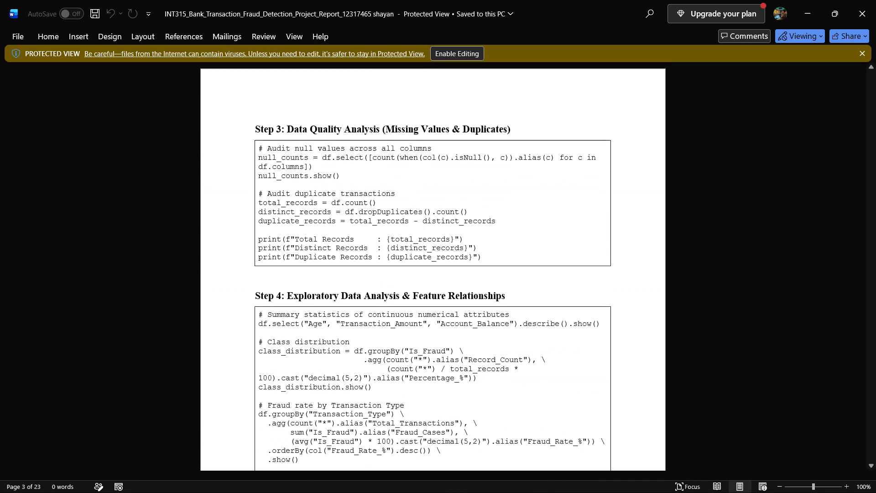
pyautogui.scroll(-4, 457, 258)
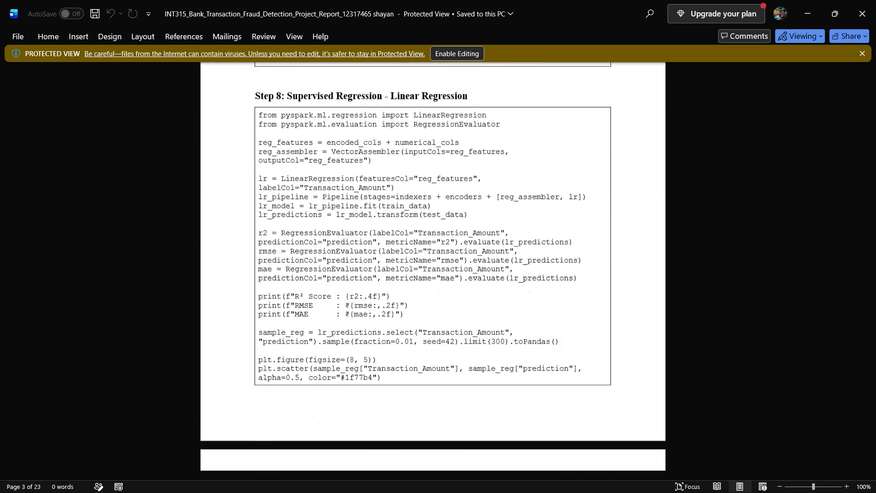
pyautogui.scroll(-7, 457, 258)
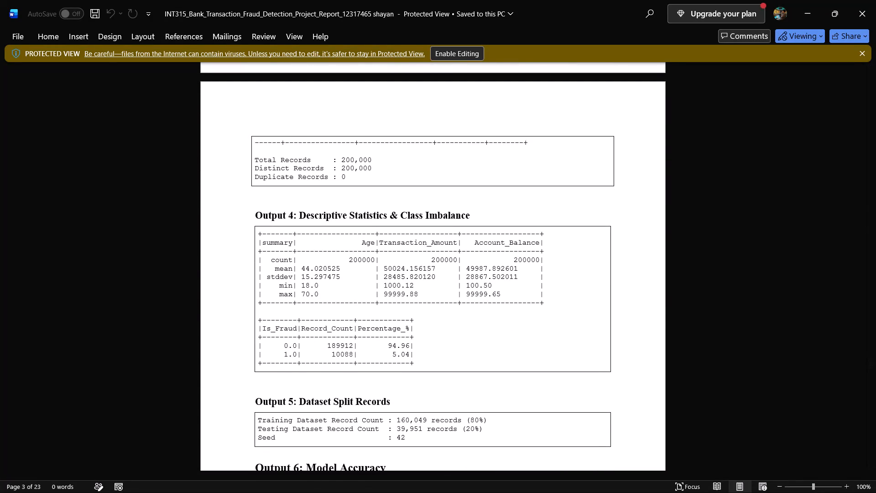
pyautogui.scroll(-5, 457, 258)
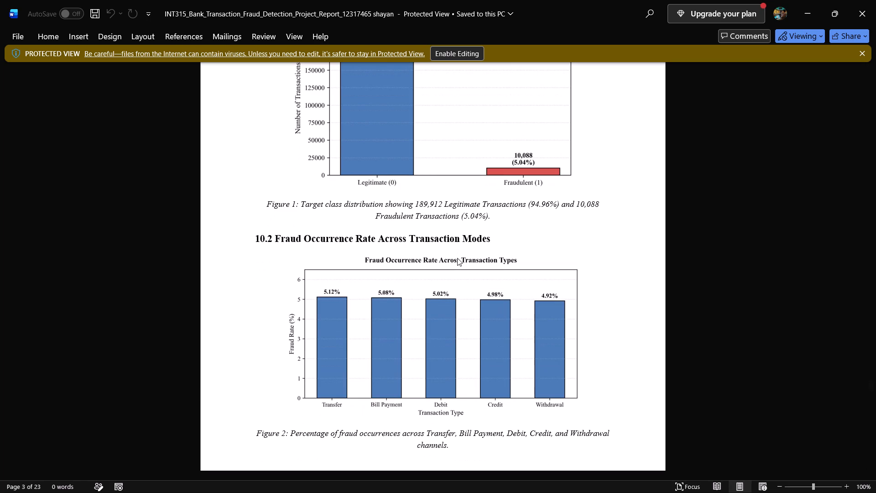
pyautogui.scroll(-4, 457, 258)
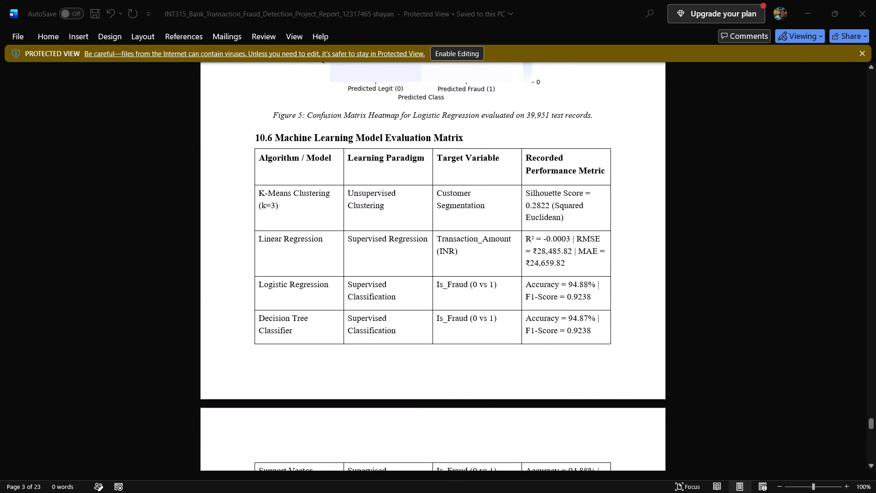
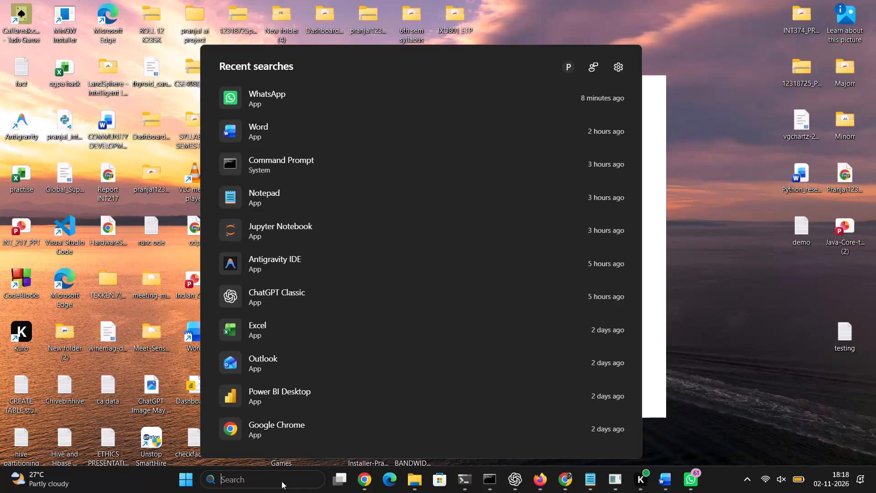
pyautogui.press('a')
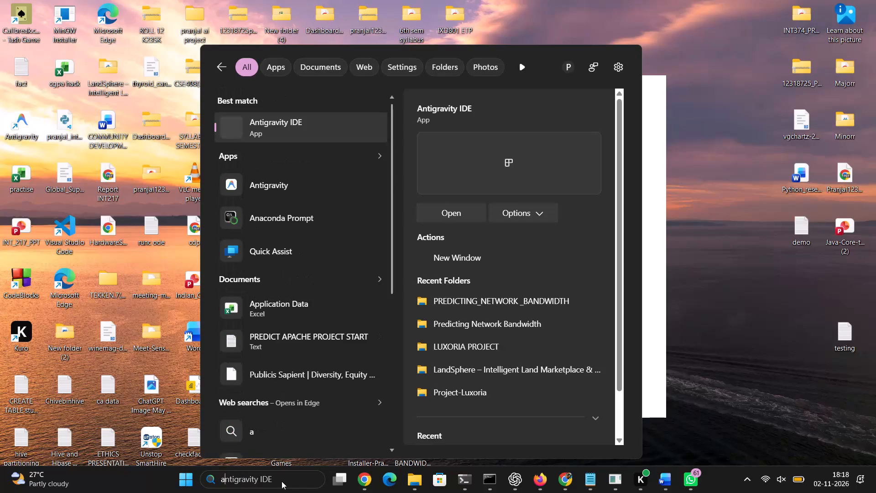
pyautogui.click(444, 209)
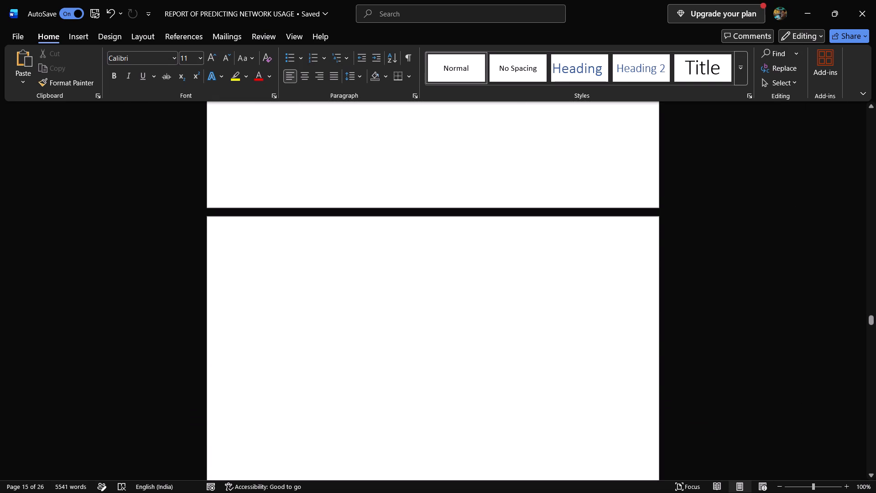
pyautogui.scroll(-2, 503, 300)
pyautogui.click(435, 266)
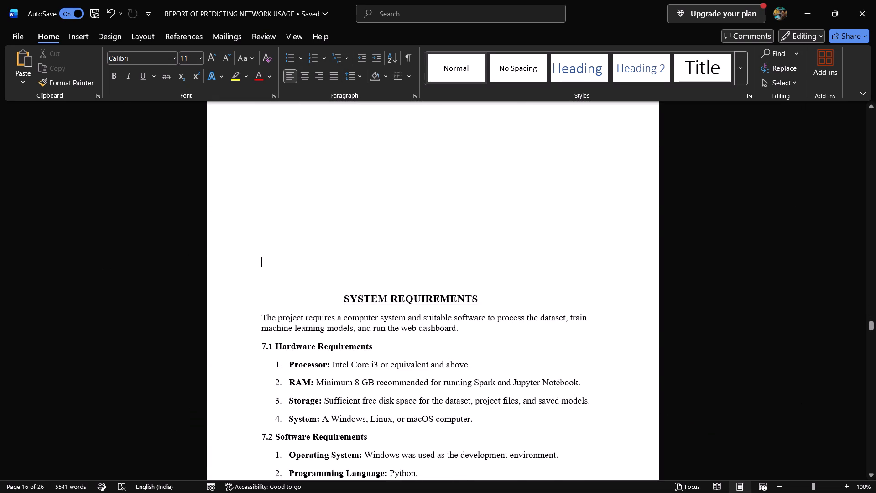
pyautogui.press('Return')
pyautogui.press('Return')
pyautogui.press('Return')
pyautogui.press('Return')
pyautogui.press('Return')
pyautogui.press('Return')
pyautogui.press('Return')
pyautogui.press('Return')
pyautogui.press('Return')
pyautogui.scroll(-2, 435, 266)
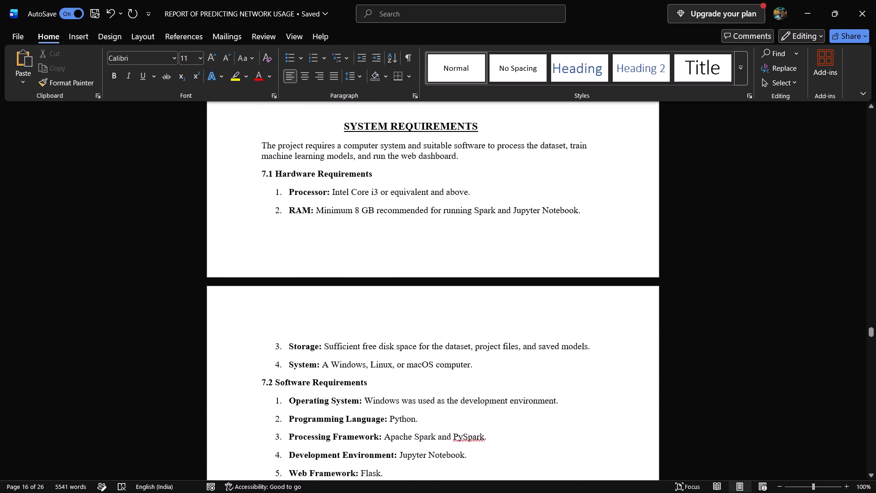
pyautogui.press('Return')
pyautogui.press('Return')
pyautogui.press('Return')
pyautogui.press('Return')
pyautogui.press('Return')
pyautogui.press('Return')
# Paste the copied References and Appendix sections on the blank page after the Conclusion, keeping their source formatting, and save the report.
pyautogui.scroll(4, 435, 266)
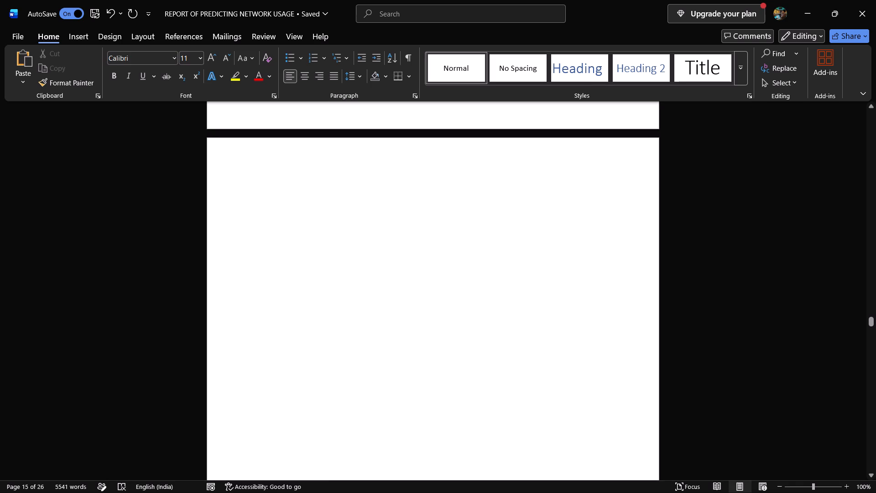
pyautogui.click(274, 172)
pyautogui.press('BackSpace')
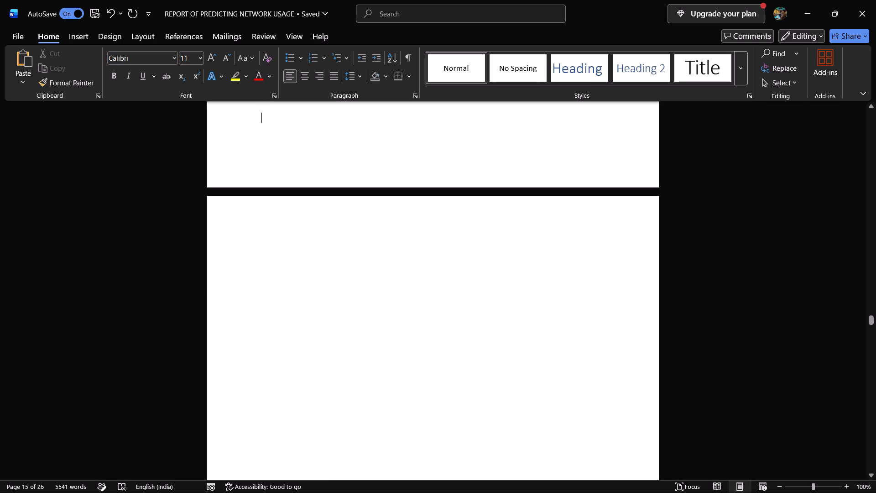
pyautogui.press('Return')
pyautogui.hotkey('ctrl', 'v')
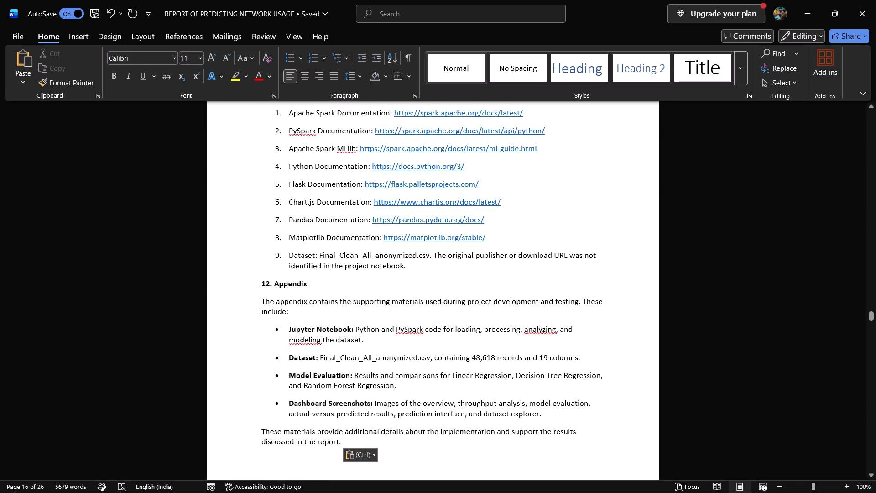
pyautogui.click(371, 458)
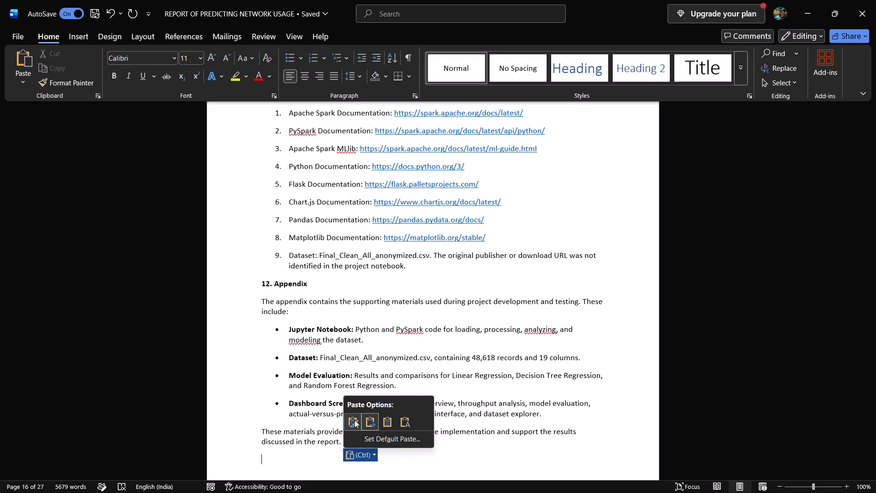
pyautogui.click(355, 420)
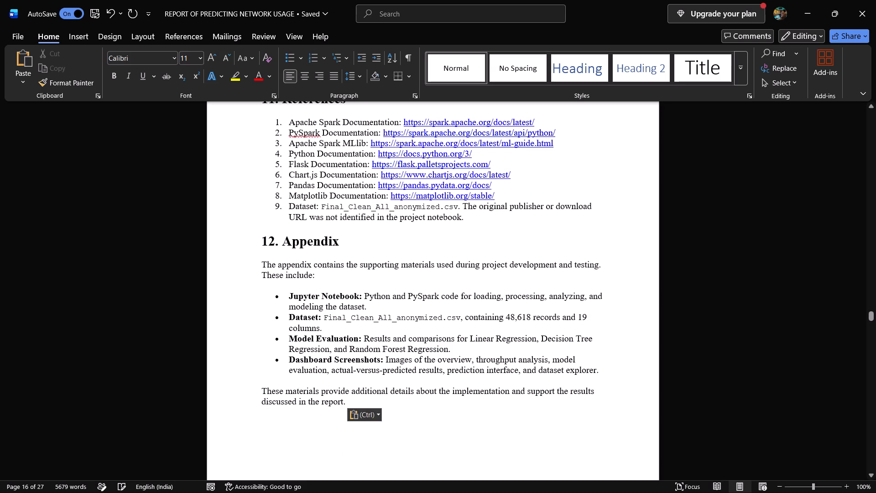
pyautogui.scroll(-2, 371, 356)
pyautogui.scroll(2, 371, 356)
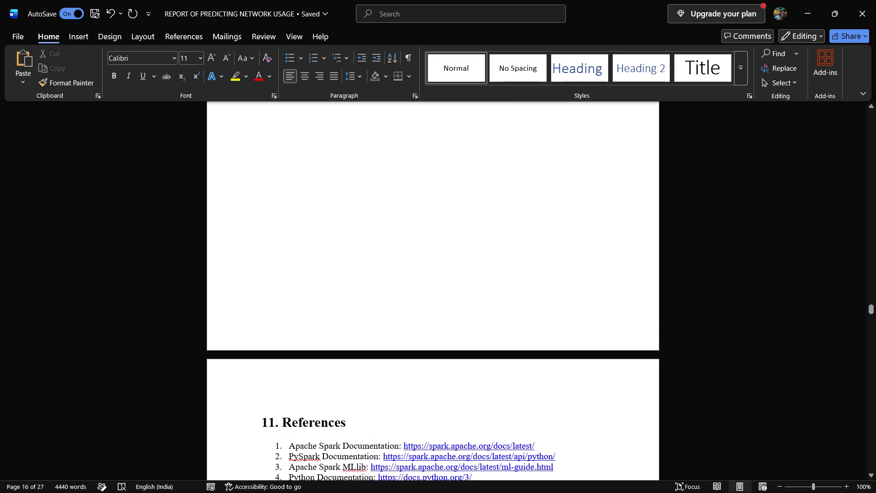
pyautogui.hotkey('ctrl', 's')
# Review the report's earlier sections, from the Conclusion back to the Objectives, and read Dataset Description and Dataset Source.
pyautogui.scroll(2, 371, 356)
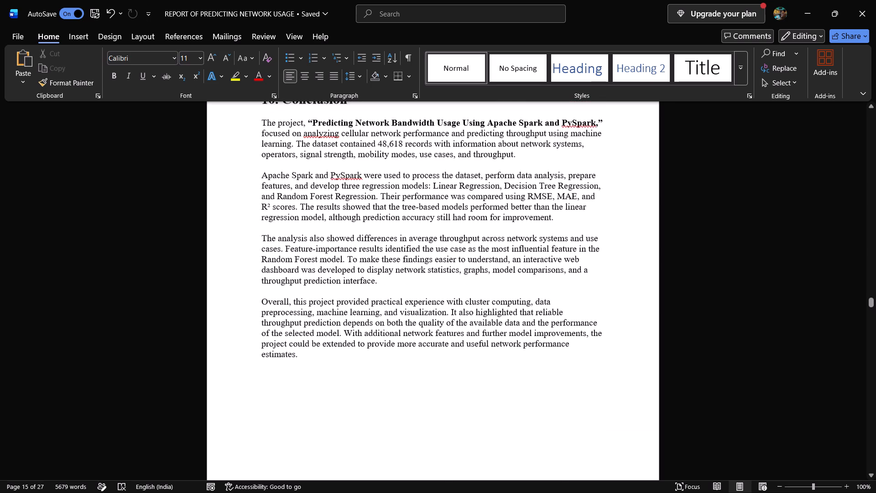
pyautogui.scroll(4, 371, 356)
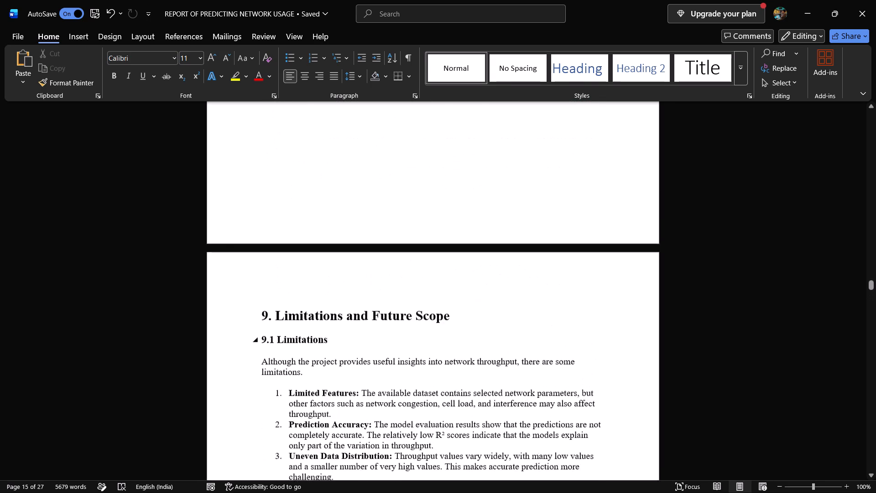
pyautogui.scroll(5, 371, 356)
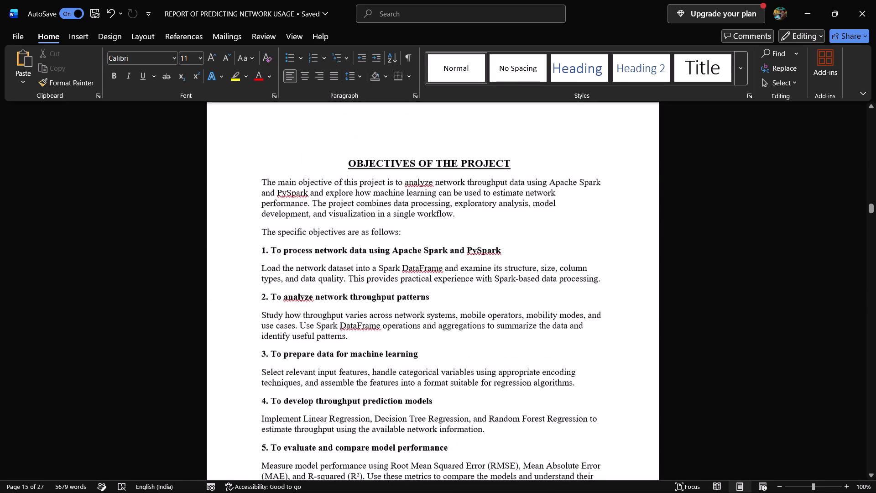
pyautogui.scroll(3, 371, 356)
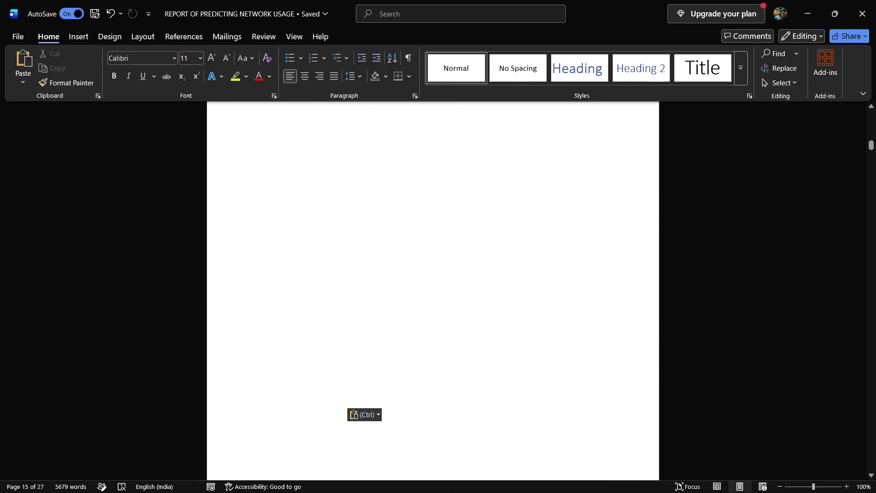
pyautogui.scroll(-3, 371, 356)
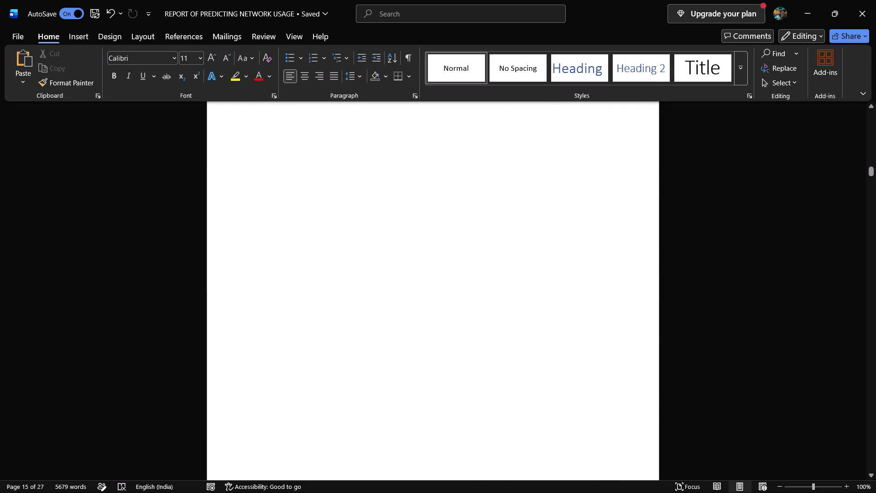
pyautogui.scroll(-5, 371, 356)
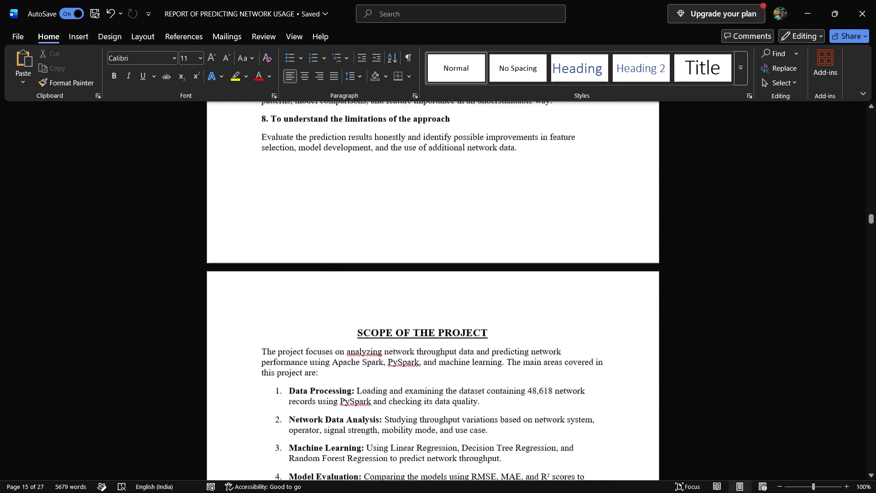
pyautogui.scroll(-5, 371, 356)
pyautogui.scroll(2, 371, 356)
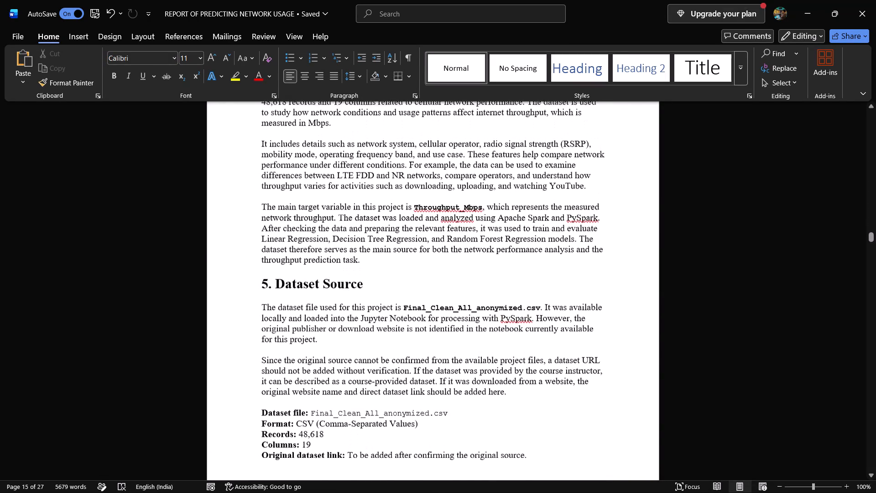
pyautogui.scroll(1, 371, 356)
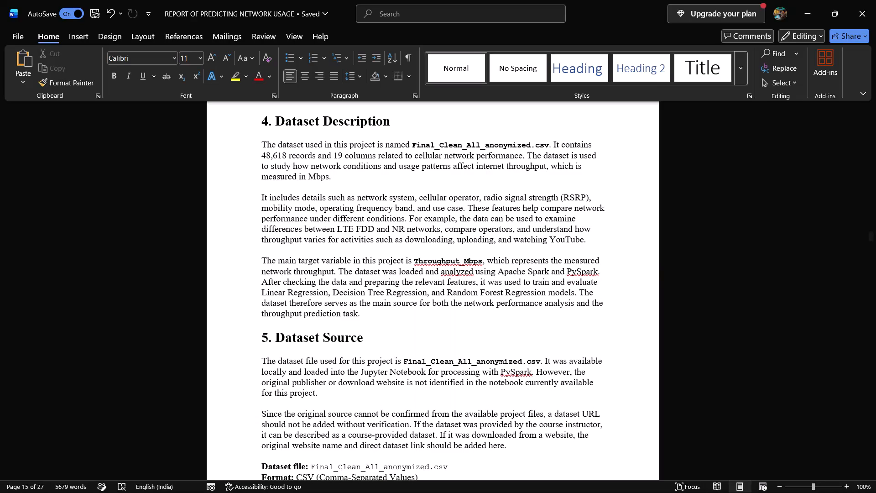
pyautogui.scroll(-3, 371, 356)
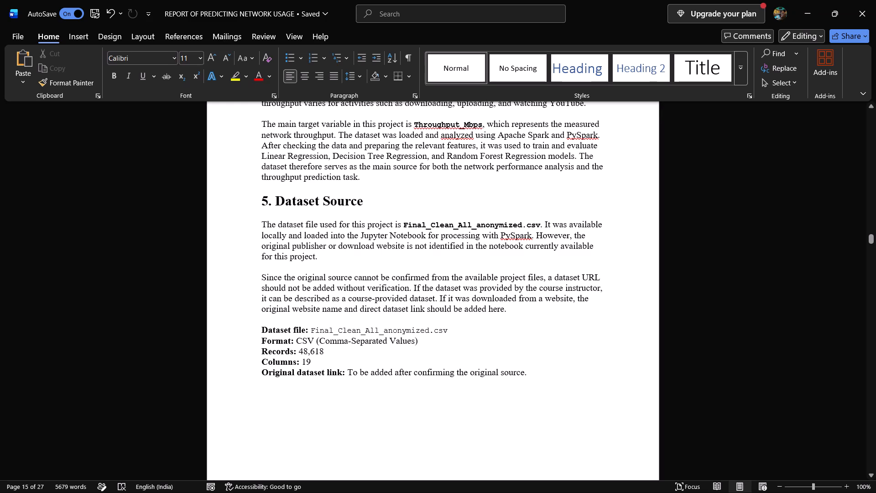
# Compare the Bank Marketing SOURCE OF DATASET page with the report's Problem Statement, Objectives and Scope sections.
pyautogui.scroll(7, 351, 371)
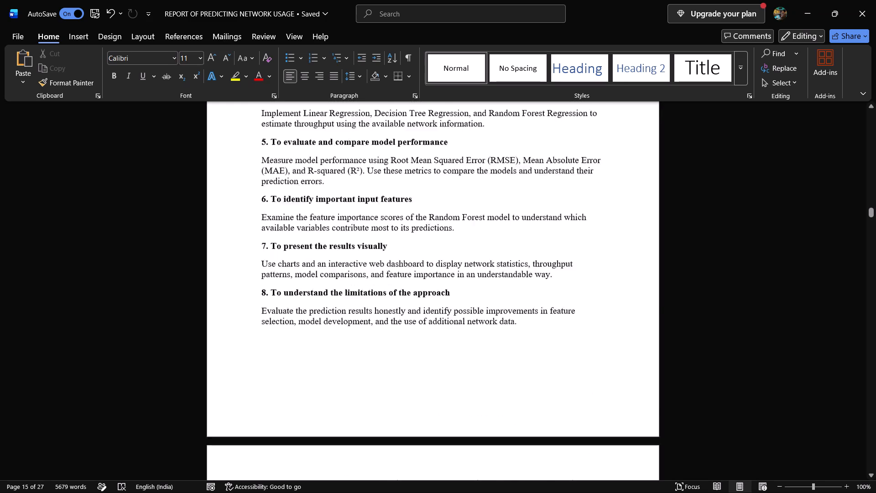
pyautogui.scroll(2, 351, 371)
pyautogui.scroll(-3, 351, 371)
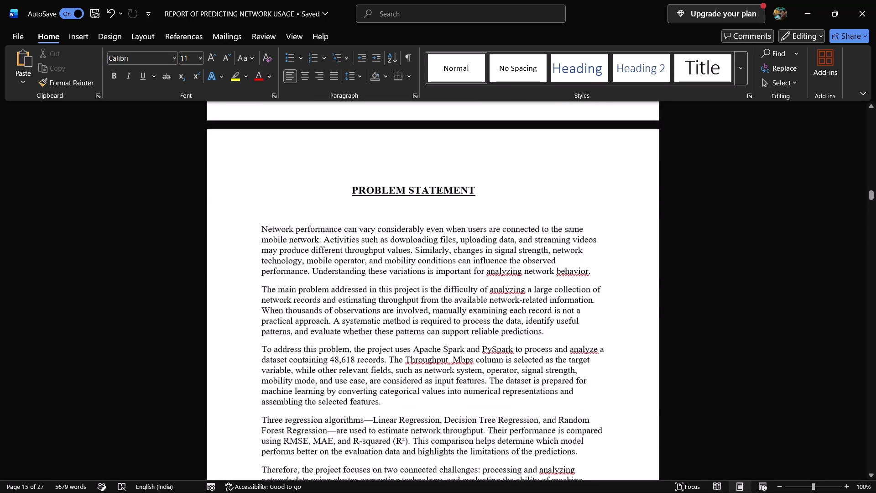
pyautogui.scroll(-2, 351, 371)
pyautogui.scroll(1, 351, 371)
pyautogui.scroll(-1, 351, 371)
pyautogui.scroll(2, 351, 371)
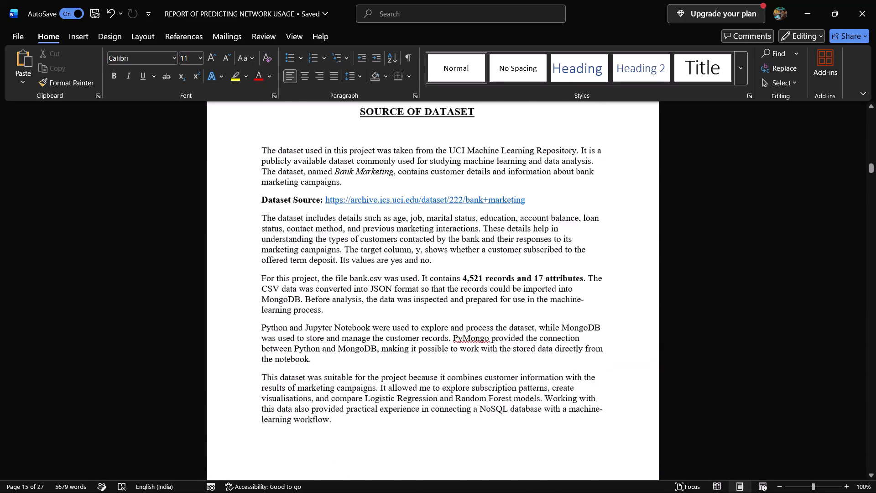
pyautogui.scroll(2, 351, 371)
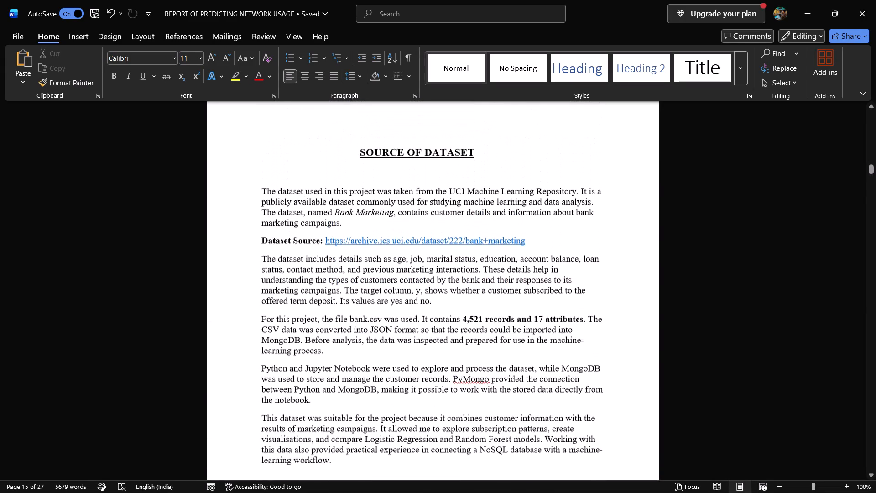
pyautogui.scroll(1, 351, 371)
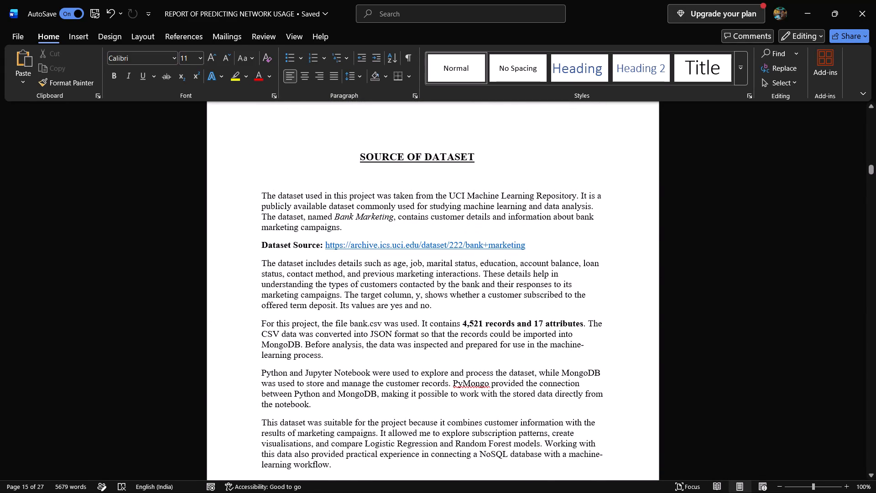
pyautogui.scroll(-3, 351, 371)
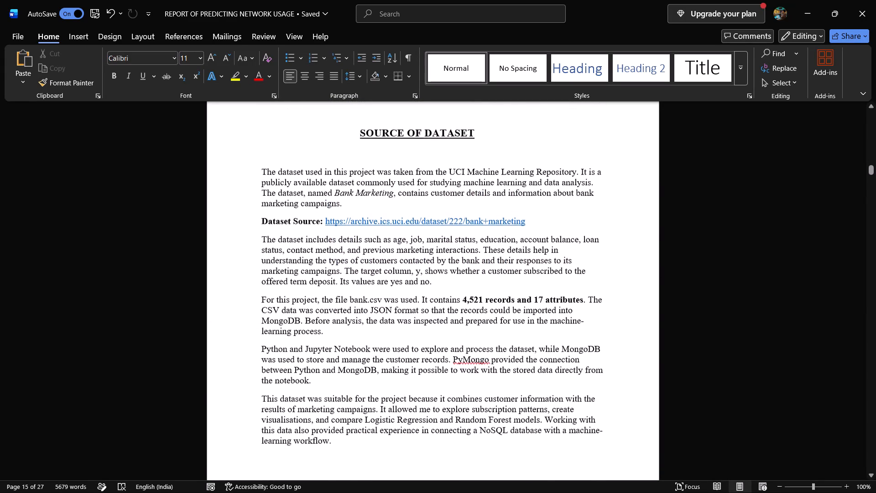
pyautogui.scroll(-3, 351, 371)
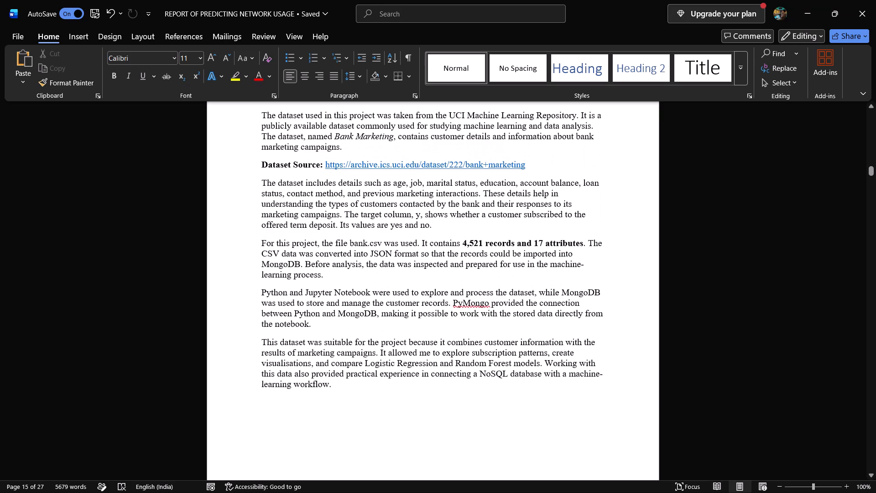
pyautogui.scroll(-3, 351, 371)
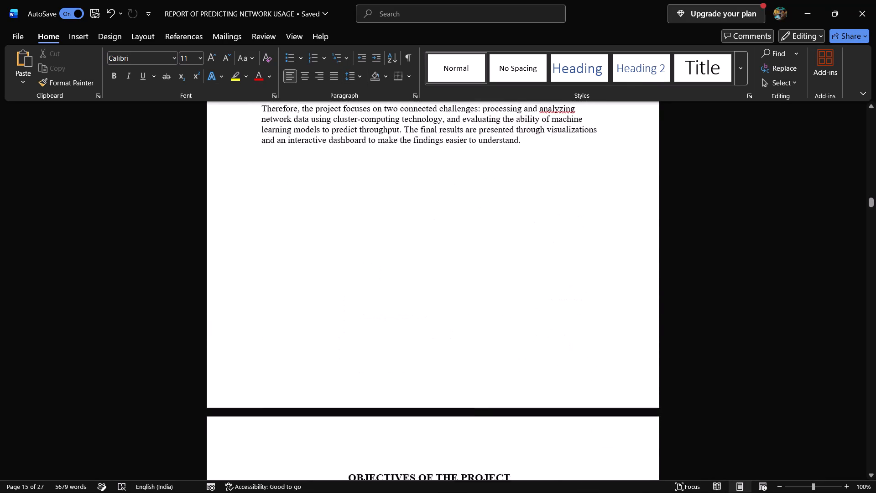
pyautogui.scroll(-5, 351, 371)
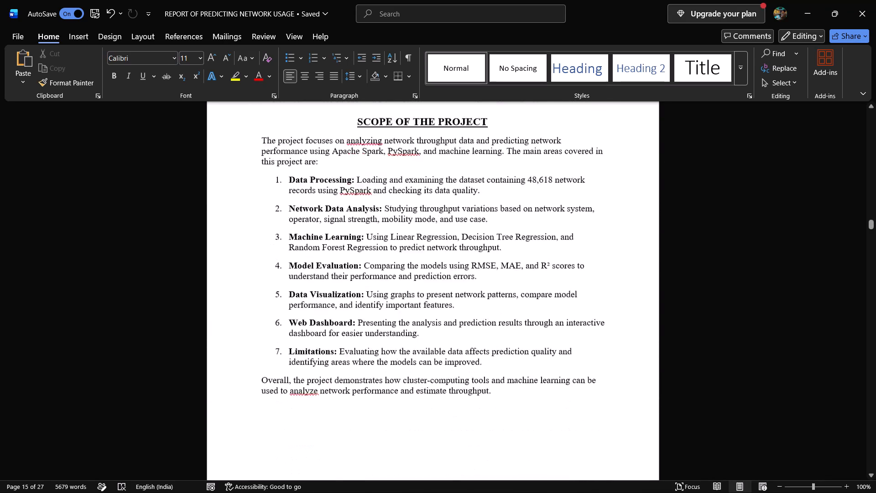
pyautogui.scroll(-2, 351, 371)
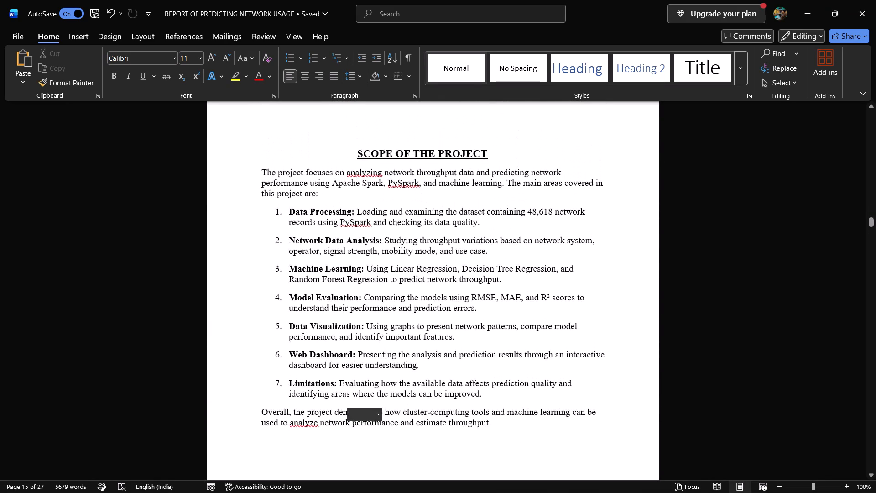
# Reread the report's Dataset Description and Dataset Source sections and compare them with the earlier SOURCE OF DATASET page.
pyautogui.scroll(-3, 351, 371)
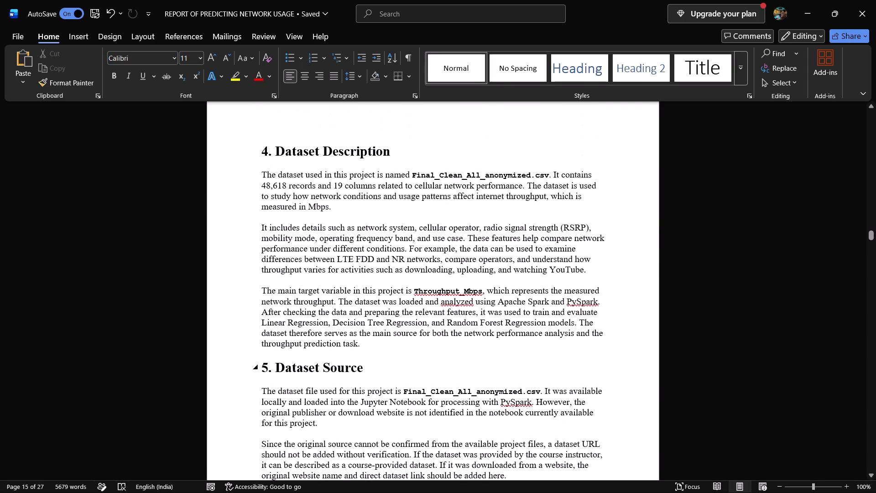
pyautogui.scroll(-1, 351, 371)
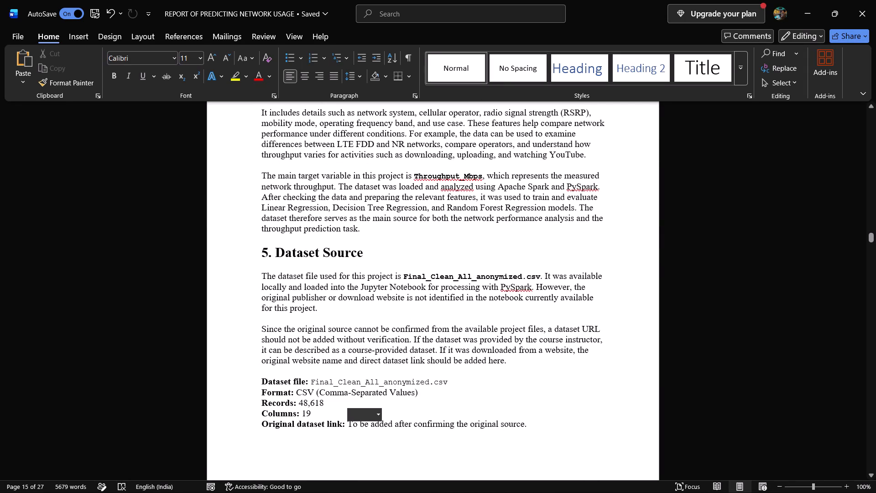
pyautogui.scroll(-1, 351, 371)
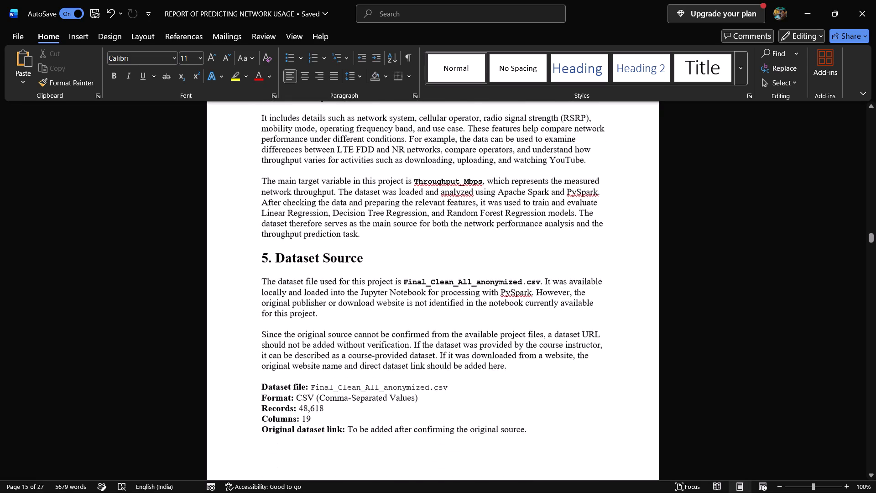
pyautogui.scroll(2, 351, 371)
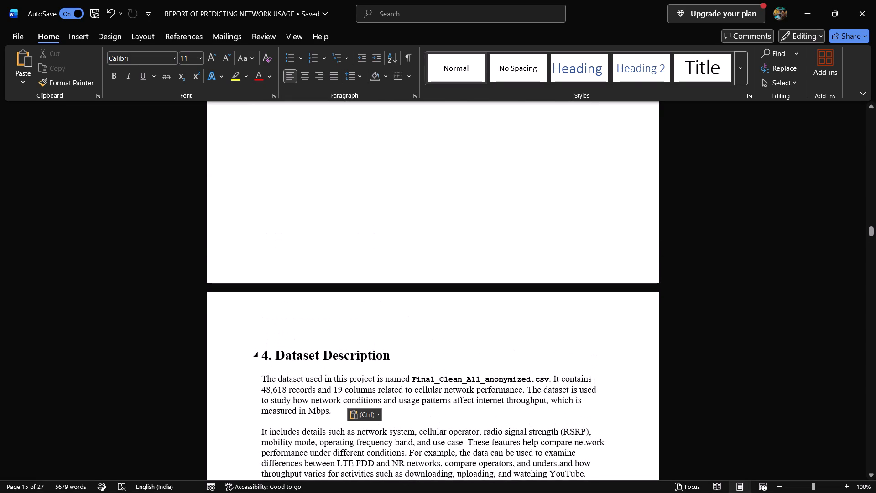
pyautogui.scroll(4, 351, 371)
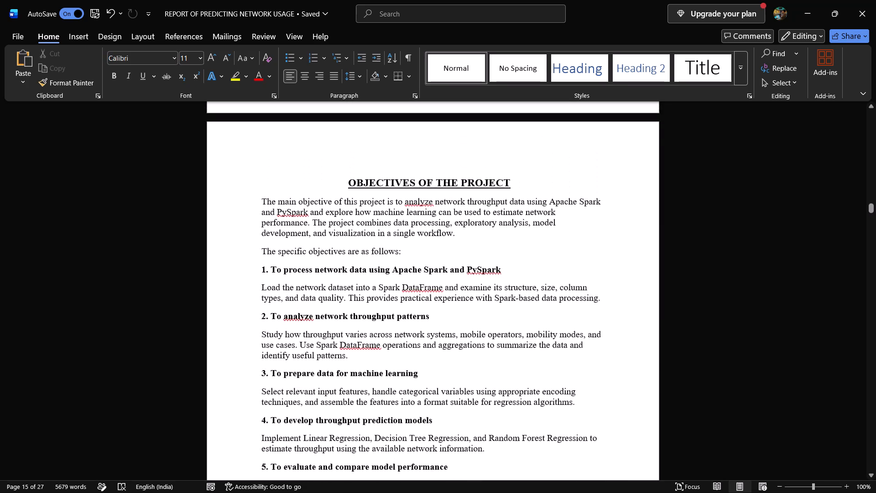
pyautogui.scroll(3, 351, 371)
pyautogui.scroll(-1, 351, 371)
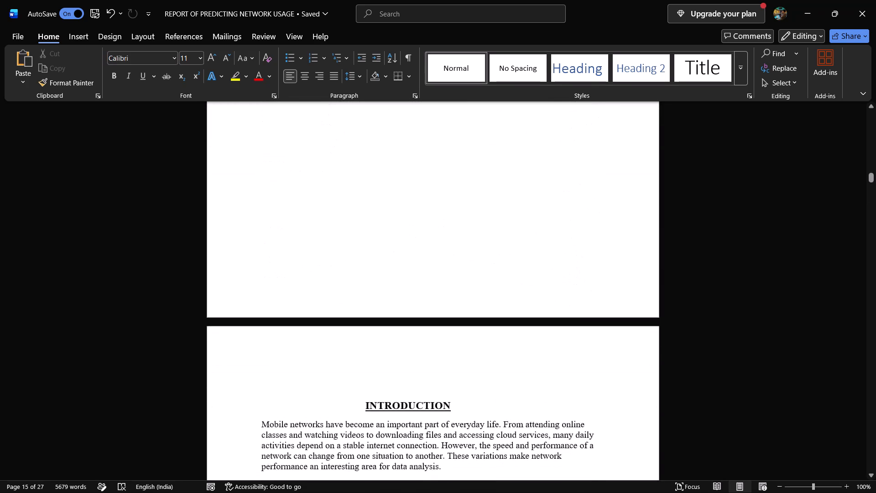
pyautogui.scroll(-1, 351, 371)
pyautogui.scroll(2, 351, 371)
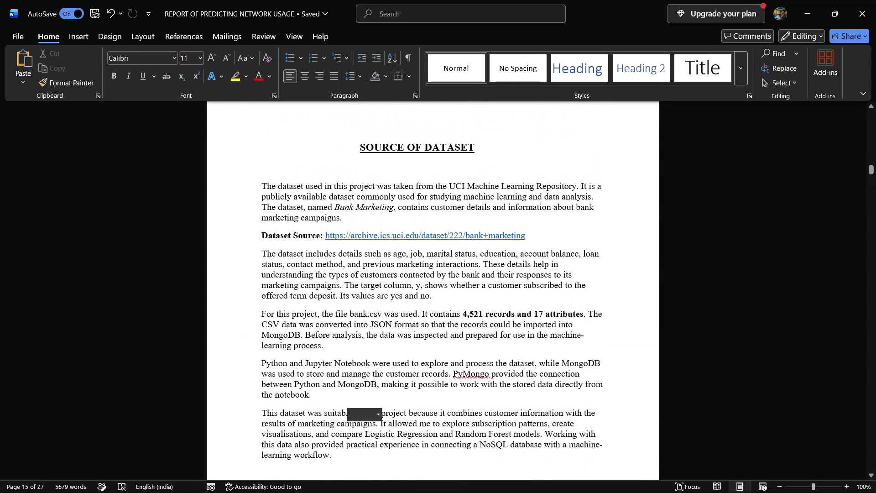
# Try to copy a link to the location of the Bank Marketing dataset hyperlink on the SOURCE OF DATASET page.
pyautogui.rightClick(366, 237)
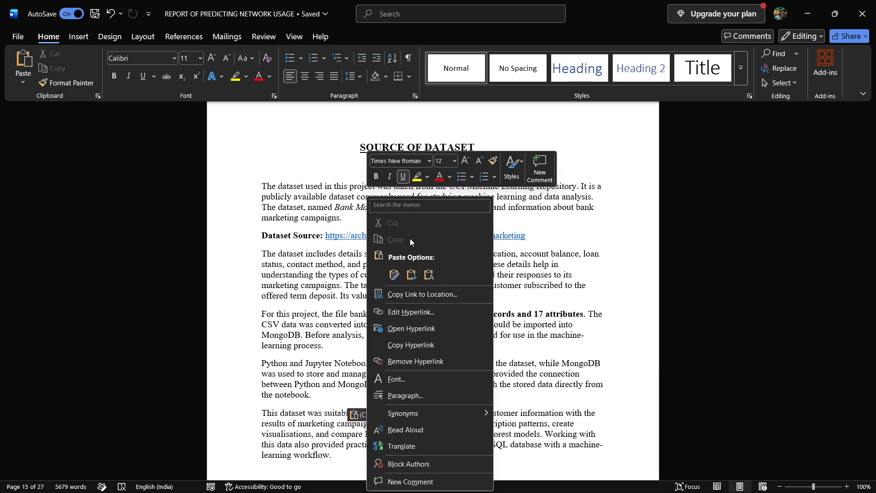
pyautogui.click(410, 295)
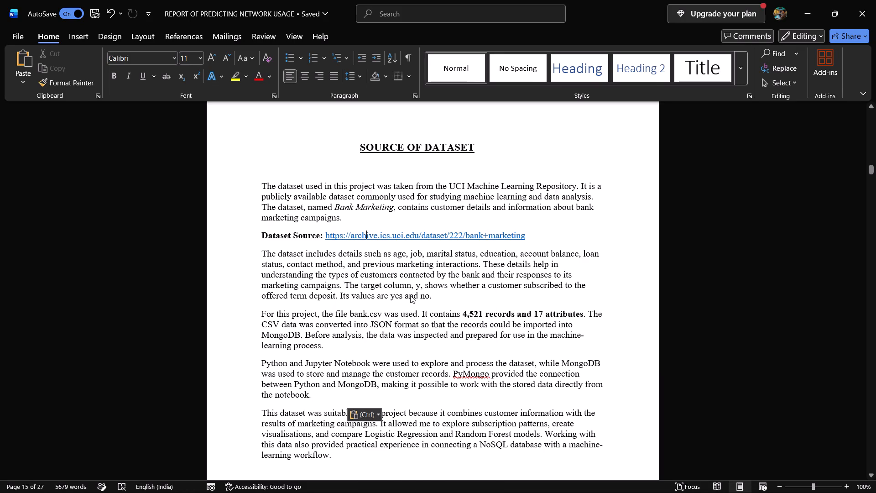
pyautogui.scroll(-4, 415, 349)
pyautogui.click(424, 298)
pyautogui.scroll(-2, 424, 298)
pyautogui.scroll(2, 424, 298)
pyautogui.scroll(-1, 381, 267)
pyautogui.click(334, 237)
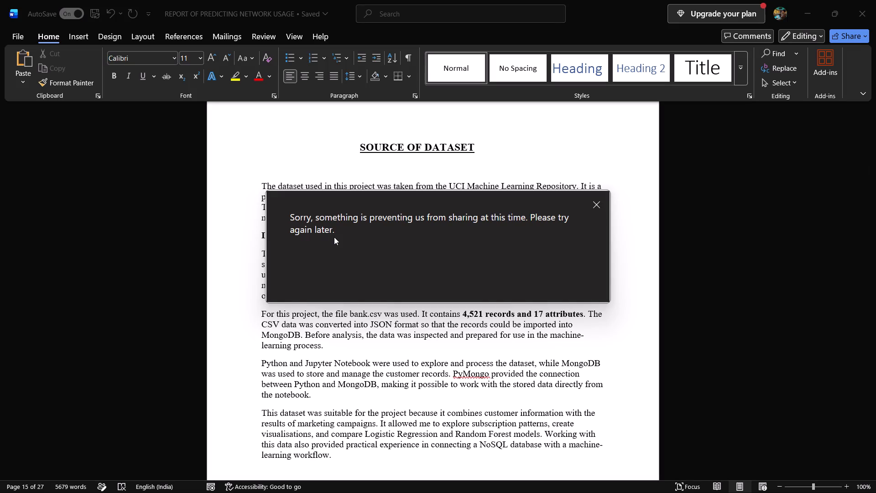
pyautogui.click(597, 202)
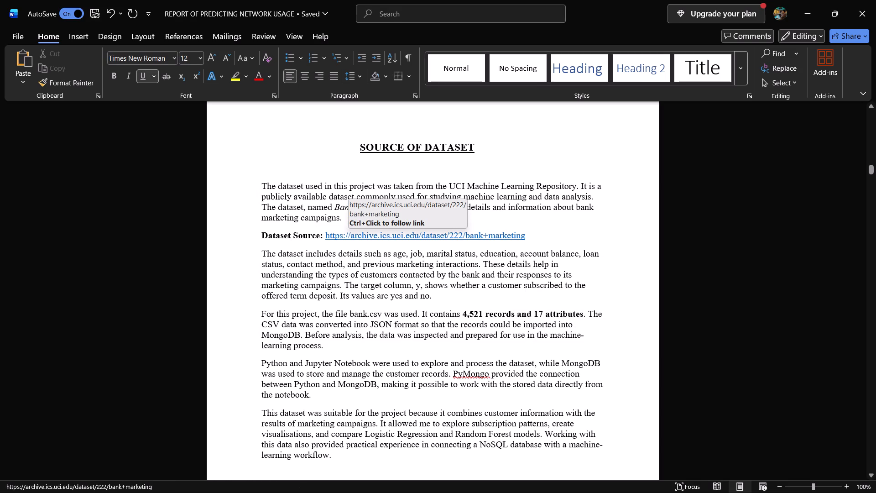
# Open the Bank Marketing dataset hyperlink in Chrome and copy the page's full web address.
pyautogui.moveTo(325, 235); pyautogui.dragTo(526, 242)
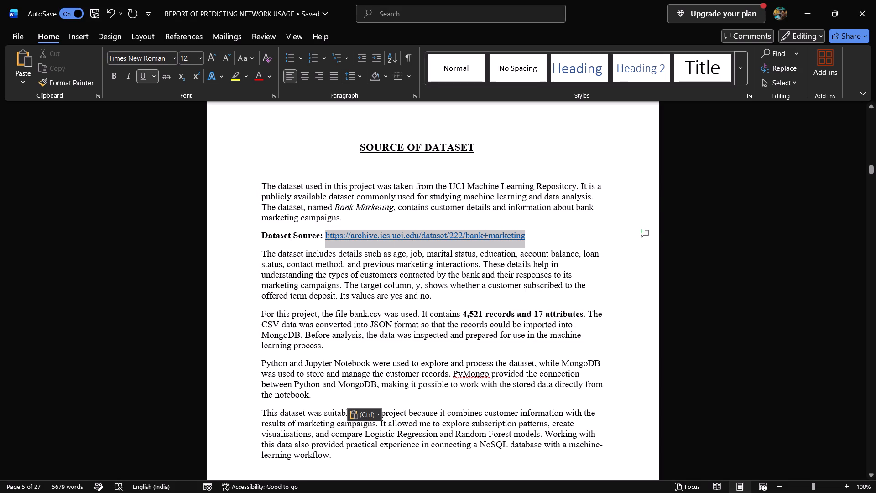
pyautogui.moveTo(526, 242); pyautogui.dragTo(526, 242)
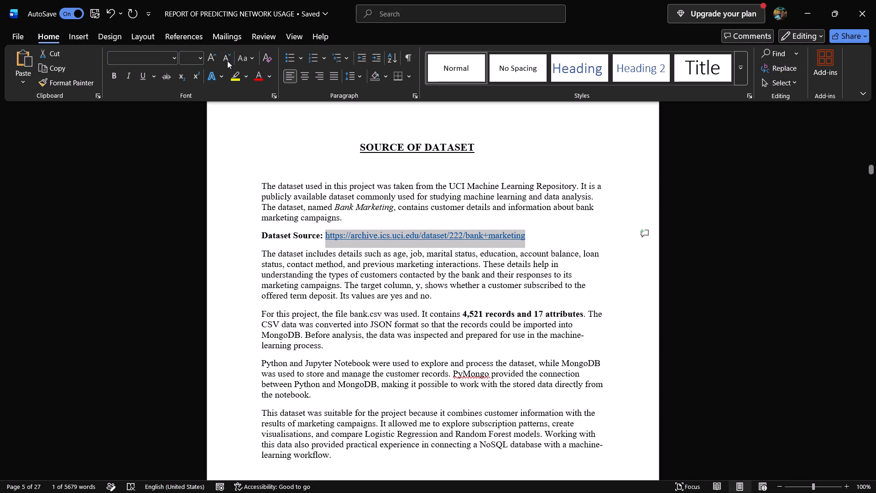
pyautogui.keyDown('ctrl'); pyautogui.click(415, 235); pyautogui.keyUp('ctrl')
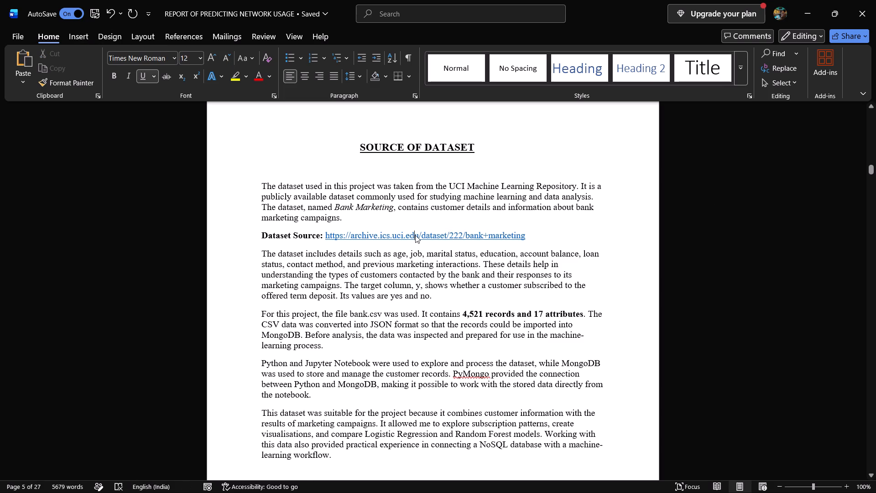
pyautogui.keyDown('ctrl'); pyautogui.click(434, 238); pyautogui.keyUp('ctrl')
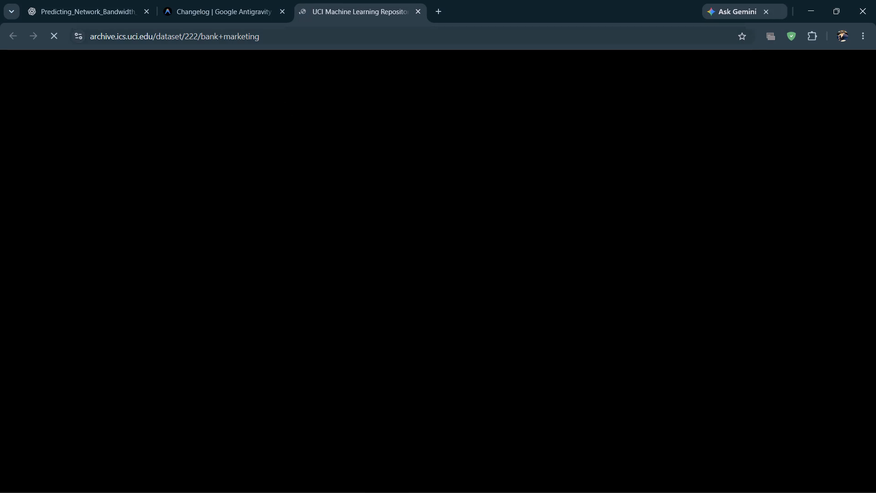
pyautogui.tripleClick(297, 31)
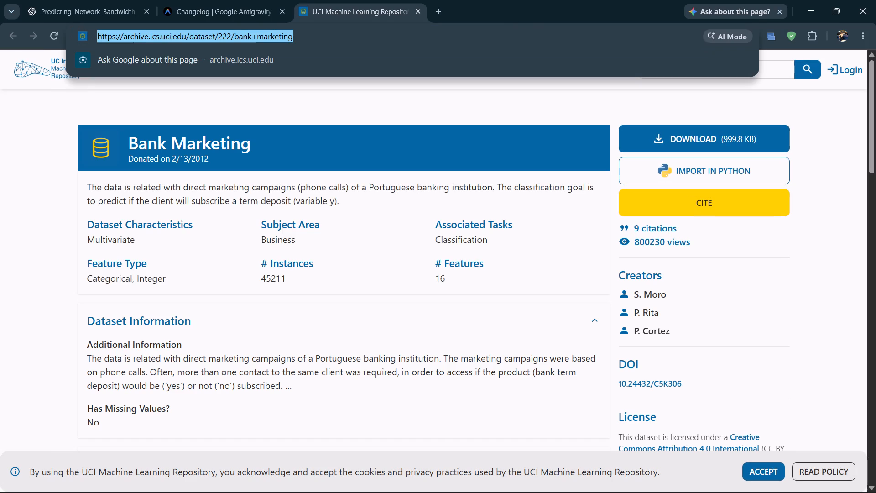
pyautogui.hotkey('ctrl', 'c')
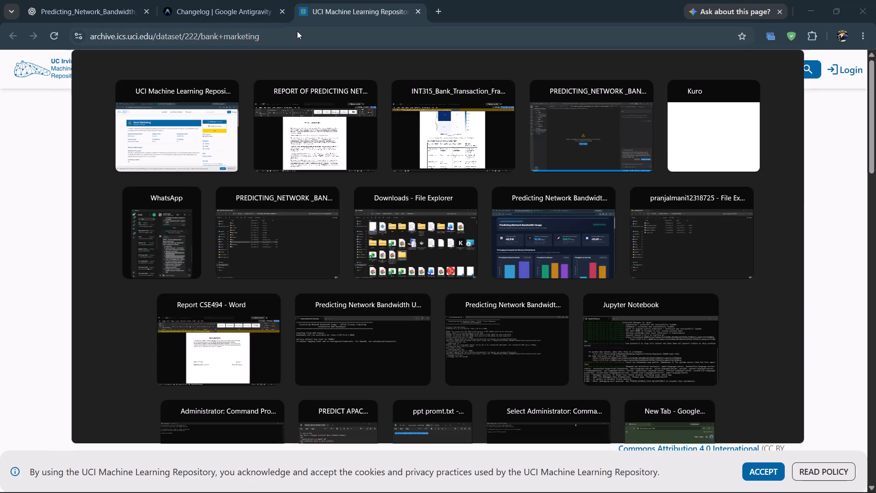
pyautogui.scroll(-2, 391, 171)
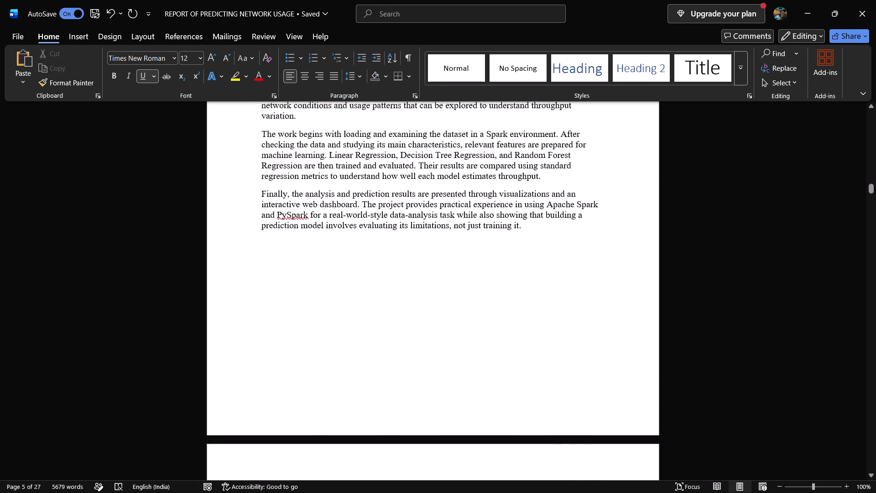
pyautogui.scroll(-4, 391, 171)
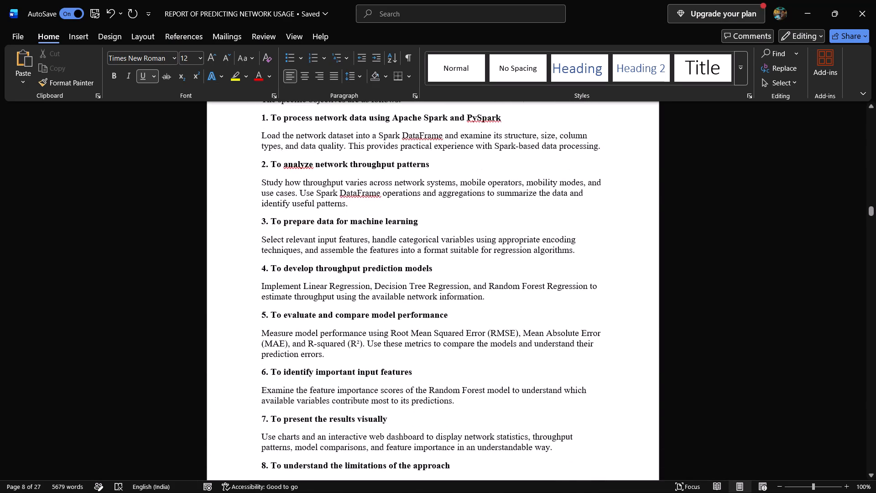
pyautogui.scroll(-3, 391, 171)
pyautogui.scroll(-1, 342, 242)
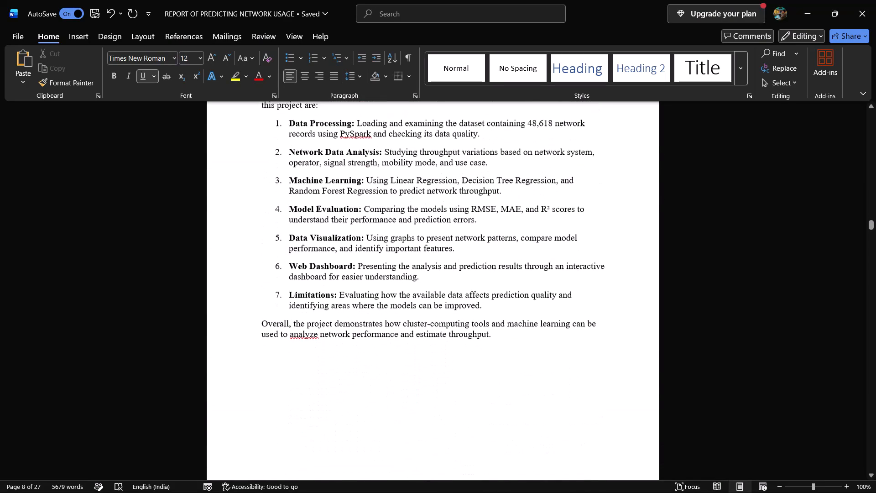
pyautogui.scroll(-3, 342, 242)
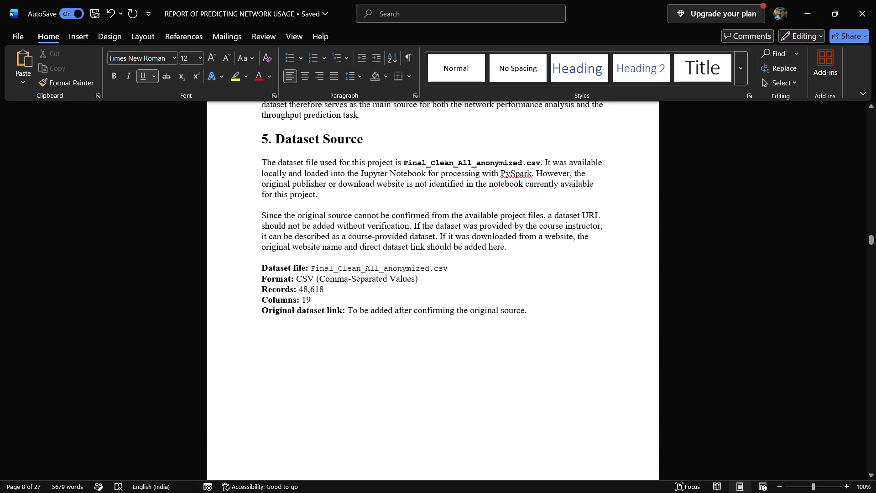
pyautogui.moveTo(349, 310); pyautogui.dragTo(502, 320)
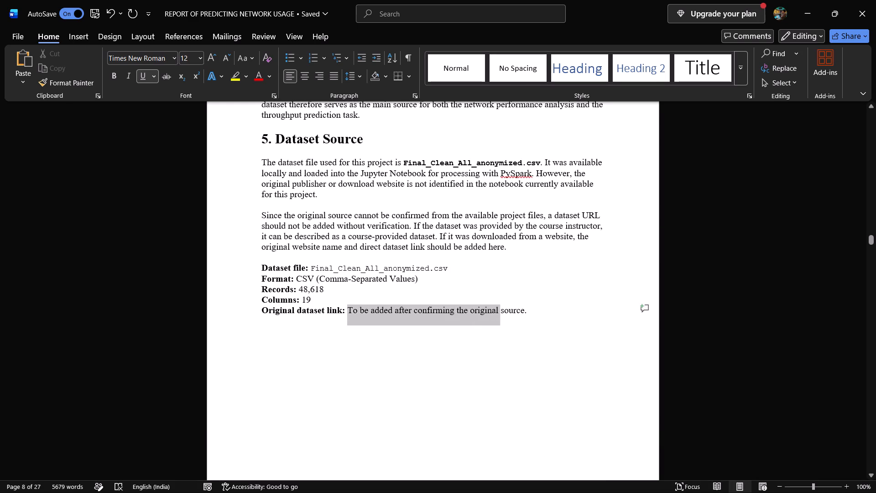
pyautogui.moveTo(502, 320); pyautogui.dragTo(520, 319)
pyautogui.hotkey('ctrl', 'v')
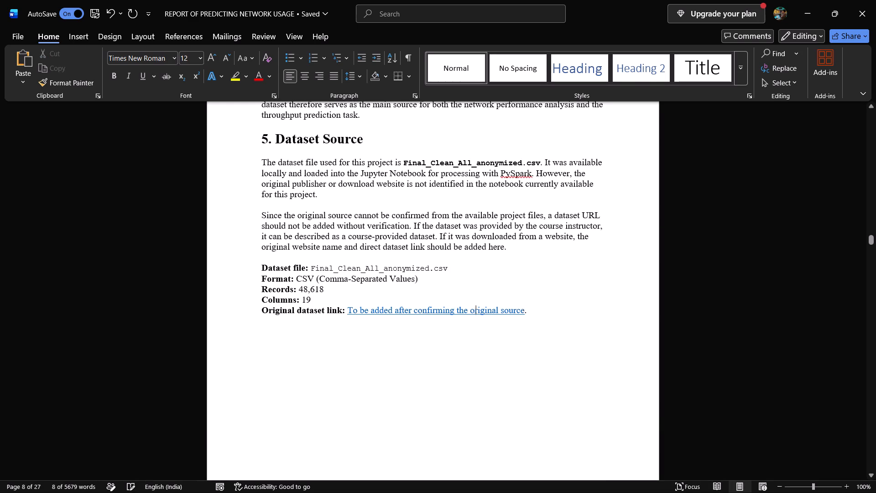
pyautogui.click(531, 309)
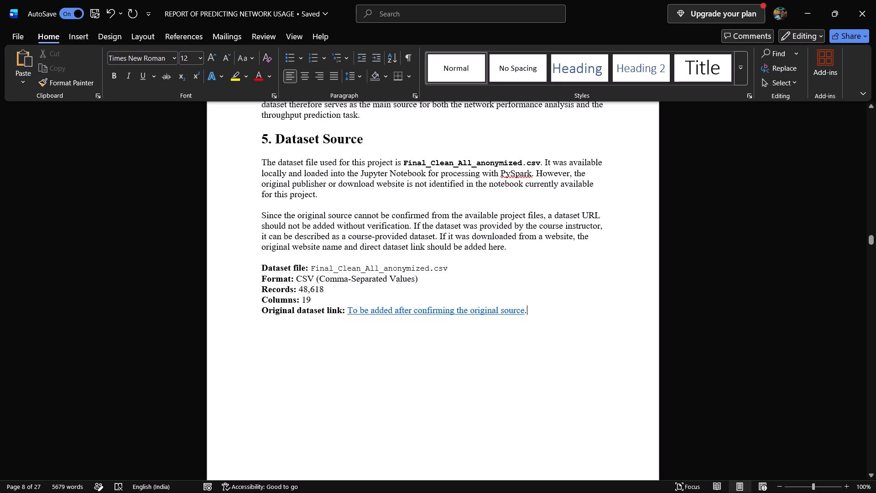
pyautogui.press('BackSpace')
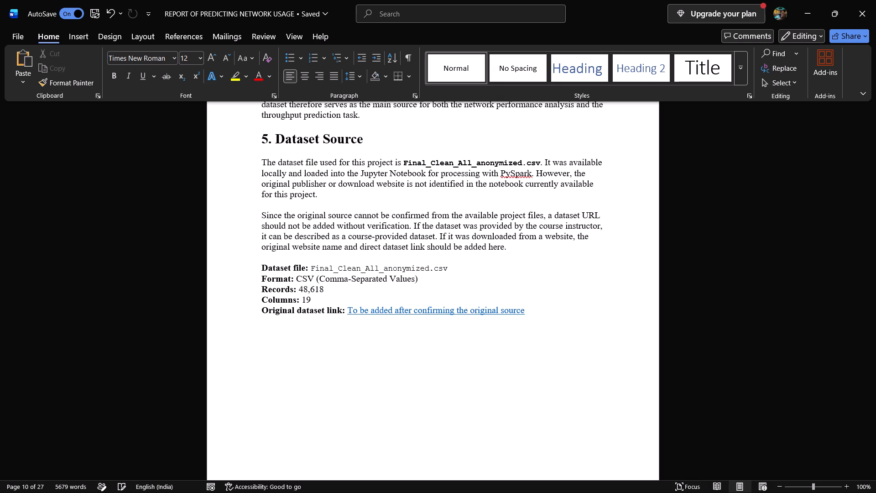
pyautogui.press('BackSpace')
pyautogui.press('BackSpace')
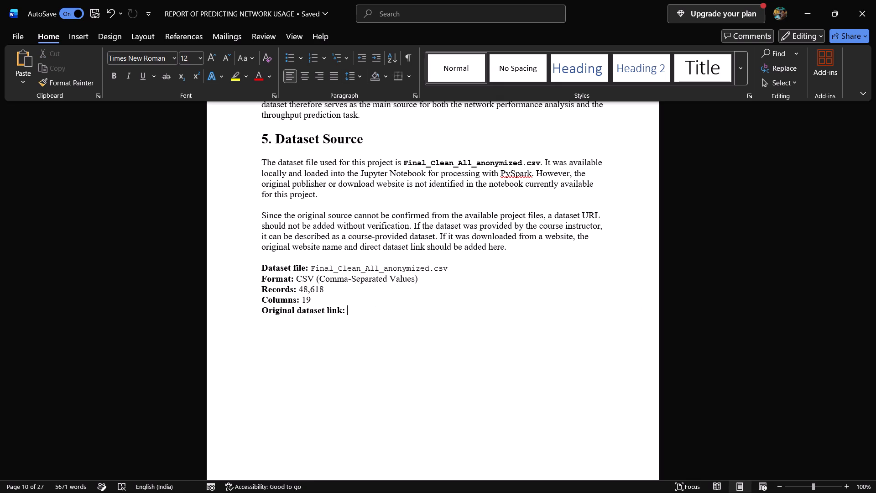
pyautogui.hotkey('ctrl', 'v')
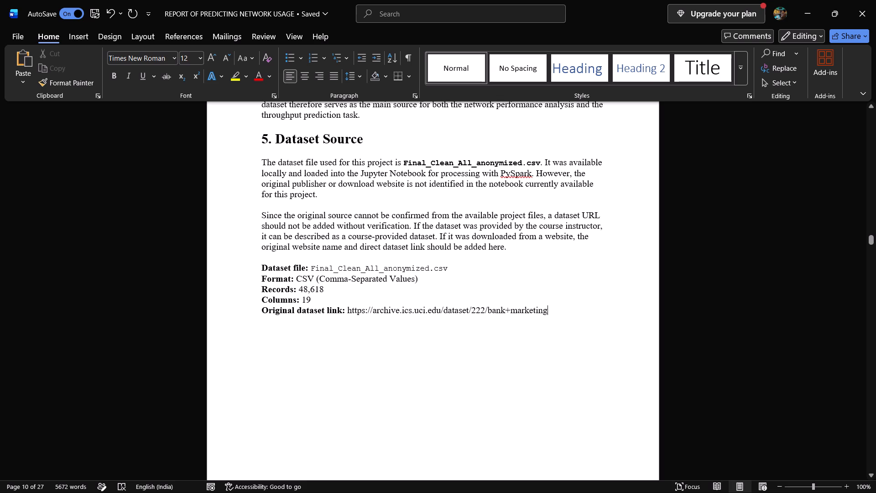
pyautogui.moveTo(348, 309); pyautogui.dragTo(519, 312)
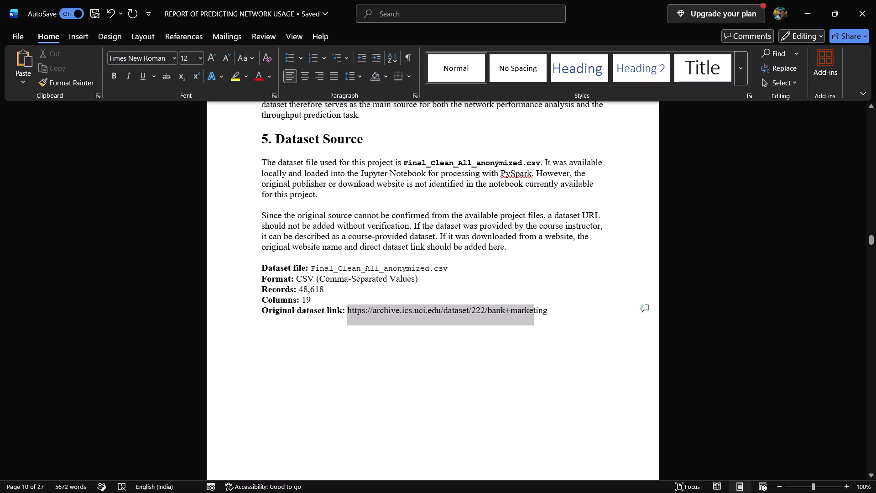
pyautogui.moveTo(519, 312); pyautogui.dragTo(536, 312)
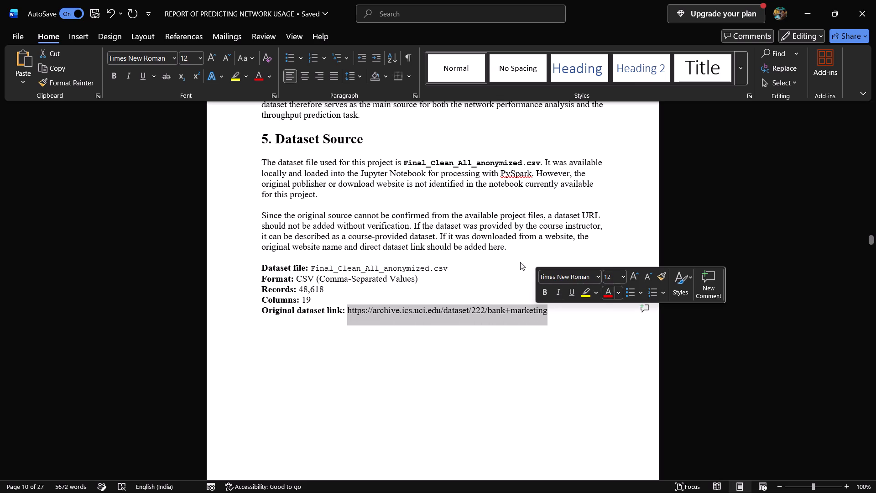
pyautogui.click(78, 34)
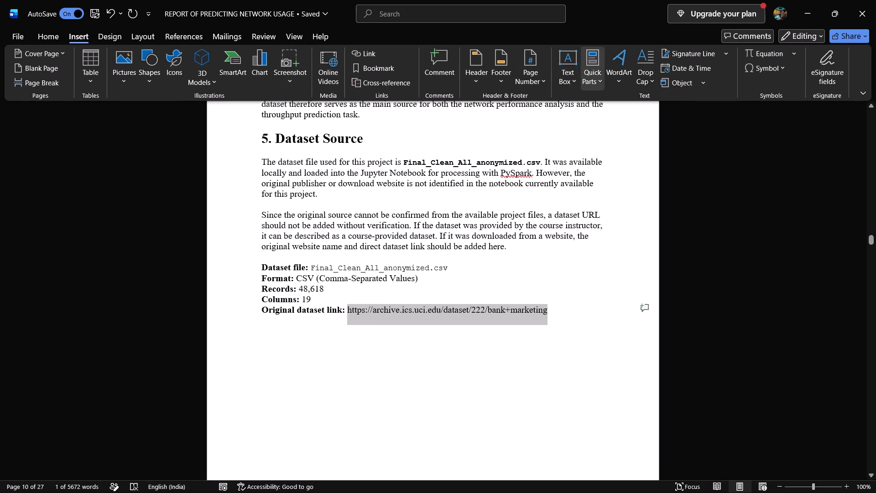
pyautogui.click(376, 58)
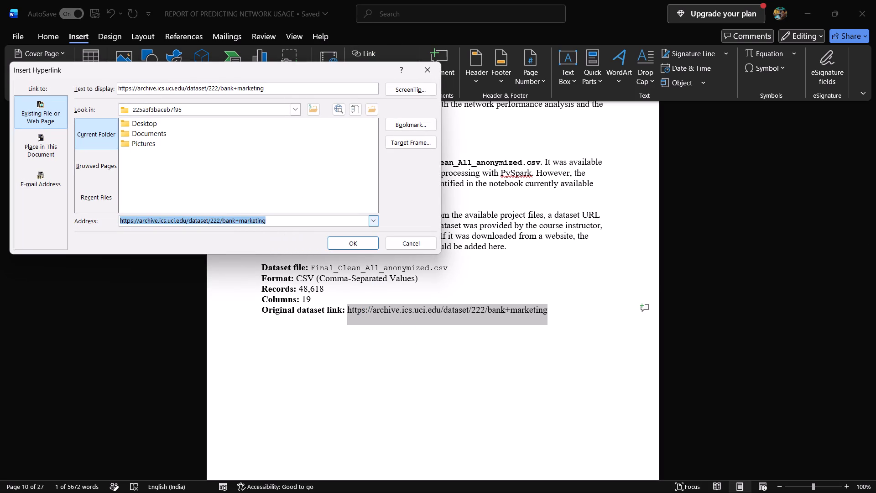
pyautogui.hotkey('ctrl', 'v')
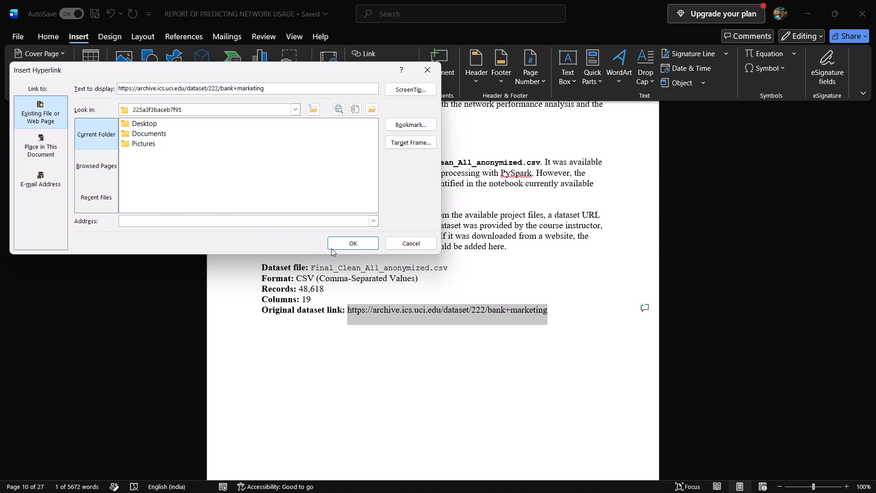
pyautogui.click(331, 250)
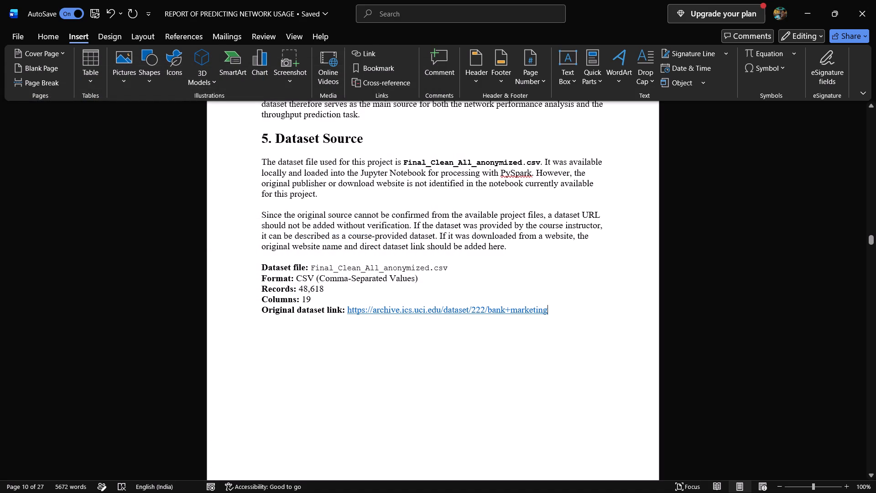
# Set the three body paragraphs of section 4, Dataset Description, to font size 12.
pyautogui.scroll(1, 327, 377)
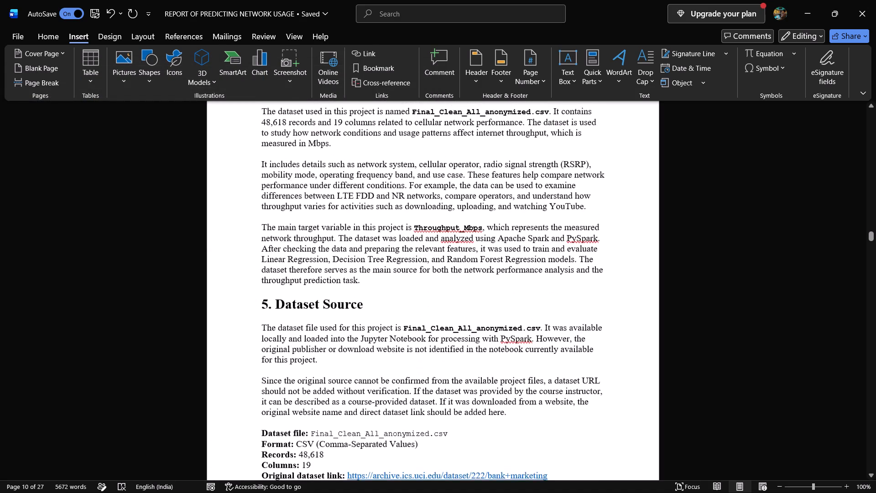
pyautogui.scroll(1, 327, 377)
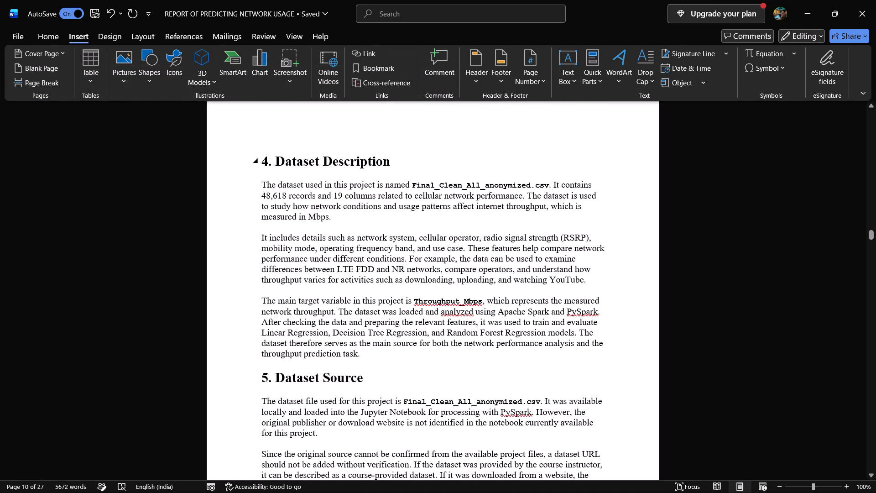
pyautogui.moveTo(261, 178); pyautogui.dragTo(357, 356)
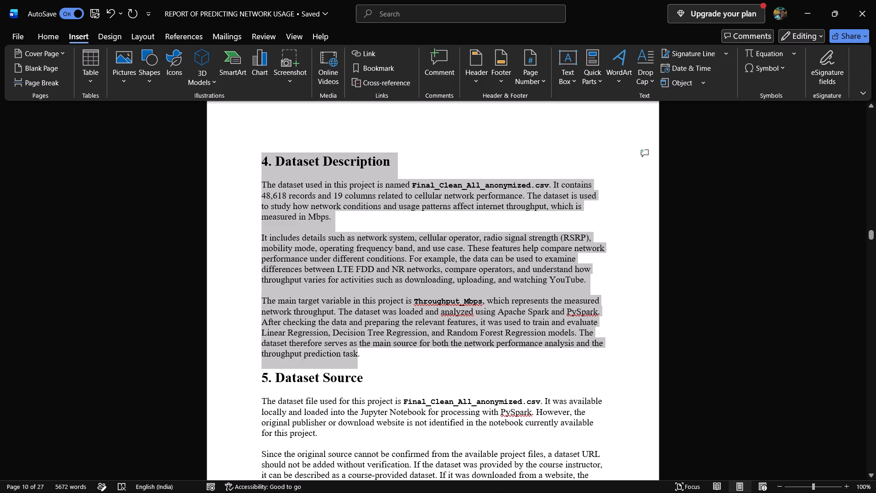
pyautogui.moveTo(357, 356); pyautogui.dragTo(358, 355)
pyautogui.click(269, 190)
pyautogui.moveTo(261, 184); pyautogui.dragTo(268, 191)
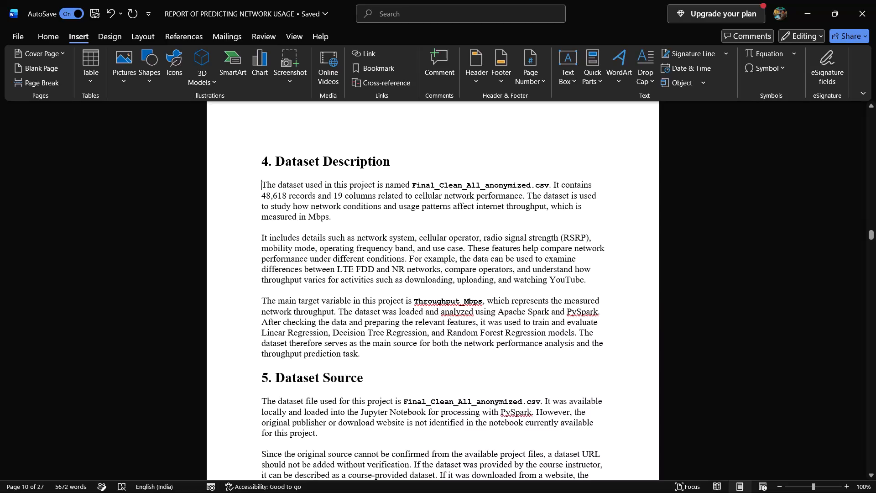
pyautogui.moveTo(268, 191); pyautogui.dragTo(363, 355)
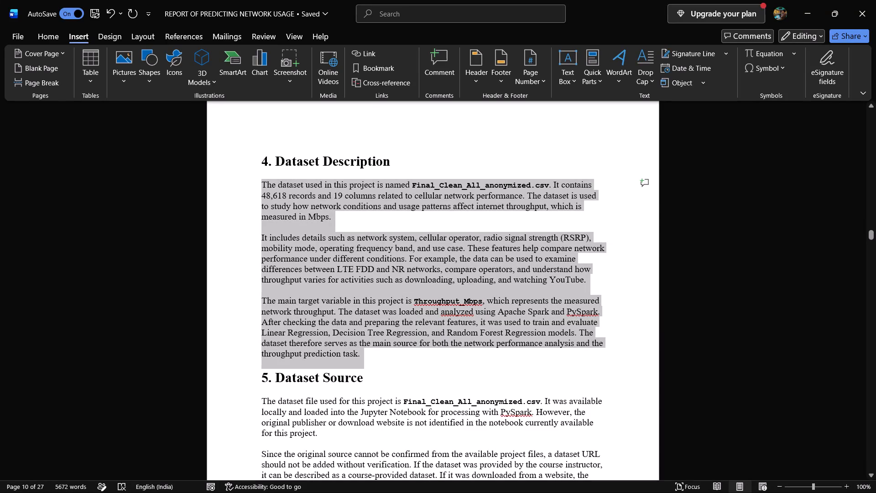
pyautogui.moveTo(363, 355); pyautogui.dragTo(361, 355)
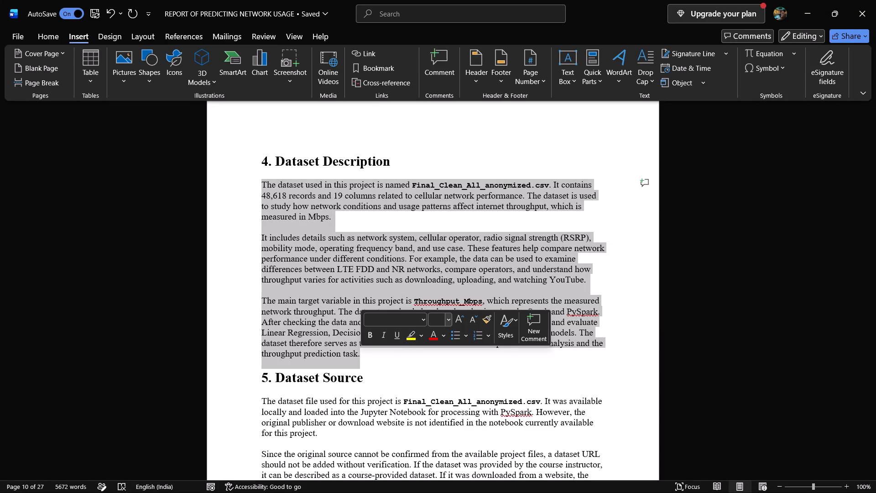
pyautogui.click(446, 323)
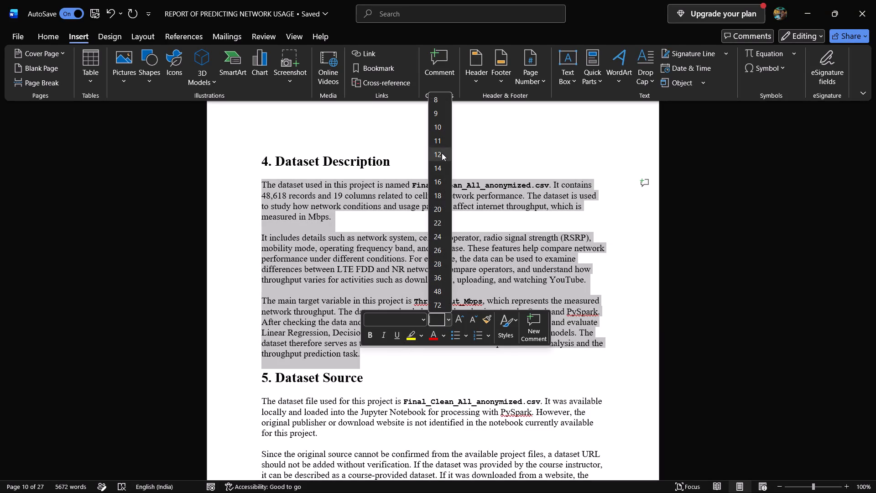
pyautogui.click(442, 153)
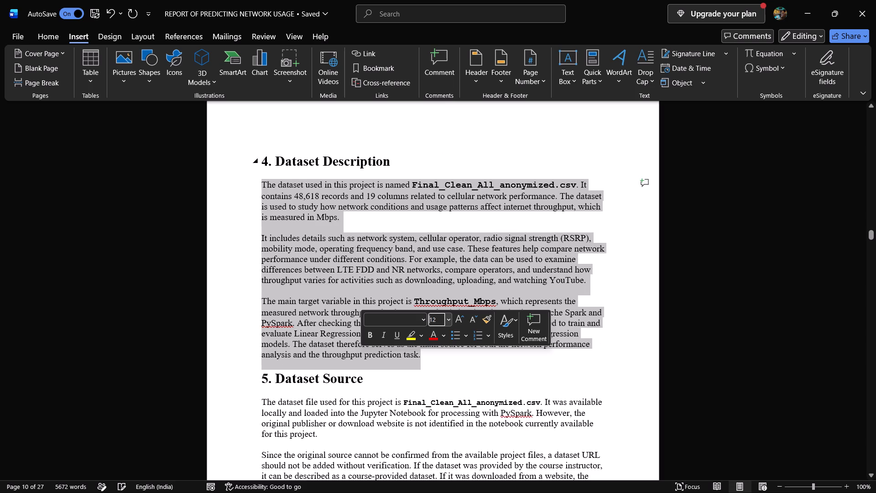
pyautogui.click(412, 206)
# Set all body text of section 5, Dataset Source, including the dataset details and link line, to font size 12.
pyautogui.scroll(-1, 412, 206)
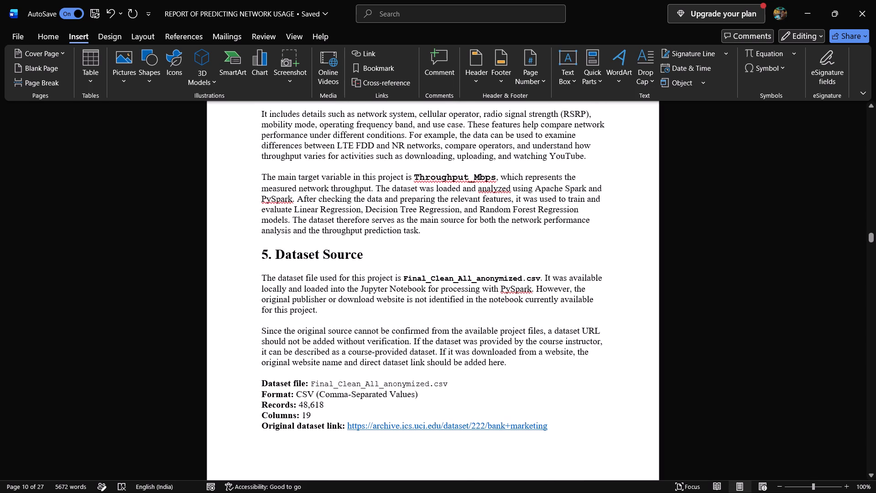
pyautogui.moveTo(261, 278); pyautogui.dragTo(508, 438)
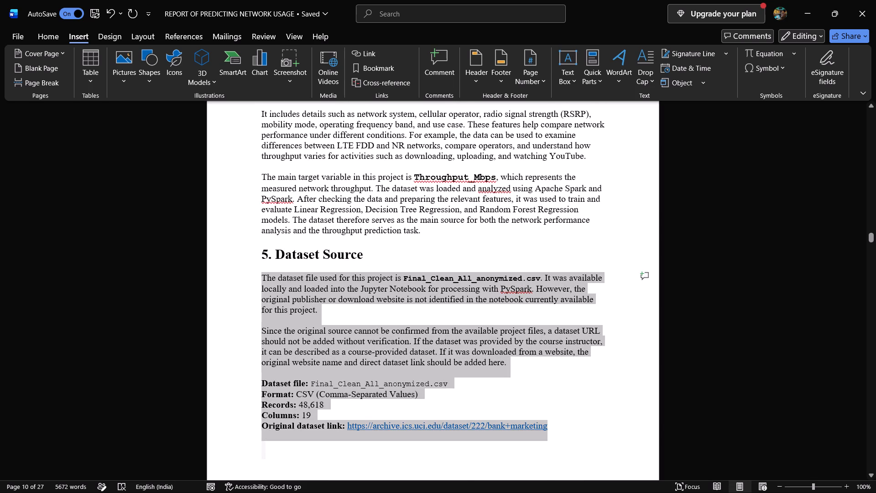
pyautogui.moveTo(508, 438); pyautogui.dragTo(518, 434)
pyautogui.click(606, 401)
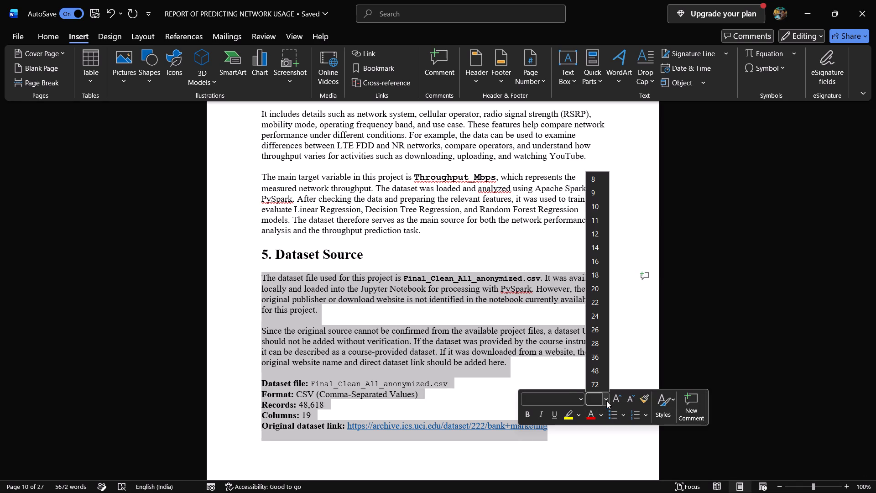
pyautogui.click(601, 233)
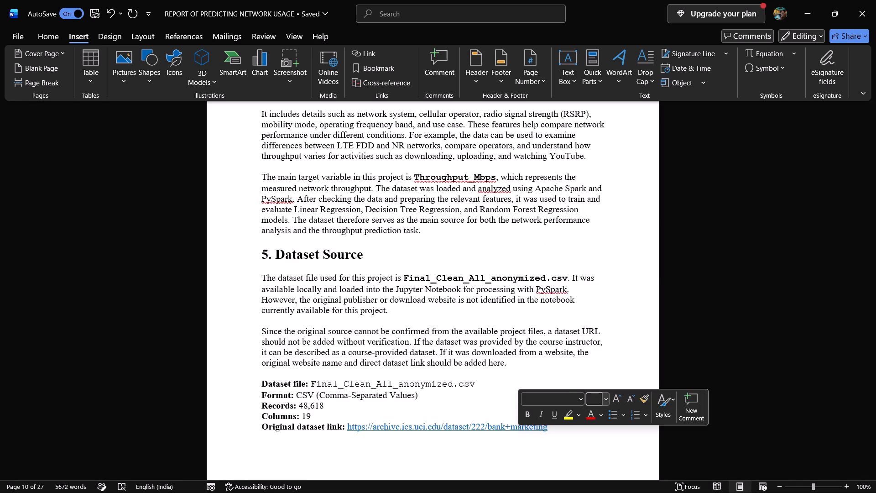
pyautogui.click(458, 251)
# Review sections 4 and 5, and check the formatting of the body text under SCOPE OF THE PROJECT.
pyautogui.scroll(1, 458, 251)
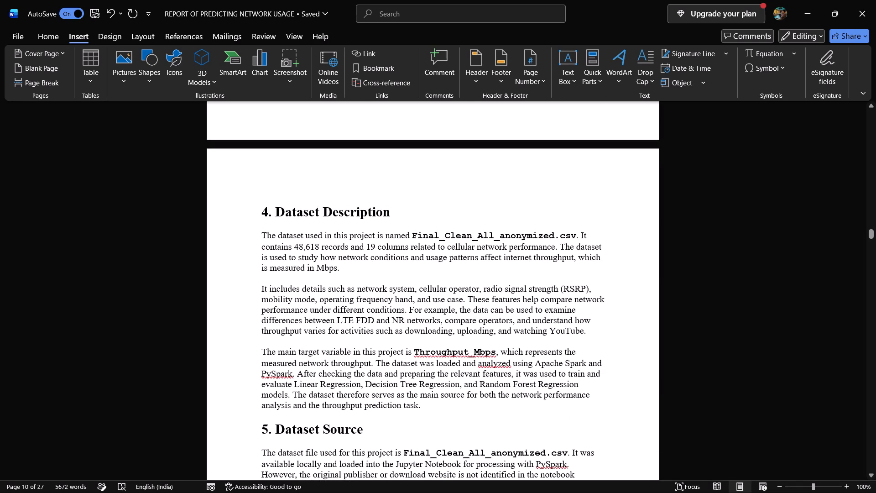
pyautogui.scroll(-2, 458, 251)
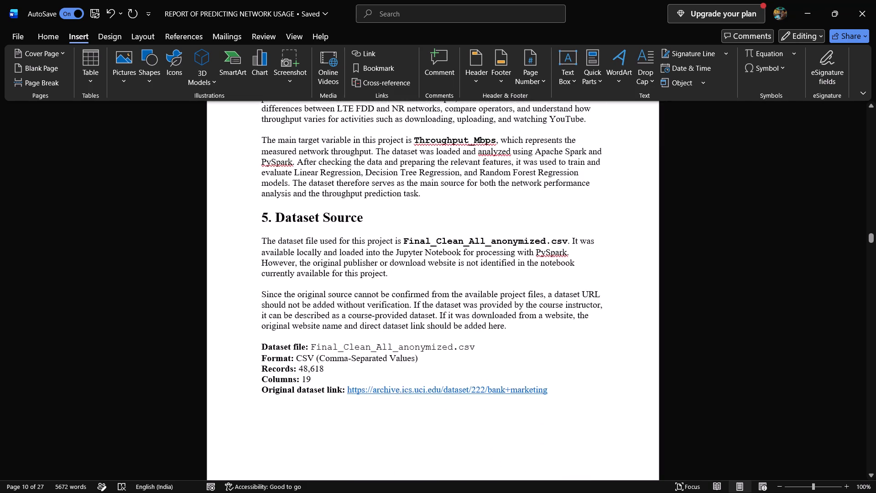
pyautogui.scroll(-1, 458, 251)
pyautogui.scroll(3, 458, 251)
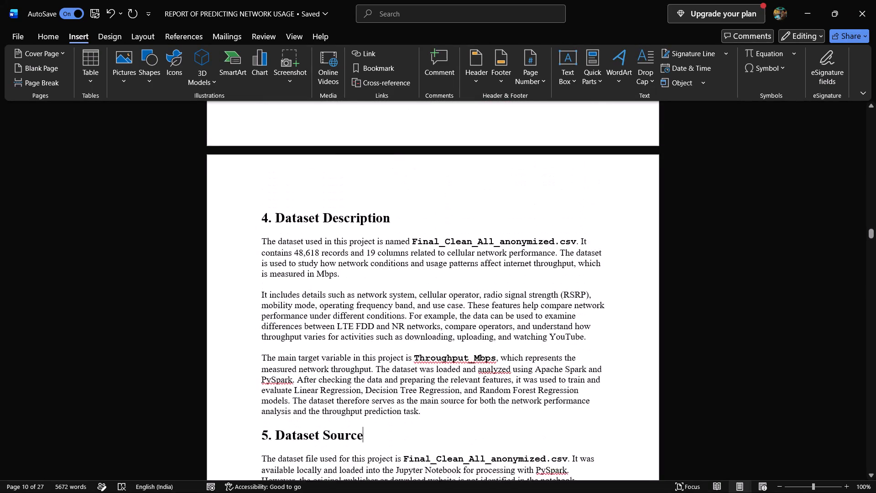
pyautogui.scroll(2, 458, 251)
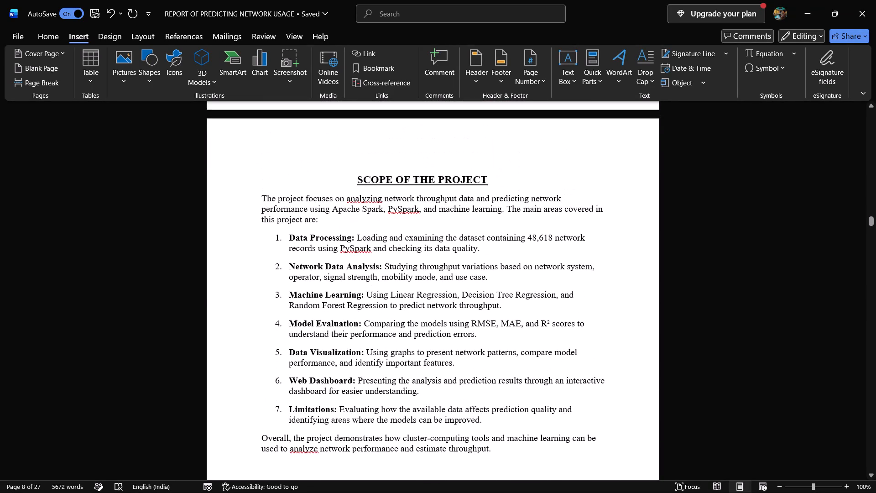
pyautogui.moveTo(262, 198); pyautogui.dragTo(487, 445)
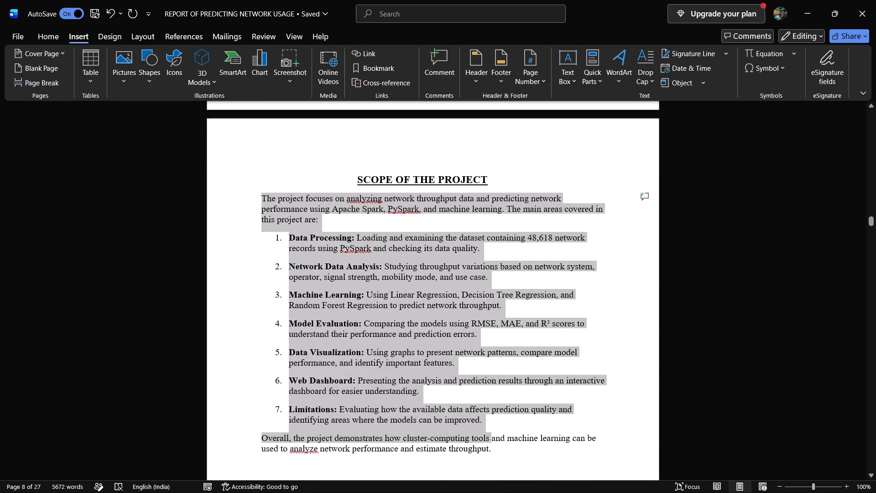
pyautogui.moveTo(487, 445); pyautogui.dragTo(490, 448)
pyautogui.click(485, 331)
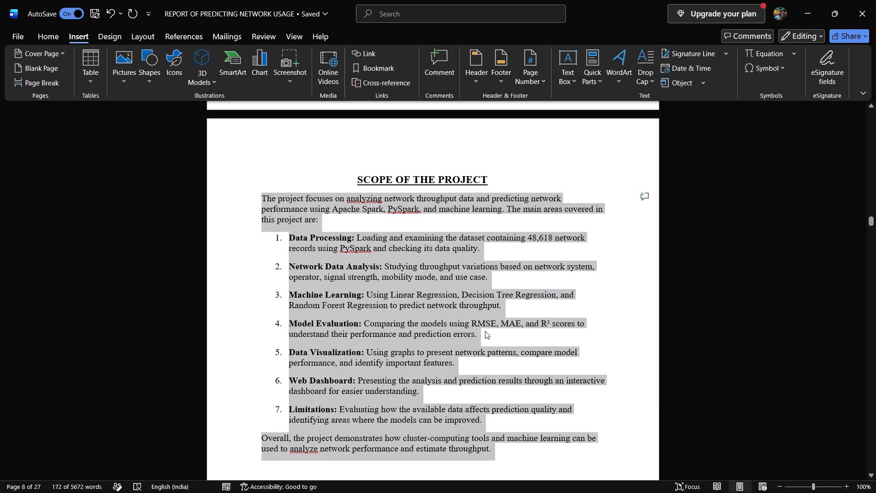
# Compare the end of the Scope section with section 5 and check the font size of the dataset file name.
pyautogui.scroll(-4, 485, 331)
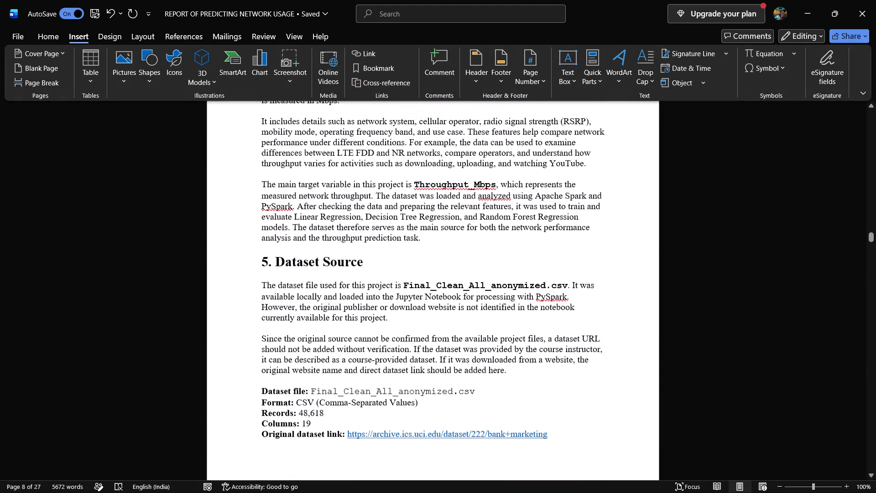
pyautogui.scroll(4, 382, 328)
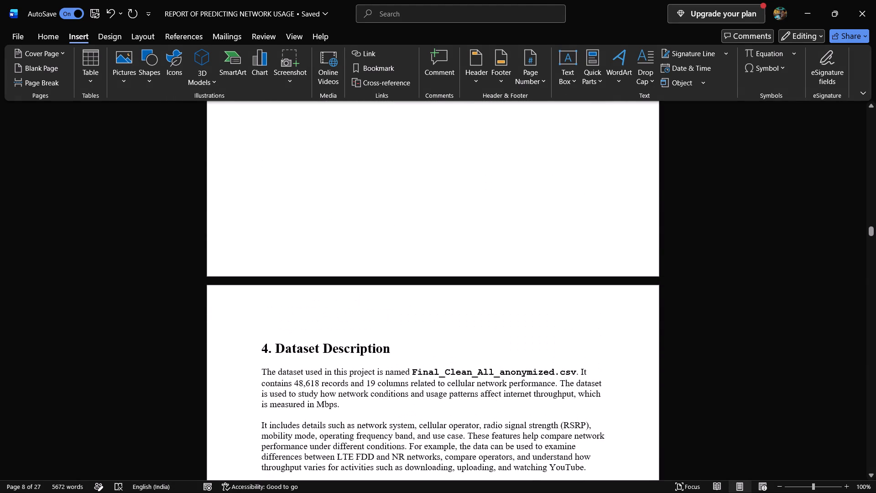
pyautogui.scroll(1, 378, 394)
pyautogui.click(504, 169)
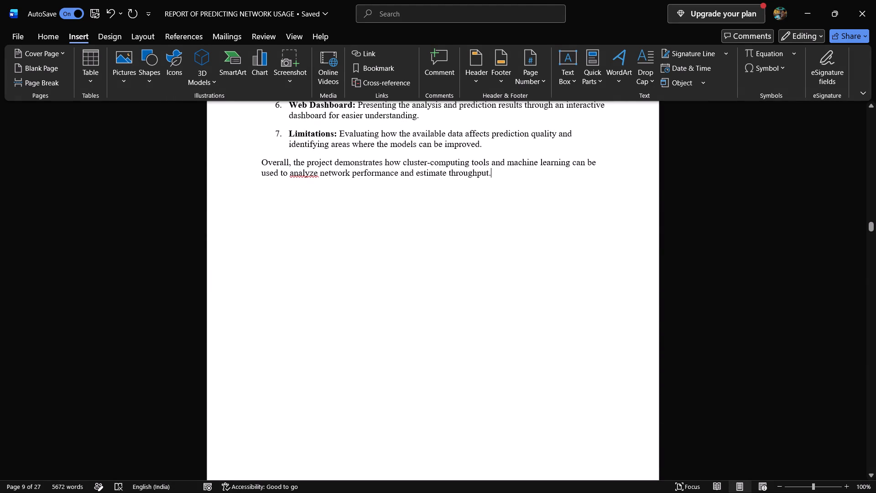
pyautogui.doubleClick(504, 169)
pyautogui.click(504, 169)
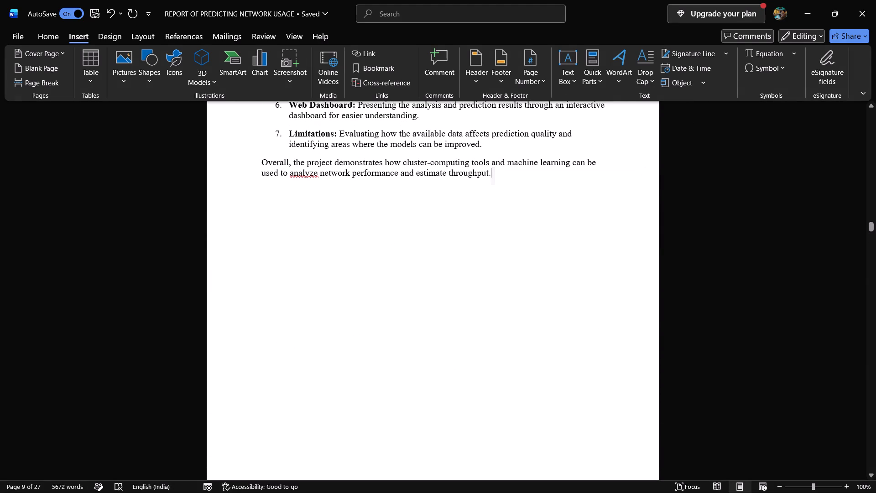
pyautogui.click(504, 169)
pyautogui.scroll(-3, 446, 321)
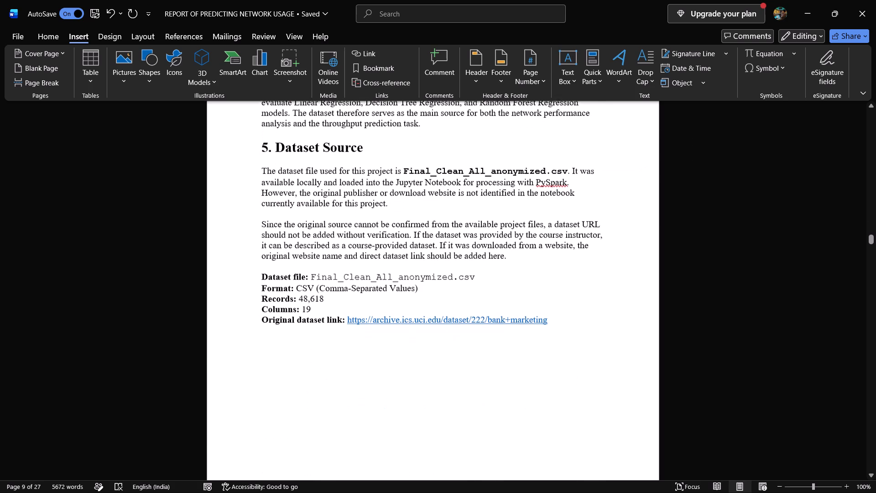
pyautogui.moveTo(457, 277); pyautogui.dragTo(442, 269)
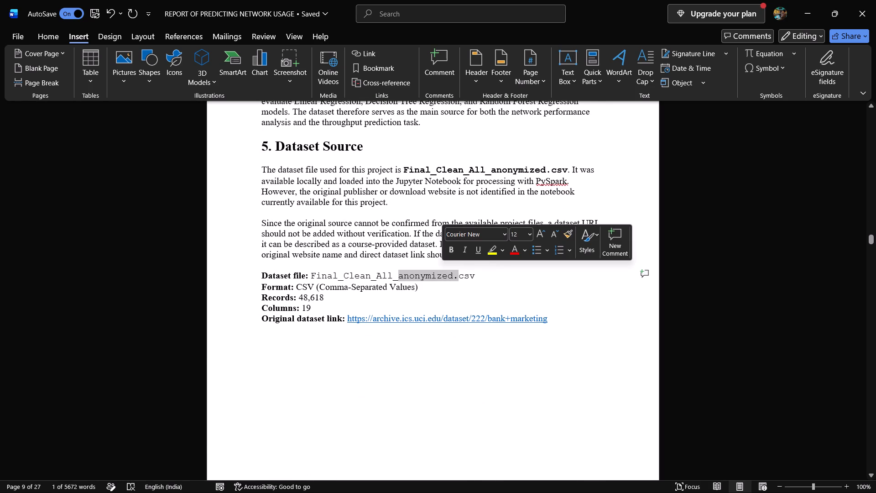
pyautogui.click(444, 301)
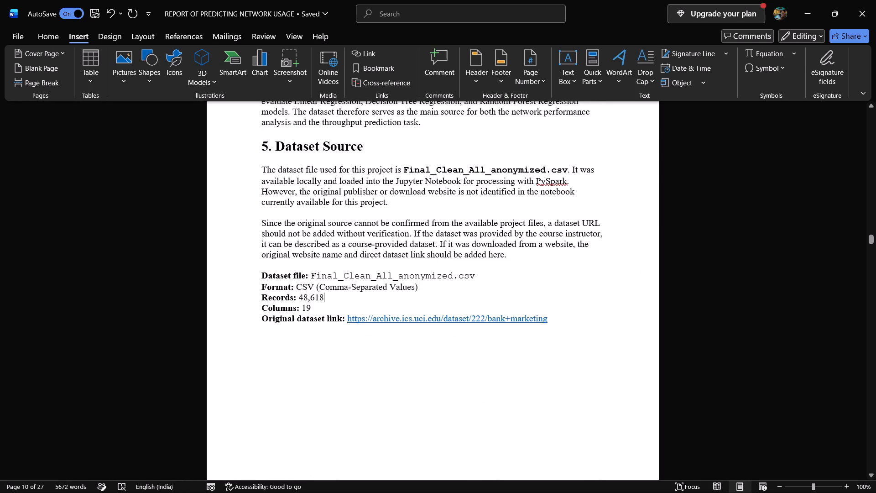
# Check the formatting of the body text under TECHNOLOGIES AND TOOLS USED.
pyautogui.scroll(-3, 444, 301)
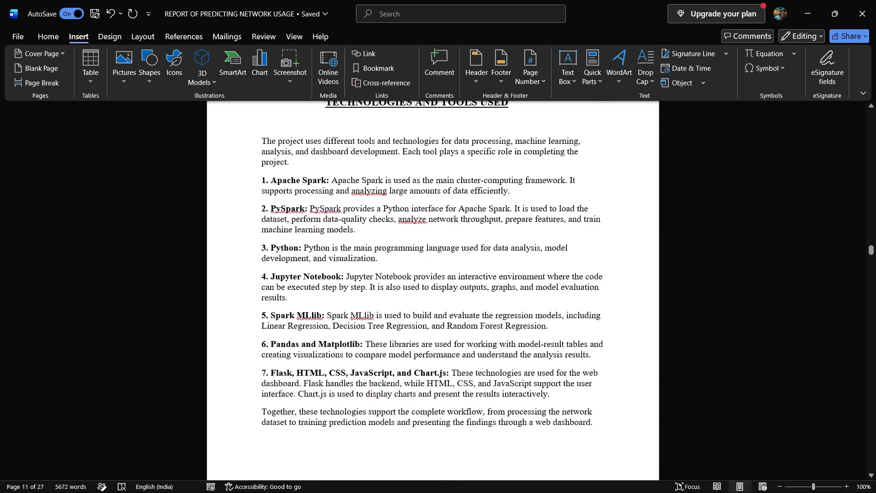
pyautogui.scroll(-1, 444, 301)
pyautogui.scroll(1, 444, 301)
pyautogui.scroll(1, 330, 152)
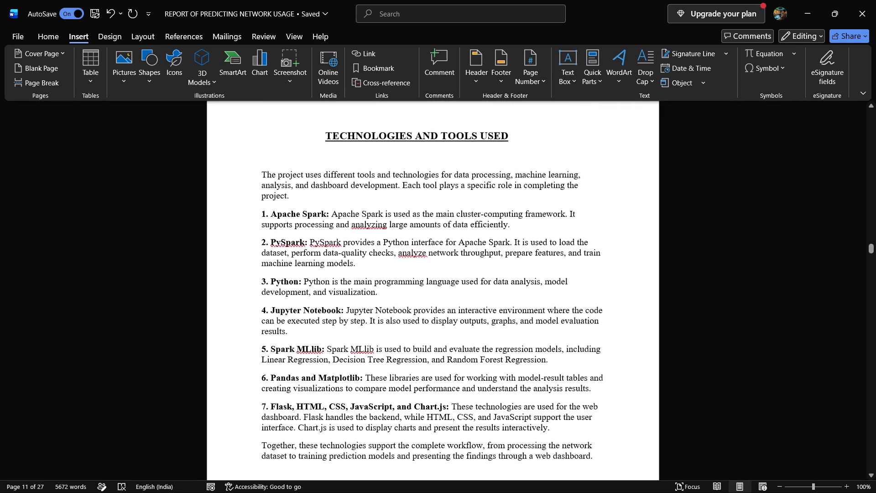
pyautogui.moveTo(263, 168); pyautogui.dragTo(540, 364)
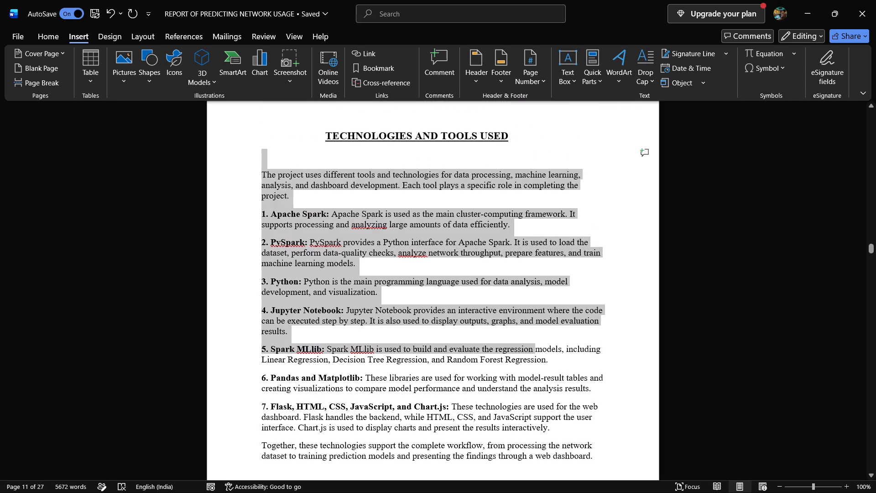
pyautogui.moveTo(540, 364); pyautogui.dragTo(579, 383)
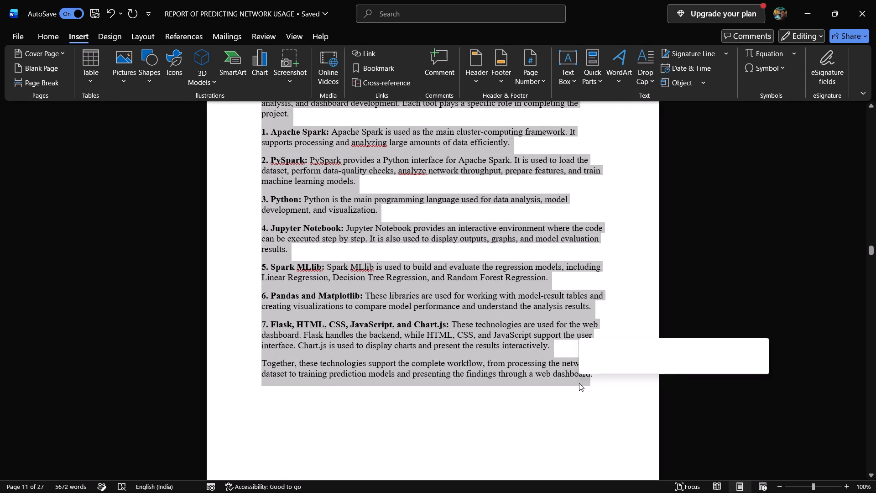
pyautogui.click(594, 399)
# Examine the report's remaining pages from Implementation / Methodology through SYSTEM REQUIREMENTS for text formatting and page layout.
pyautogui.scroll(1, 594, 399)
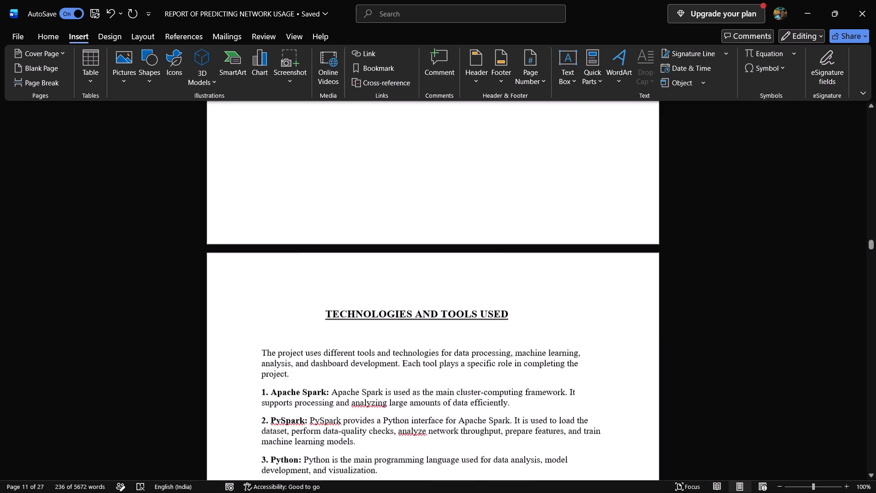
pyautogui.scroll(2, 594, 399)
pyautogui.scroll(-6, 594, 399)
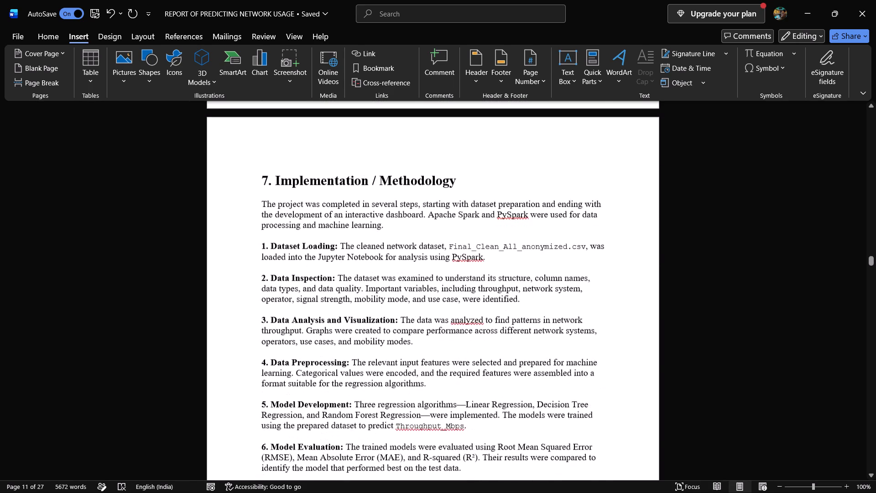
pyautogui.scroll(-1, 594, 399)
pyautogui.scroll(1, 594, 399)
pyautogui.scroll(-6, 594, 399)
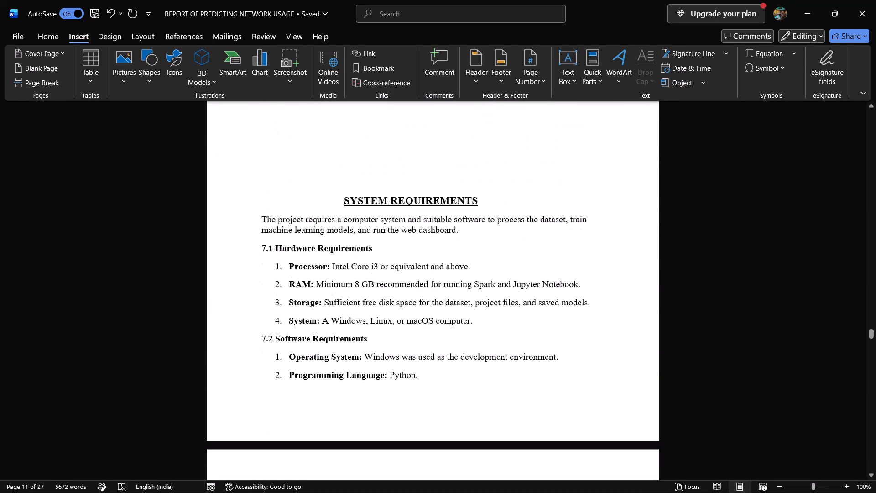
pyautogui.scroll(-1, 468, 313)
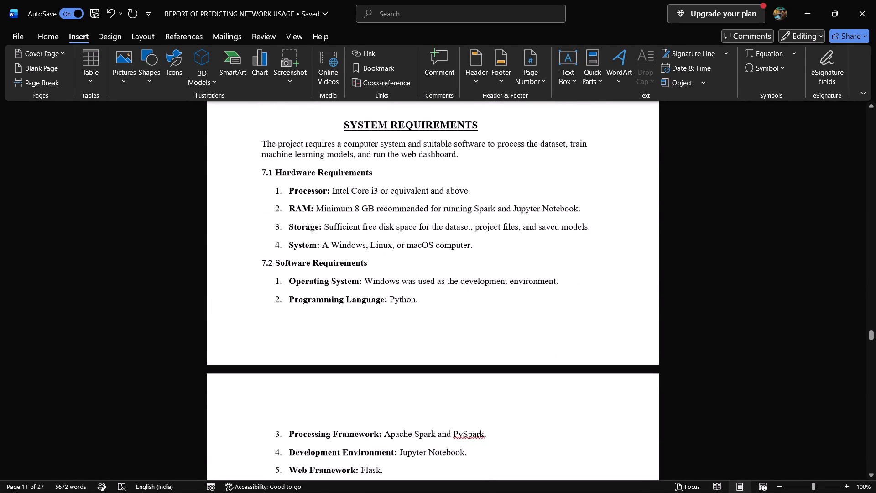
pyautogui.scroll(-1, 468, 313)
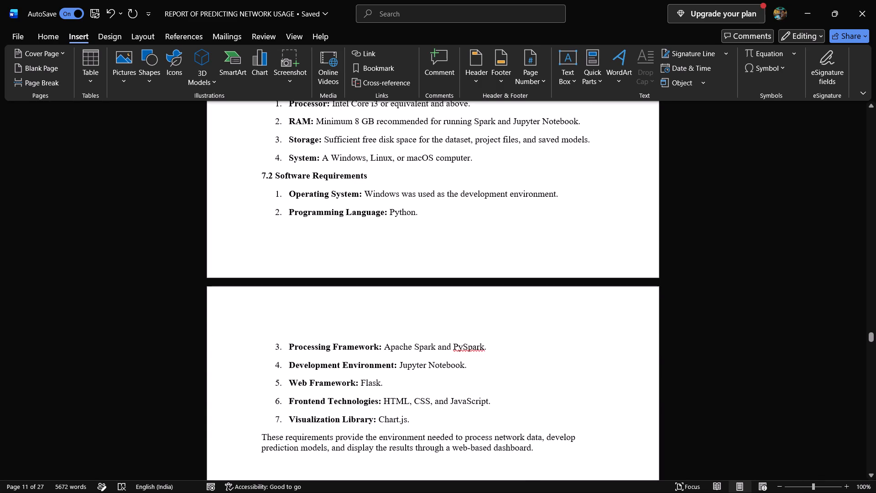
pyautogui.scroll(-1, 468, 313)
pyautogui.scroll(1, 468, 317)
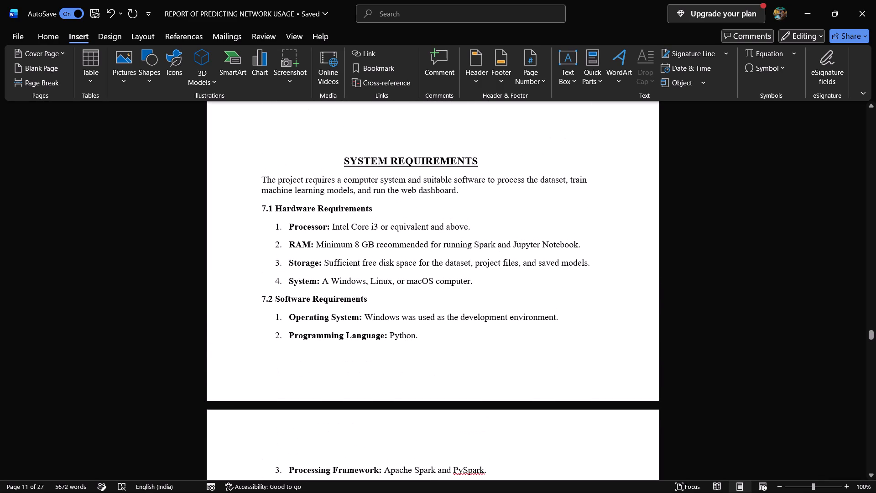
# Delete the whole SYSTEM REQUIREMENTS section, from its heading through the closing paragraph after the software requirements list.
pyautogui.moveTo(344, 164); pyautogui.dragTo(559, 492)
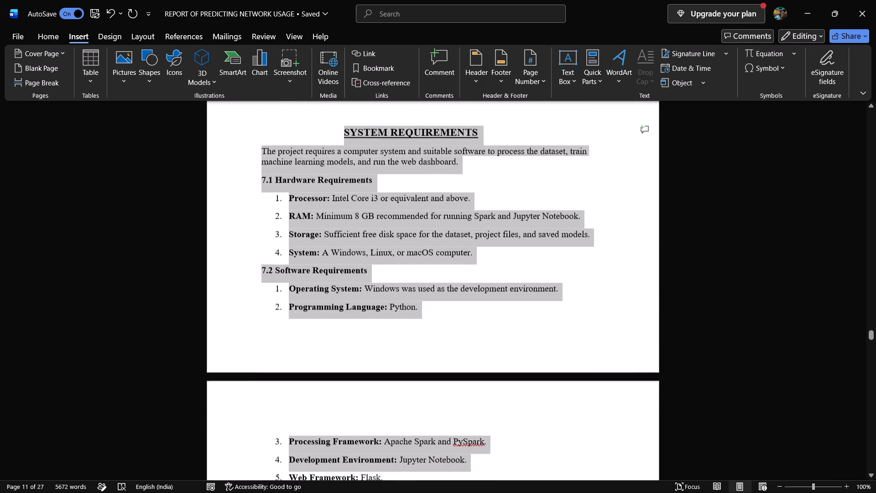
pyautogui.moveTo(559, 492); pyautogui.dragTo(561, 374)
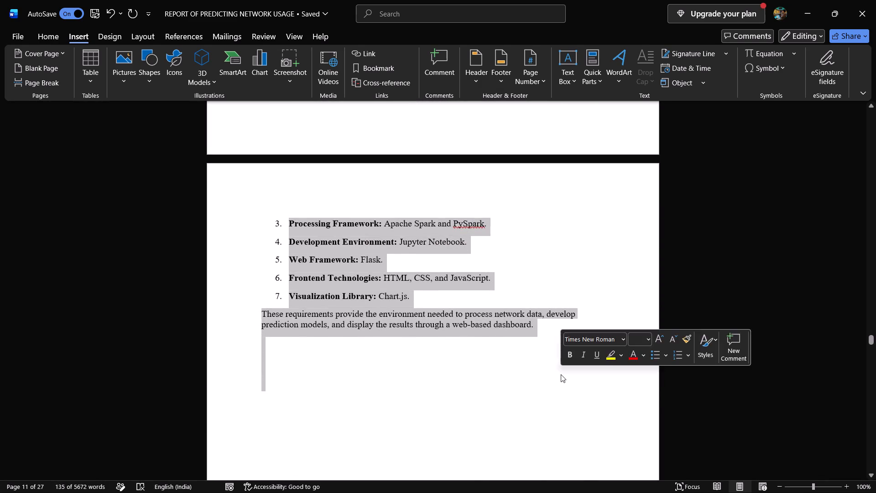
pyautogui.press('BackSpace')
# Delete the PROJECT METHODOLOGY section, including its heading, the eight numbered points and the closing paragraph.
pyautogui.scroll(-4, 561, 374)
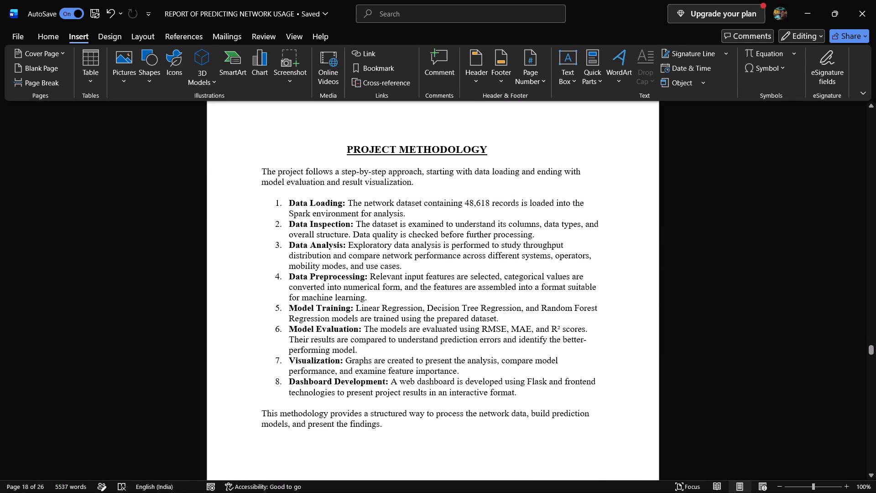
pyautogui.moveTo(340, 148); pyautogui.dragTo(413, 422)
pyautogui.press('BackSpace')
pyautogui.press('BackSpace')
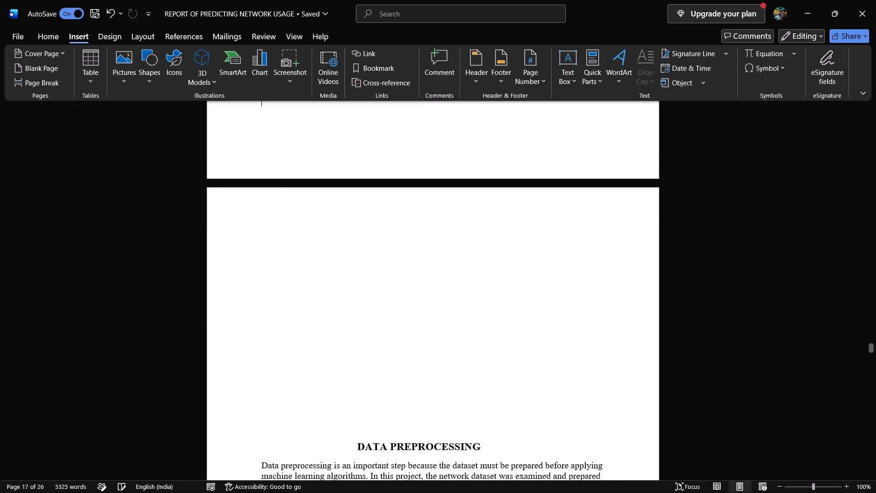
# Examine the old sections from DATA PREPROCESSING through 18. CONCLUSION for content that duplicates the report's earlier sections.
pyautogui.scroll(-3, 413, 422)
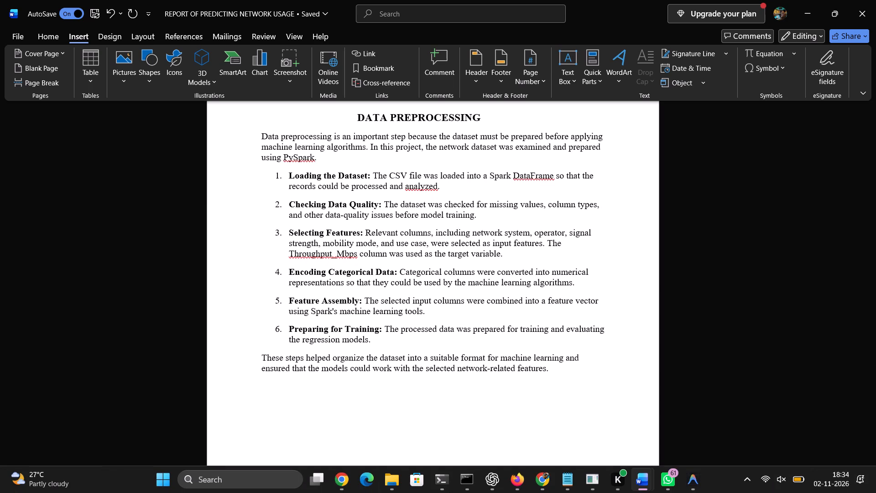
pyautogui.scroll(1, 460, 402)
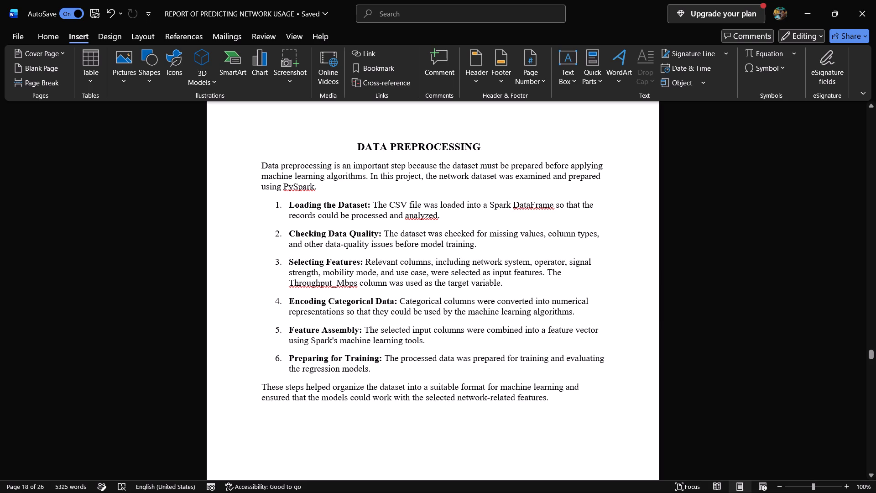
pyautogui.scroll(-4, 485, 391)
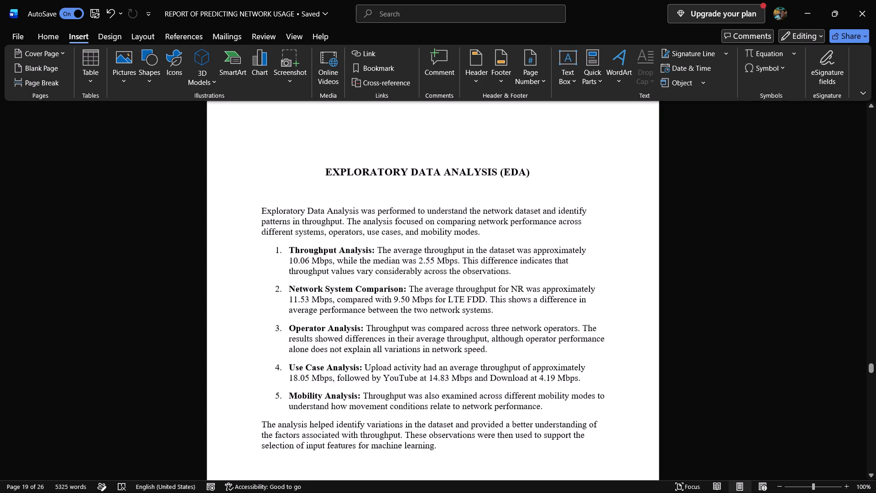
pyautogui.scroll(-1, 485, 391)
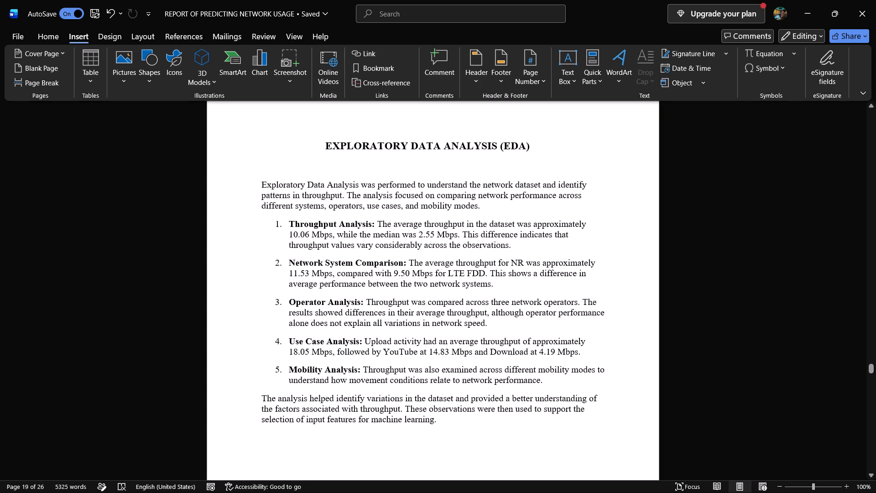
pyautogui.scroll(-4, 485, 391)
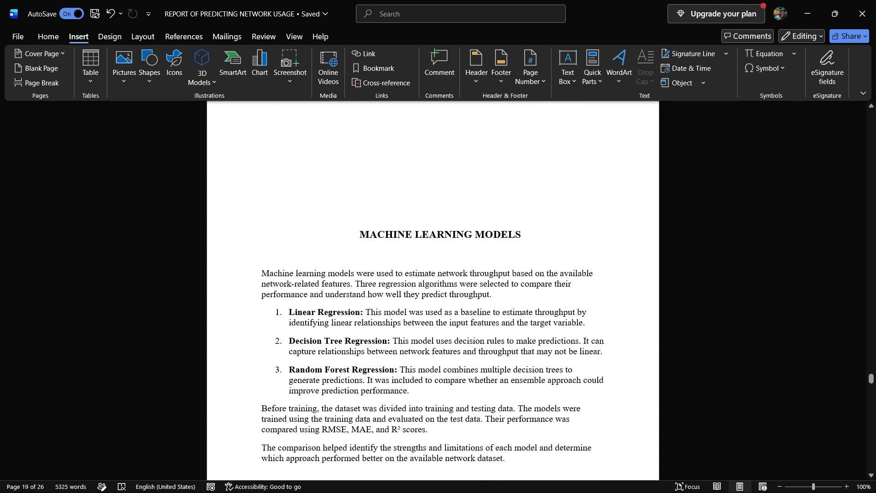
pyautogui.scroll(-3, 485, 391)
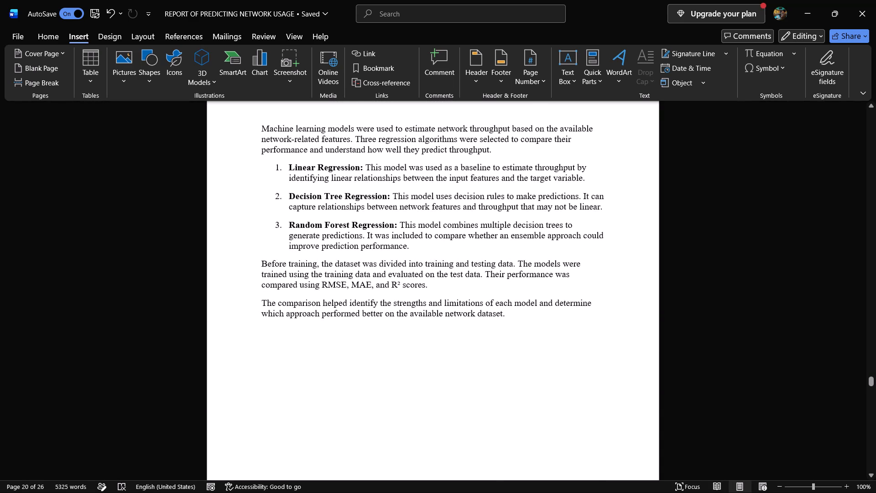
pyautogui.scroll(-2, 485, 391)
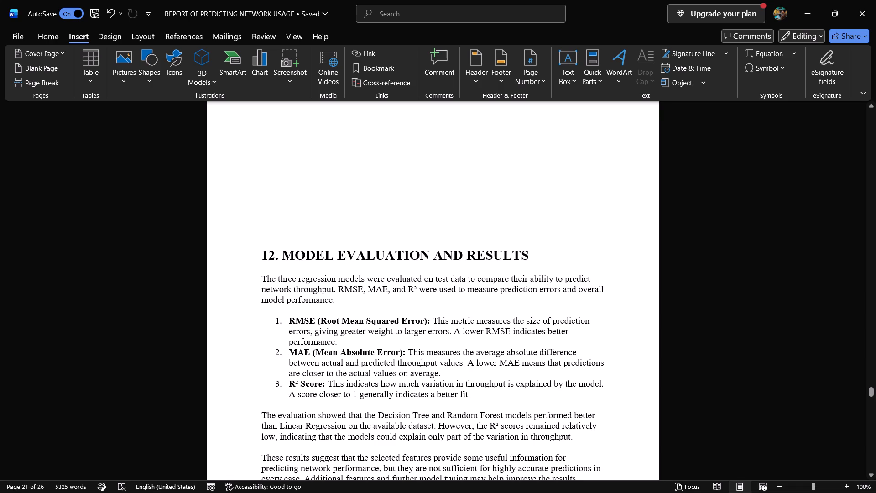
pyautogui.scroll(-3, 485, 391)
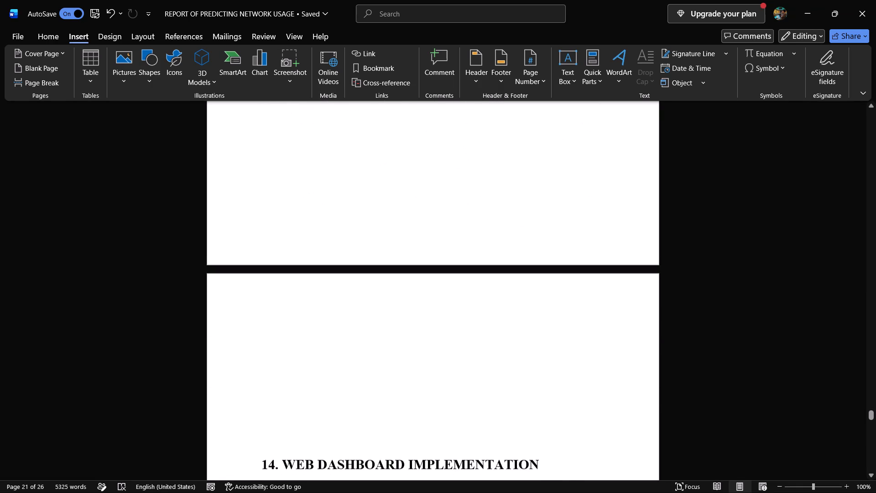
pyautogui.scroll(-3, 485, 391)
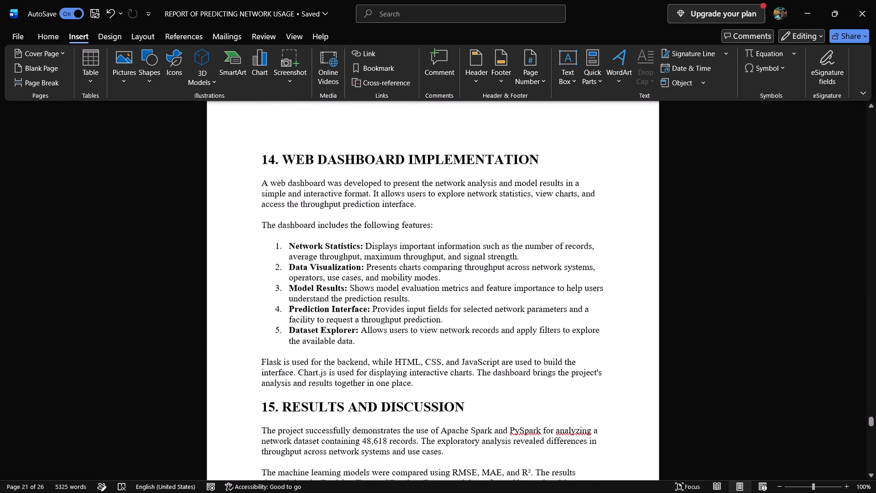
pyautogui.scroll(-1, 485, 391)
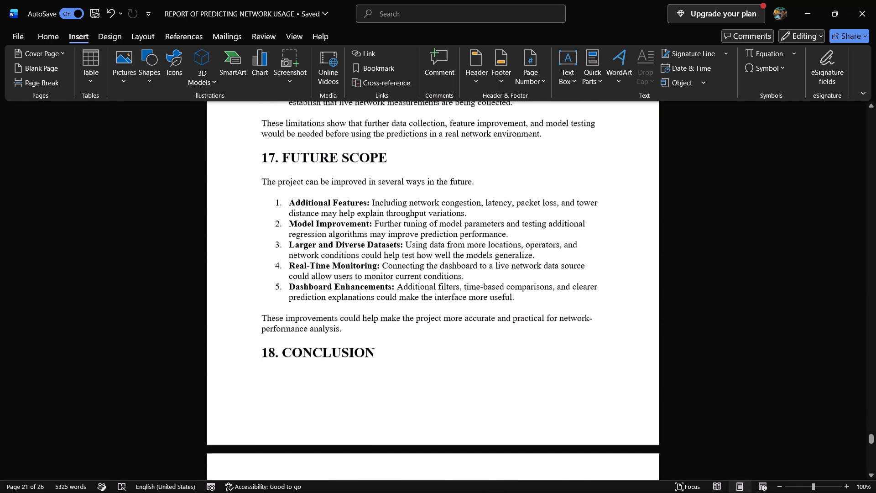
# Delete all the old sections at the end of the report, from DATA PREPROCESSING through 20. APPENDIX.
pyautogui.scroll(9, 485, 391)
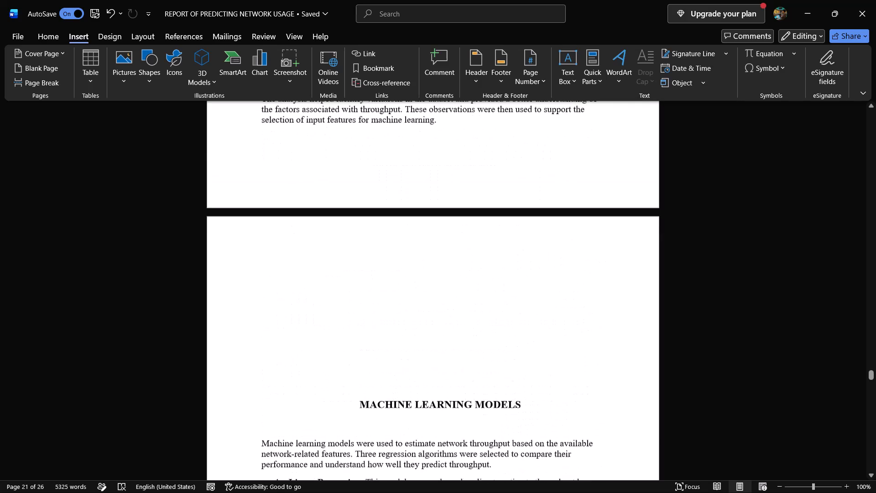
pyautogui.scroll(5, 485, 391)
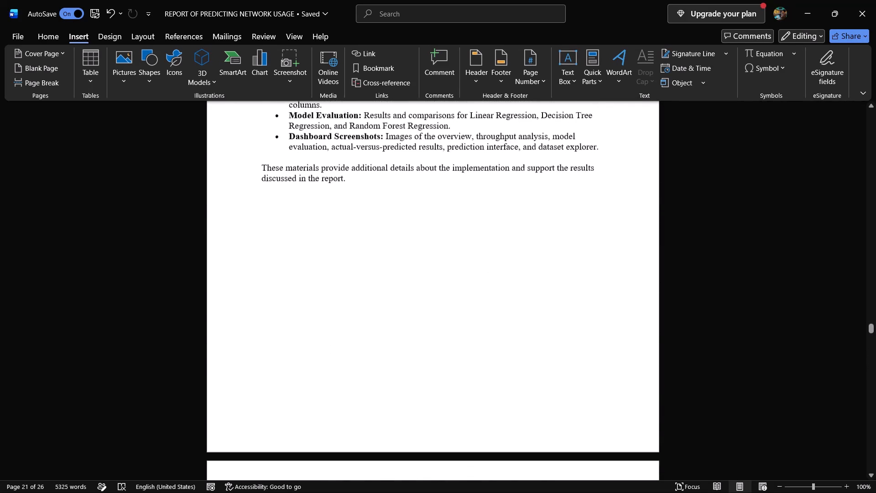
pyautogui.scroll(2, 485, 391)
pyautogui.scroll(-3, 485, 391)
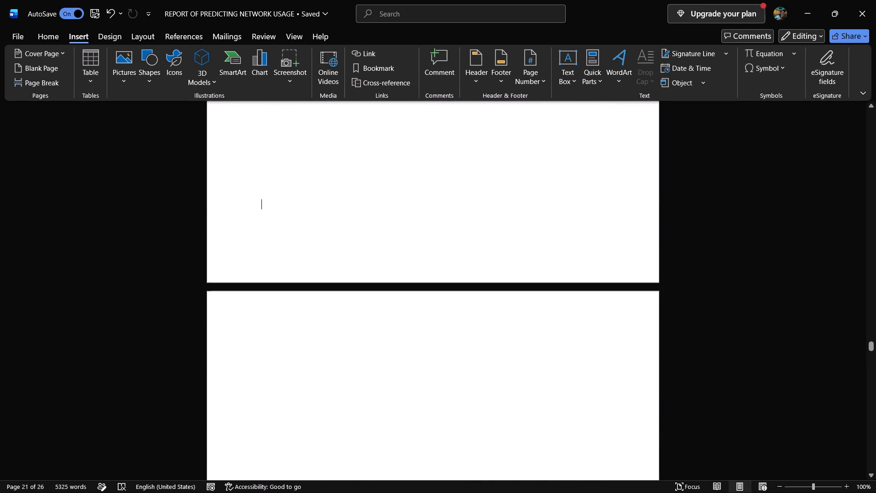
pyautogui.scroll(1, 485, 391)
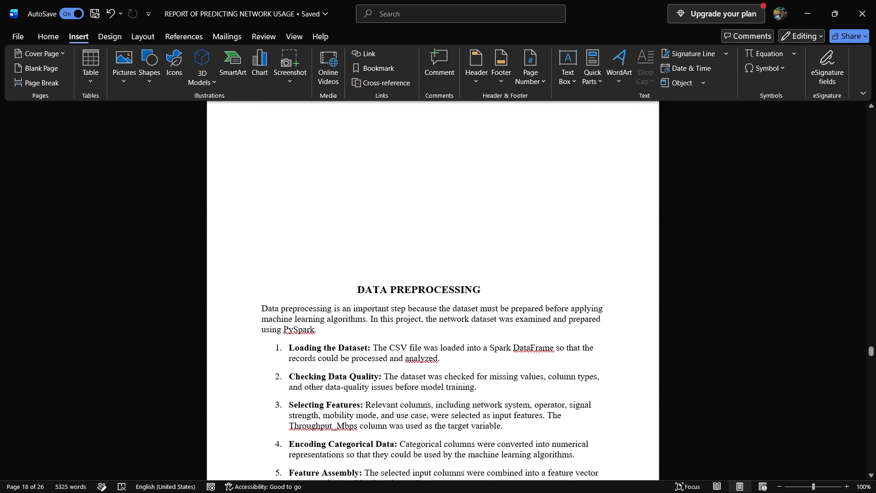
pyautogui.moveTo(364, 264); pyautogui.dragTo(584, 492)
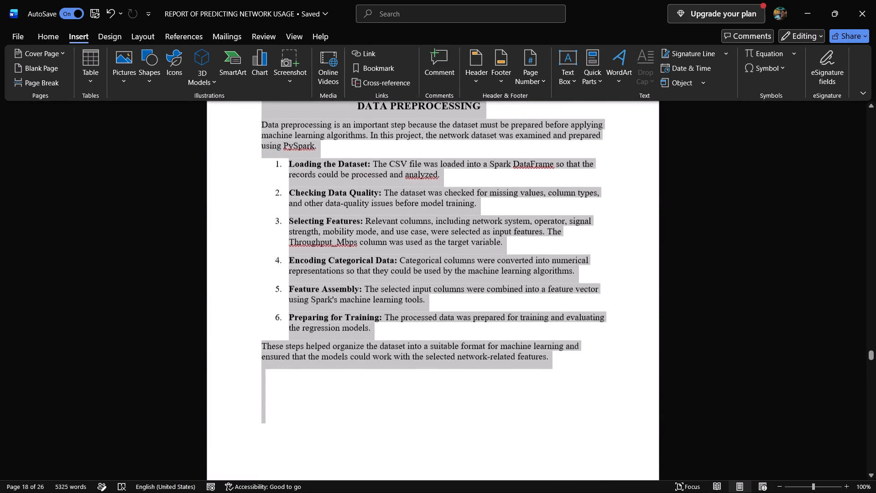
pyautogui.moveTo(584, 492); pyautogui.dragTo(593, 492)
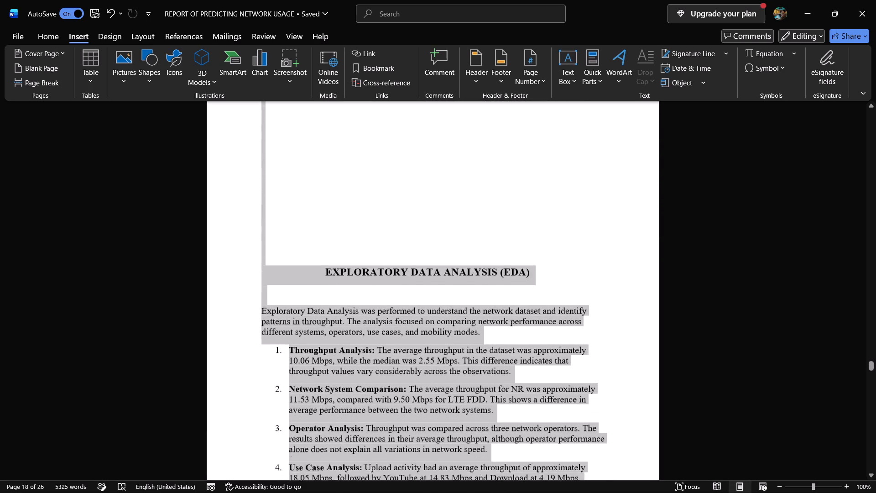
pyautogui.moveTo(593, 492); pyautogui.dragTo(594, 492)
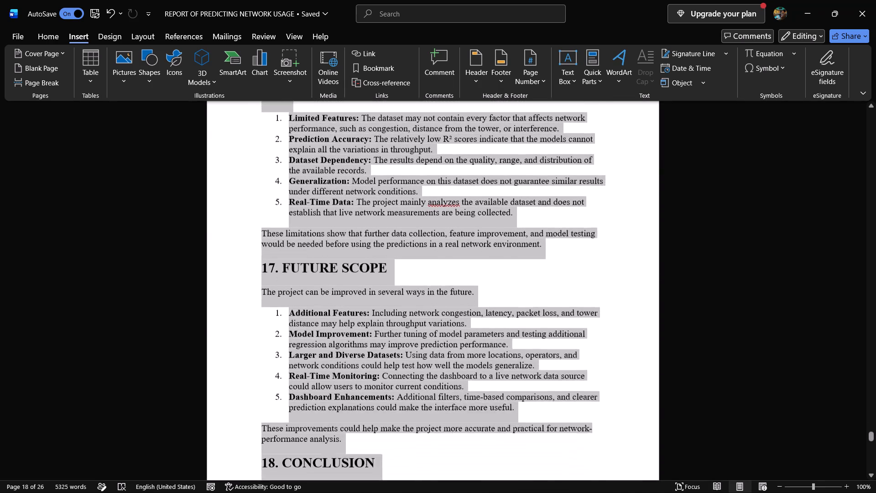
pyautogui.moveTo(594, 492); pyautogui.dragTo(594, 492)
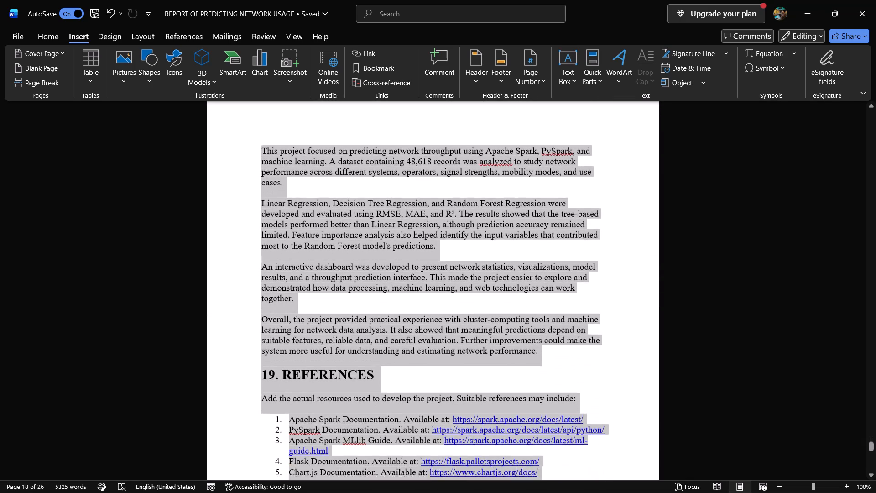
pyautogui.moveTo(594, 492); pyautogui.dragTo(582, 311)
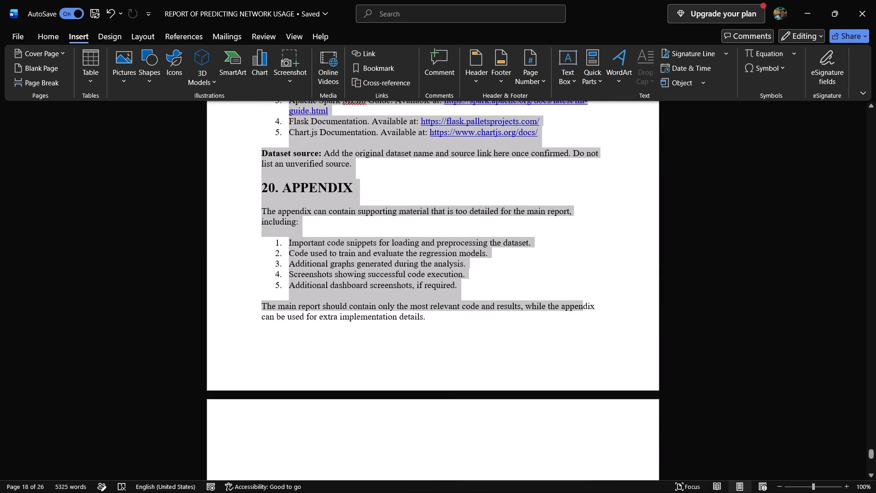
pyautogui.moveTo(582, 311); pyautogui.dragTo(578, 323)
pyautogui.press('BackSpace')
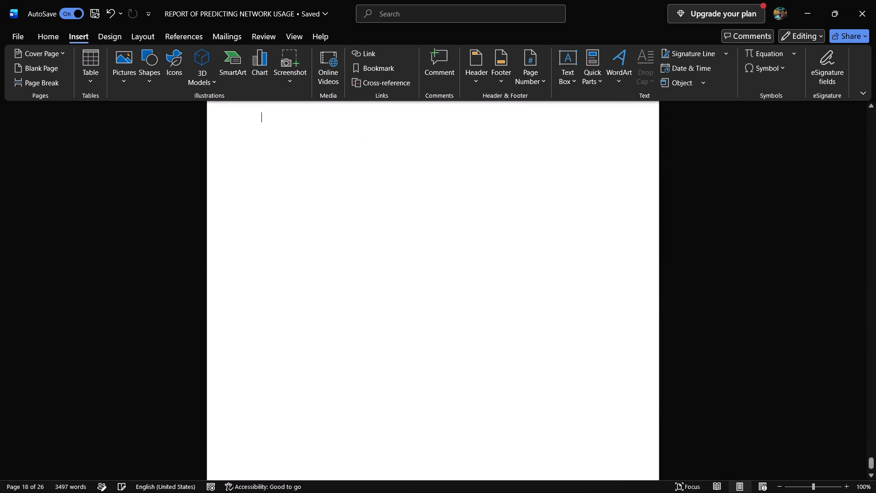
# Remove the empty lines and blank pages at the end of the report, after the paragraph about supporting materials.
pyautogui.scroll(-19, 578, 323)
pyautogui.scroll(4, 578, 323)
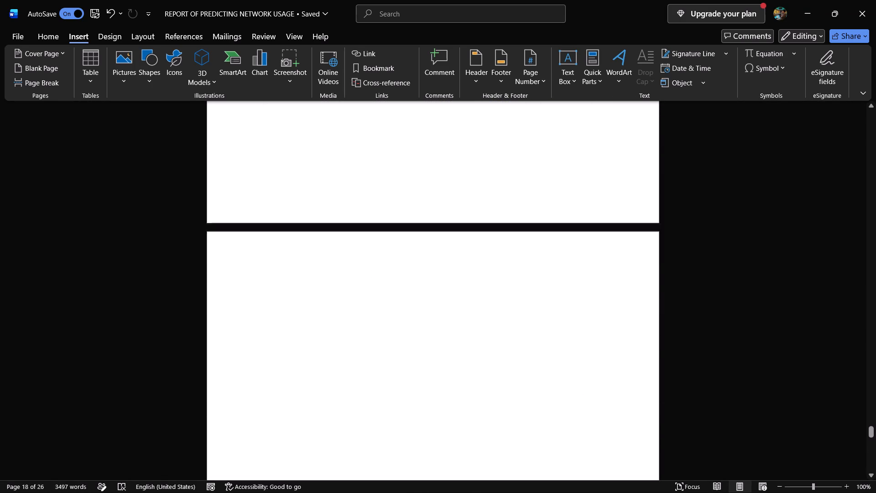
pyautogui.scroll(-1, 578, 323)
pyautogui.press('BackSpace')
pyautogui.press('BackSpace')
pyautogui.press('BackSpace')
pyautogui.press('BackSpace')
pyautogui.press('BackSpace')
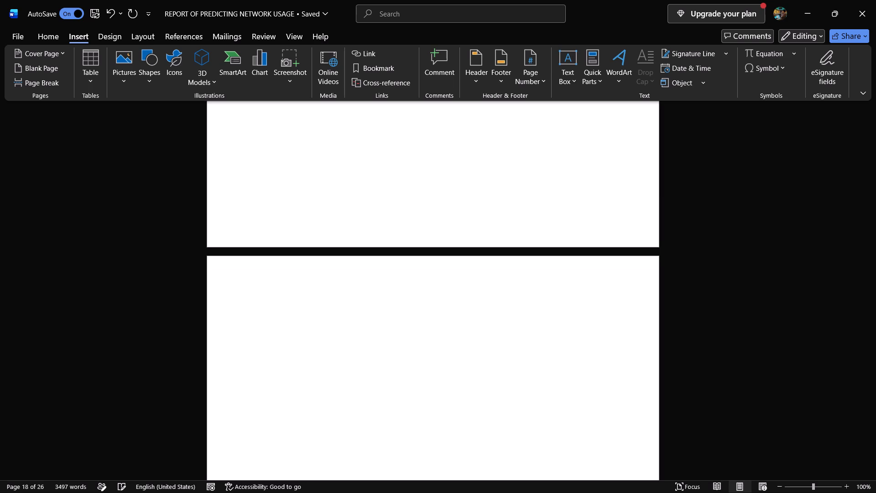
pyautogui.press('BackSpace')
pyautogui.press('BackSpace')
pyautogui.press('BackSpace')
pyautogui.press('BackSpace')
pyautogui.press('BackSpace')
pyautogui.press('BackSpace')
pyautogui.press('BackSpace')
pyautogui.press('BackSpace')
pyautogui.press('BackSpace')
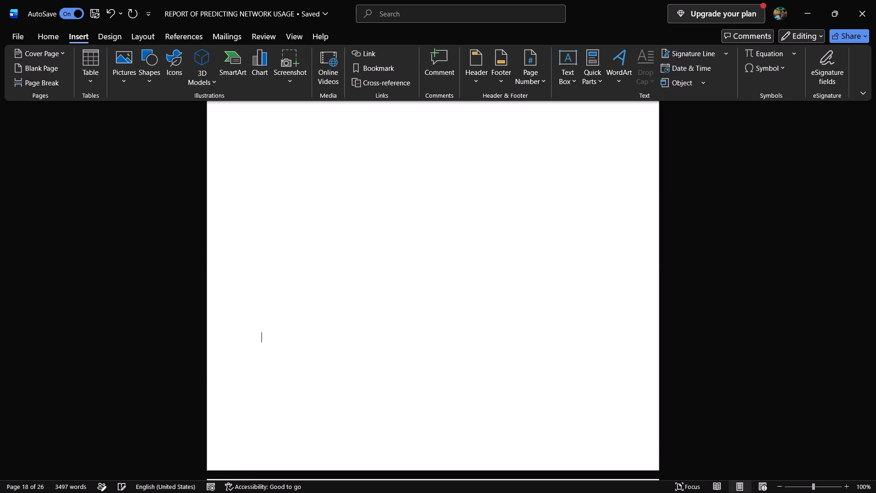
pyautogui.press('BackSpace')
pyautogui.press('BackSpace')
pyautogui.press('BackSpace')
pyautogui.press('BackSpace')
pyautogui.press('BackSpace')
pyautogui.press('BackSpace')
pyautogui.press('BackSpace')
pyautogui.press('BackSpace')
pyautogui.press('BackSpace')
pyautogui.press('BackSpace')
pyautogui.press('BackSpace')
pyautogui.press('BackSpace')
pyautogui.press('BackSpace')
pyautogui.press('BackSpace')
pyautogui.press('BackSpace')
pyautogui.press('BackSpace')
pyautogui.press('BackSpace')
pyautogui.press('BackSpace')
pyautogui.press('BackSpace')
pyautogui.press('BackSpace')
pyautogui.press('BackSpace')
pyautogui.press('BackSpace')
pyautogui.press('BackSpace')
pyautogui.press('BackSpace')
pyautogui.press('BackSpace')
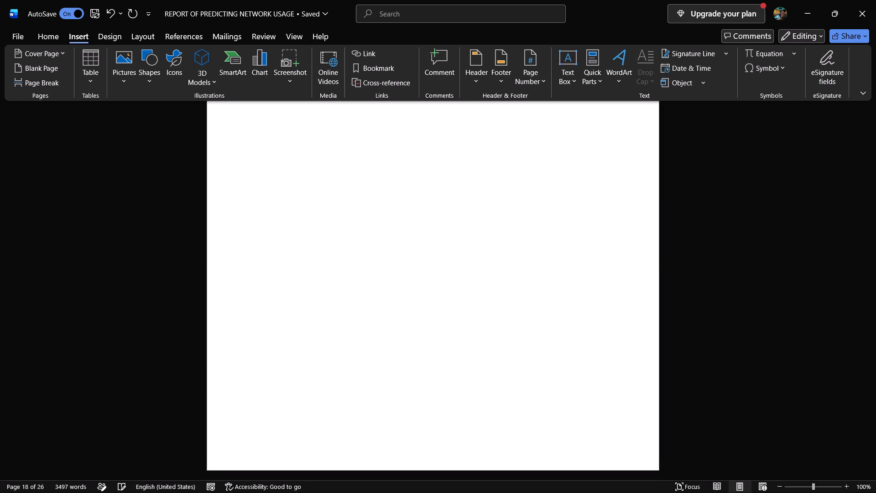
pyautogui.scroll(4, 578, 323)
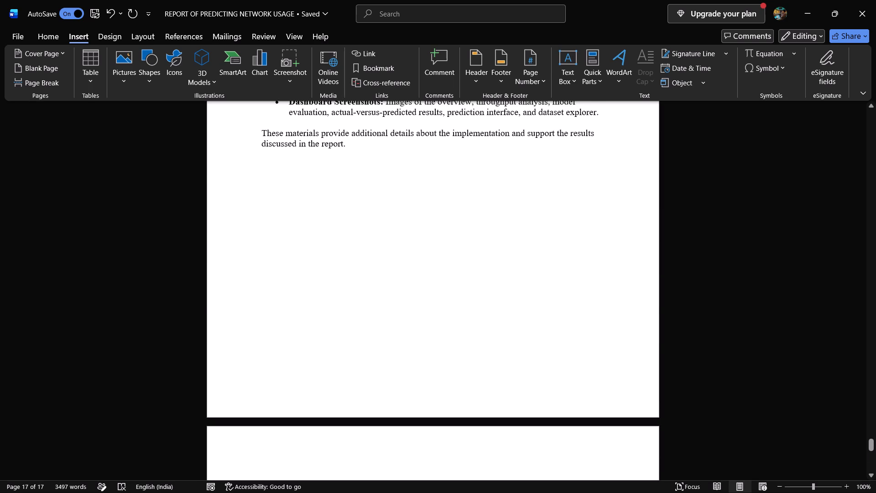
pyautogui.press('BackSpace')
pyautogui.press('BackSpace')
# Review the remaining pages at 60% zoom, from the Conclusion back to PROBLEM STATEMENT, comparing headings and page layout.
pyautogui.scroll(1, 578, 323)
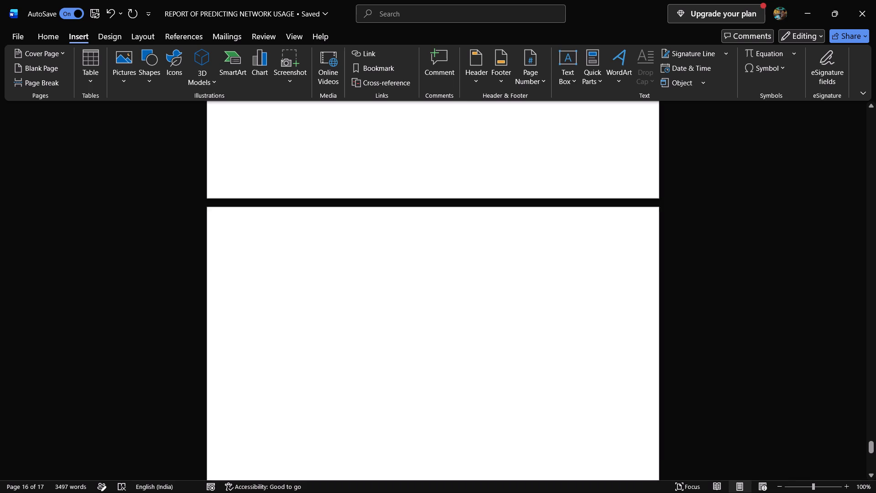
pyautogui.scroll(6, 578, 323)
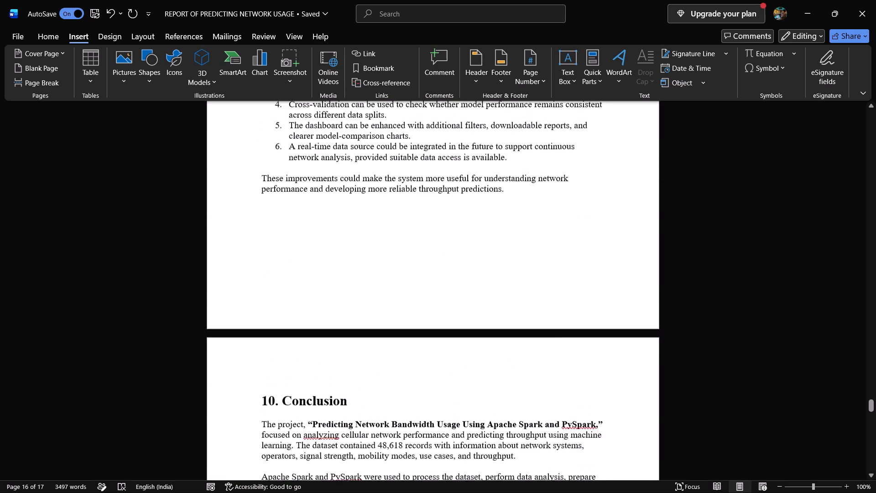
pyautogui.scroll(4, 578, 323)
pyautogui.keyDown('ctrl'); pyautogui.scroll(-4, 578, 323); pyautogui.keyUp('ctrl')
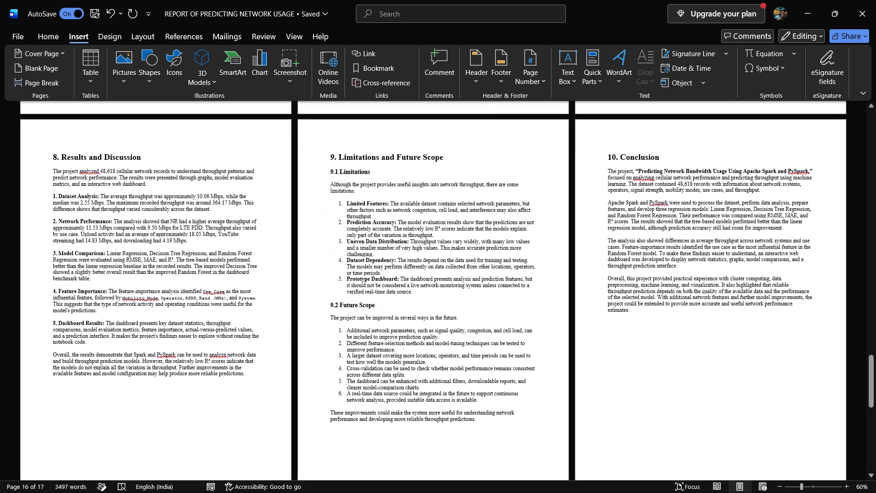
pyautogui.scroll(2, 578, 323)
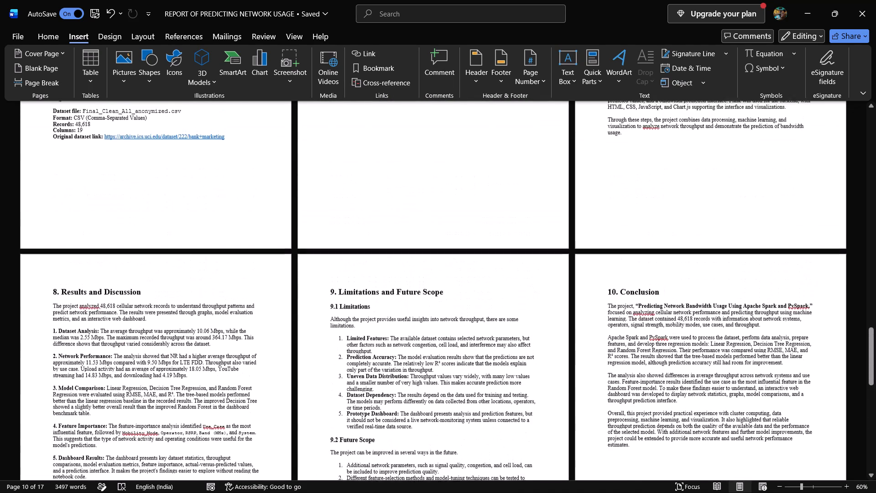
pyautogui.scroll(4, 578, 323)
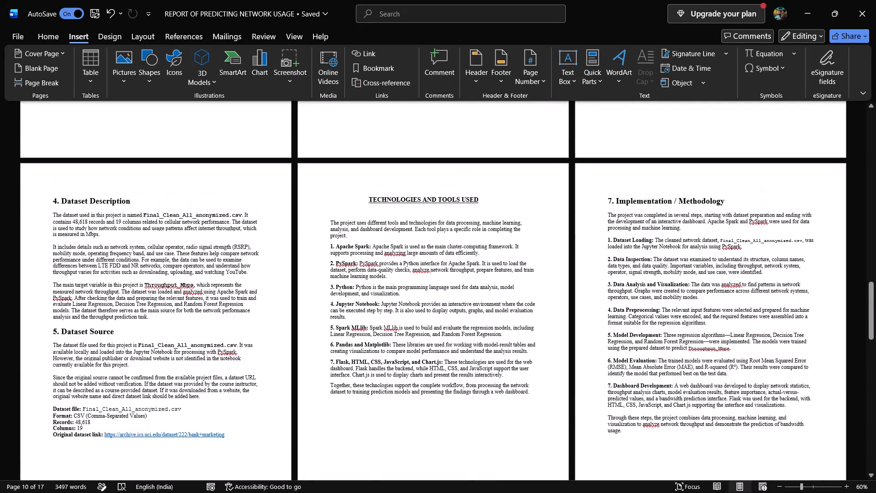
pyautogui.scroll(3, 578, 323)
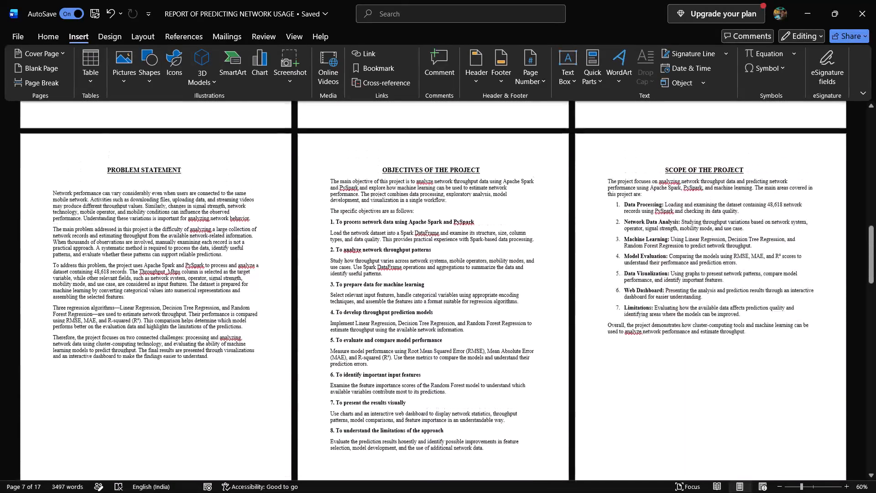
# Review the report's front pages, from PROBLEM STATEMENT back through ABSTRACT, DECLARATION and CERTIFICATE to the cover page.
pyautogui.scroll(3, 578, 323)
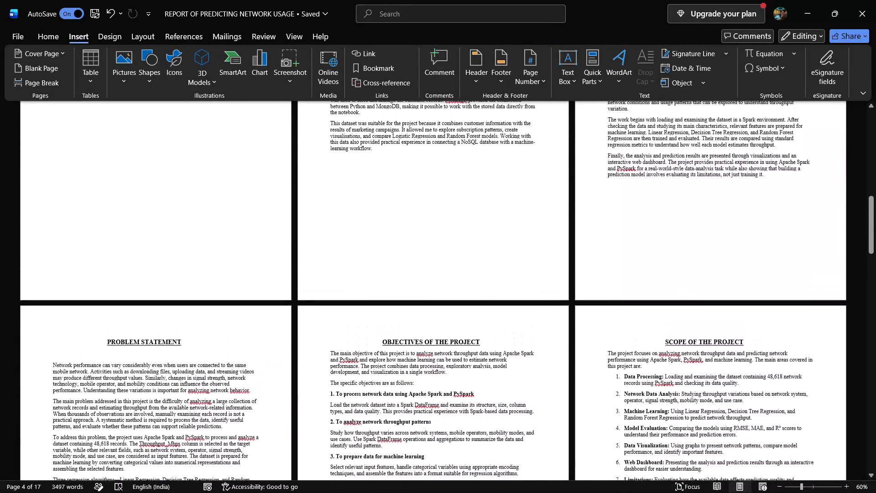
pyautogui.scroll(3, 578, 323)
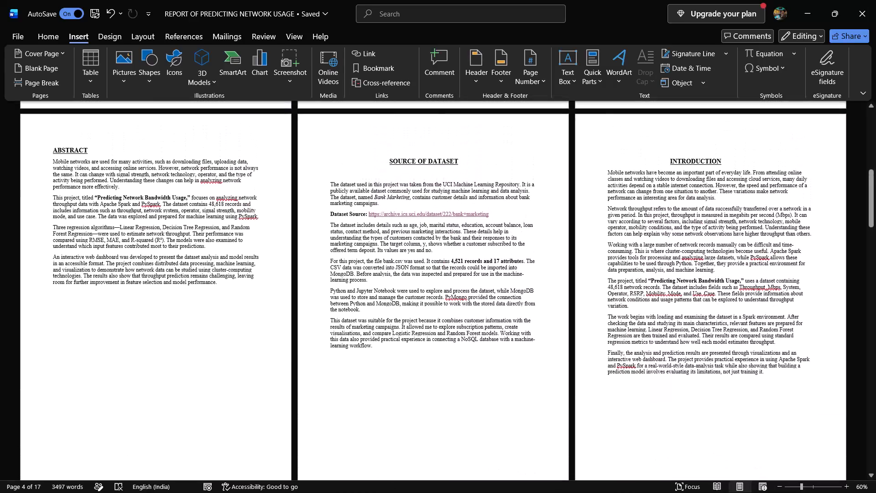
pyautogui.scroll(2, 578, 323)
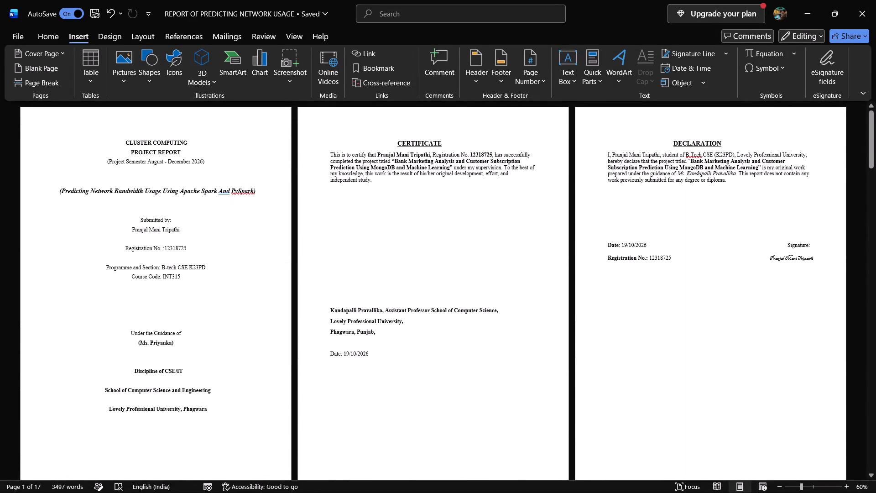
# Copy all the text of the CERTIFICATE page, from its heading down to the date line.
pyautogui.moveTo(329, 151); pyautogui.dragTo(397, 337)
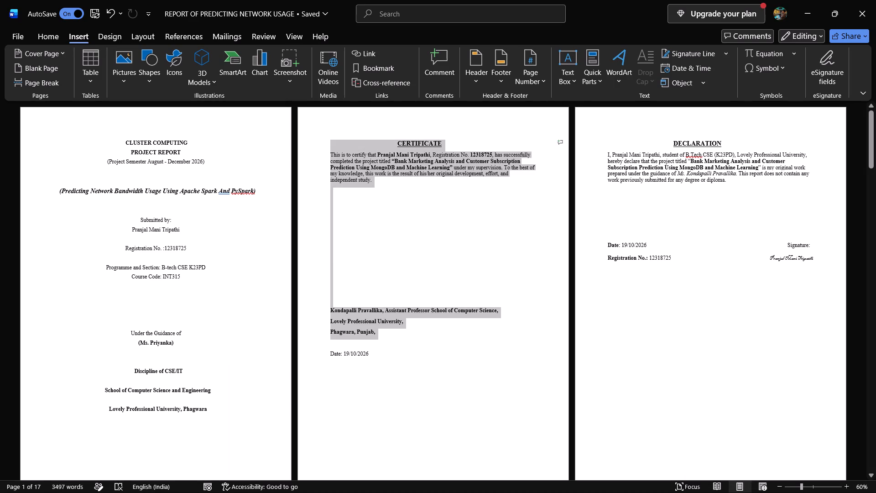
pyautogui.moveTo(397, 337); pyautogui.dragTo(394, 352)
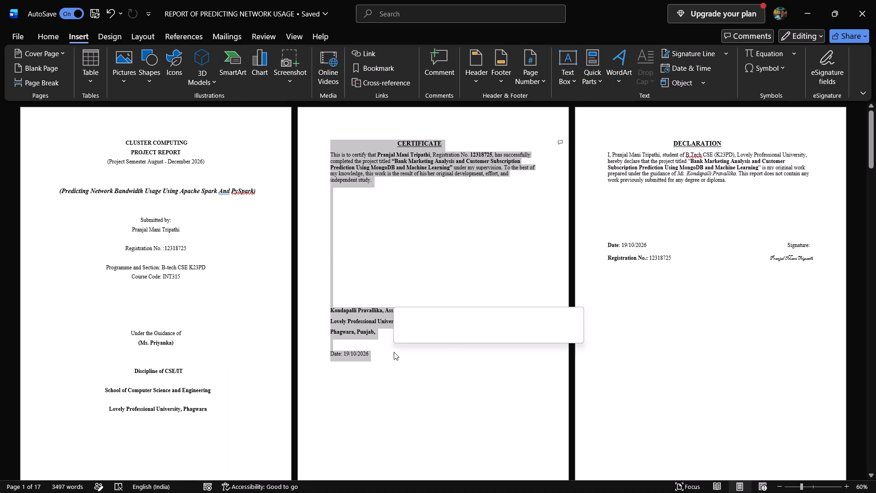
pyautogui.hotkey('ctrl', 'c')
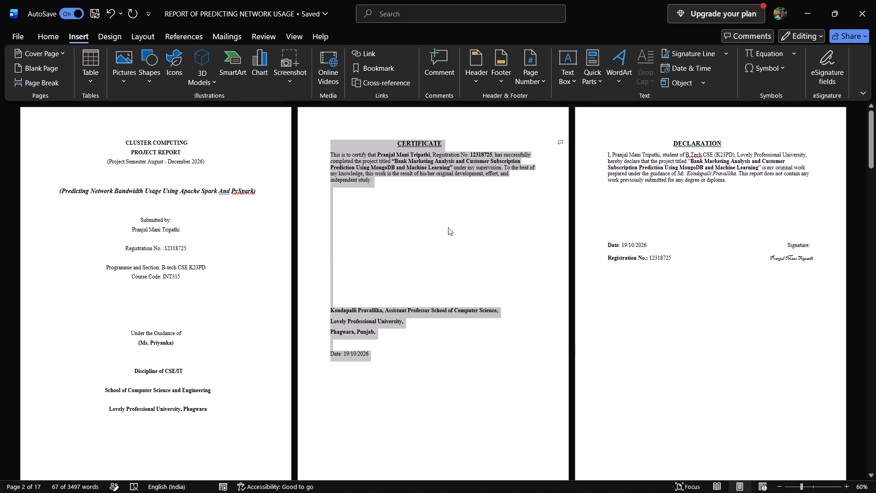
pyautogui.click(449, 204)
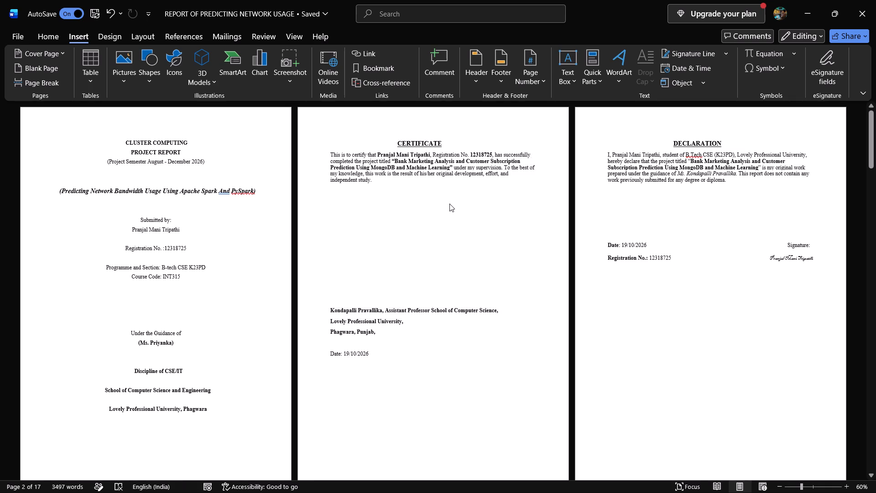
# Replace the professor's name in the CERTIFICATE signature block with the guide's first name as given on the cover page.
pyautogui.keyDown('ctrl'); pyautogui.scroll(3, 449, 204); pyautogui.keyUp('ctrl')
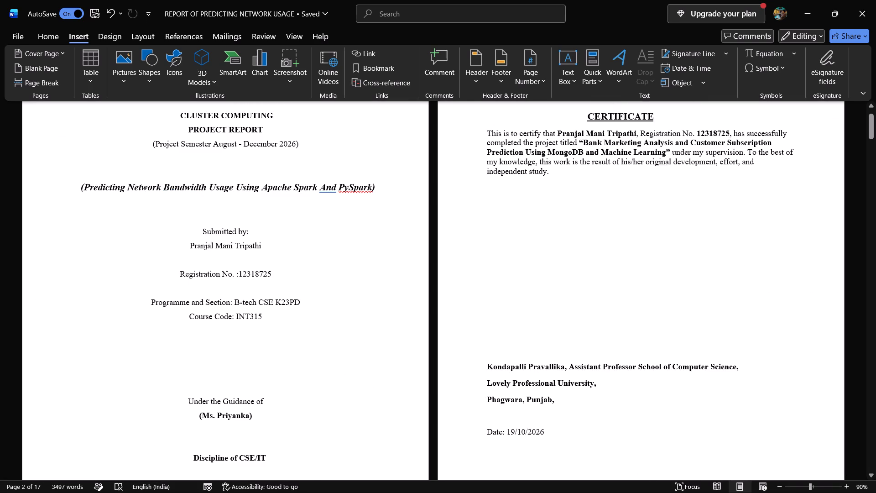
pyautogui.click(563, 366)
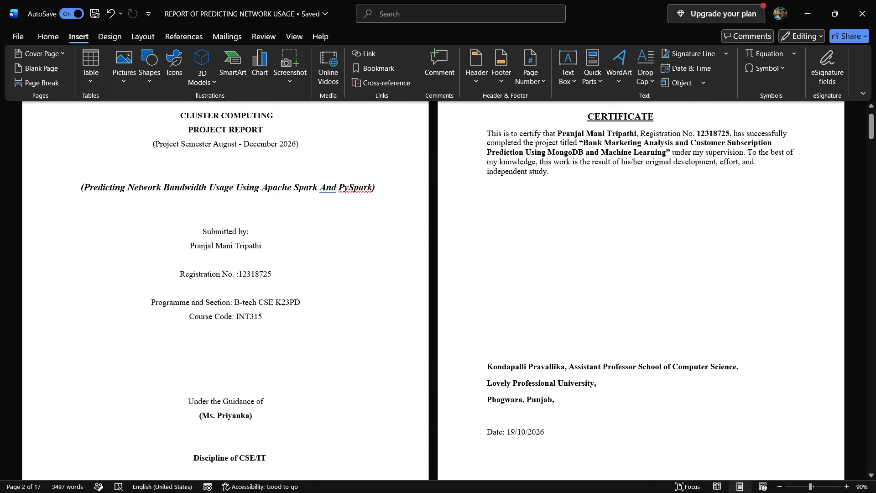
pyautogui.press('BackSpace')
pyautogui.press('BackSpace')
pyautogui.press('BackSpace')
pyautogui.press('BackSpace')
pyautogui.press('BackSpace')
pyautogui.press('BackSpace')
pyautogui.press('BackSpace')
pyautogui.press('BackSpace')
pyautogui.press('BackSpace')
pyautogui.press('BackSpace')
pyautogui.press('BackSpace')
pyautogui.press('BackSpace')
pyautogui.press('BackSpace')
pyautogui.press('BackSpace')
pyautogui.press('BackSpace')
pyautogui.press('BackSpace')
pyautogui.press('BackSpace')
pyautogui.press('BackSpace')
pyautogui.press('BackSpace')
pyautogui.press('BackSpace')
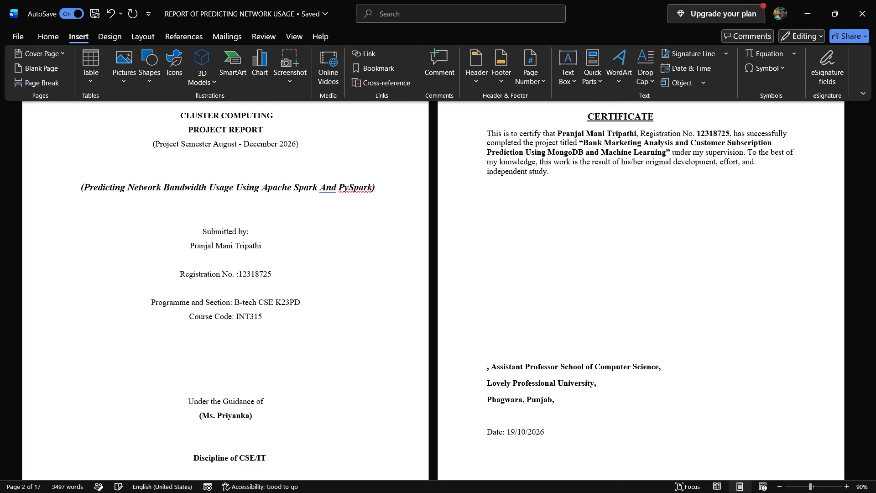
pyautogui.press('p')
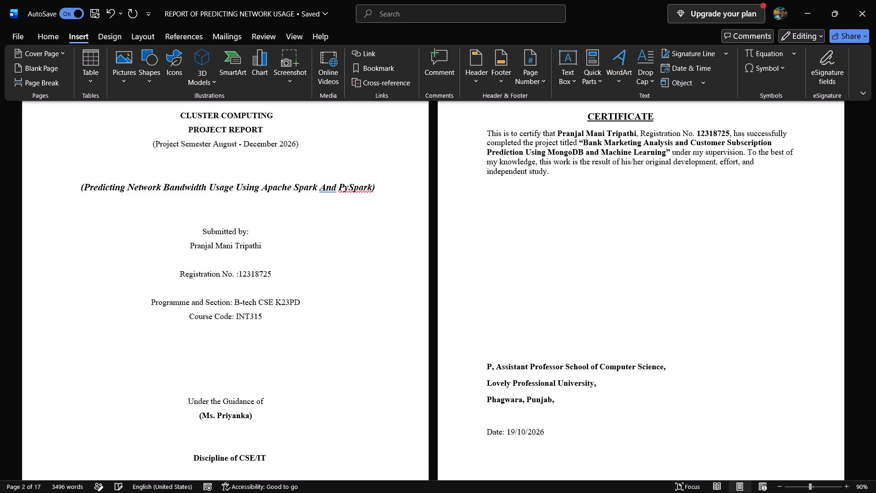
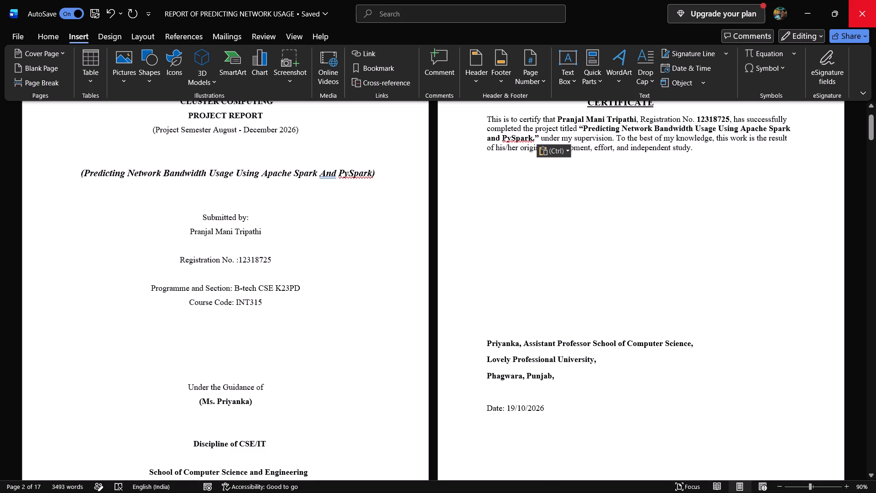
# Set the font of the whole Certificate paragraph to Times New Roman.
pyautogui.scroll(1, 585, 128)
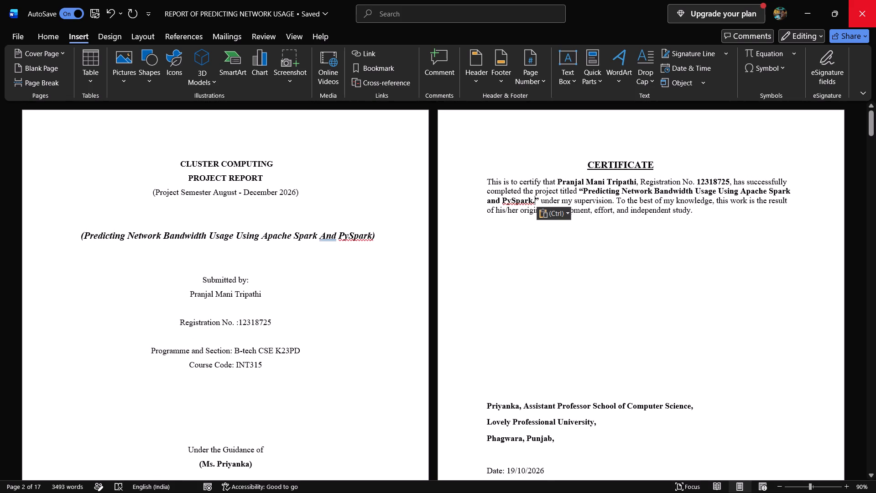
pyautogui.moveTo(487, 185); pyautogui.dragTo(696, 213)
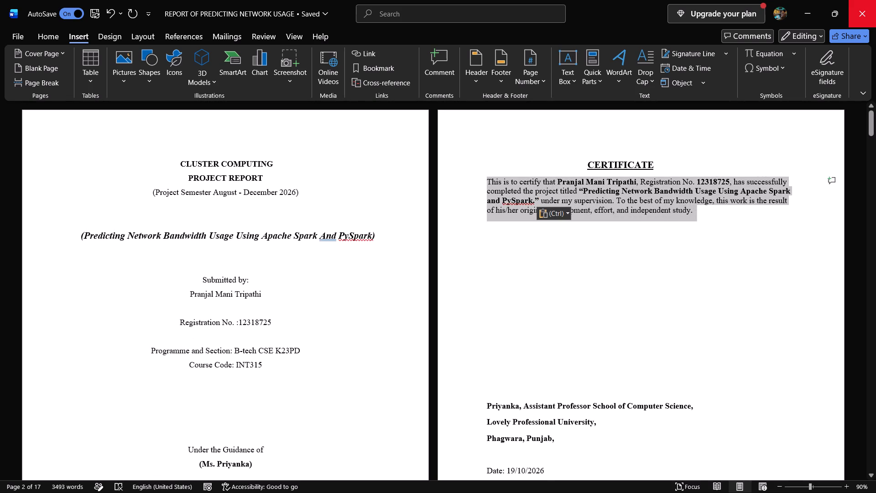
pyautogui.click(746, 176)
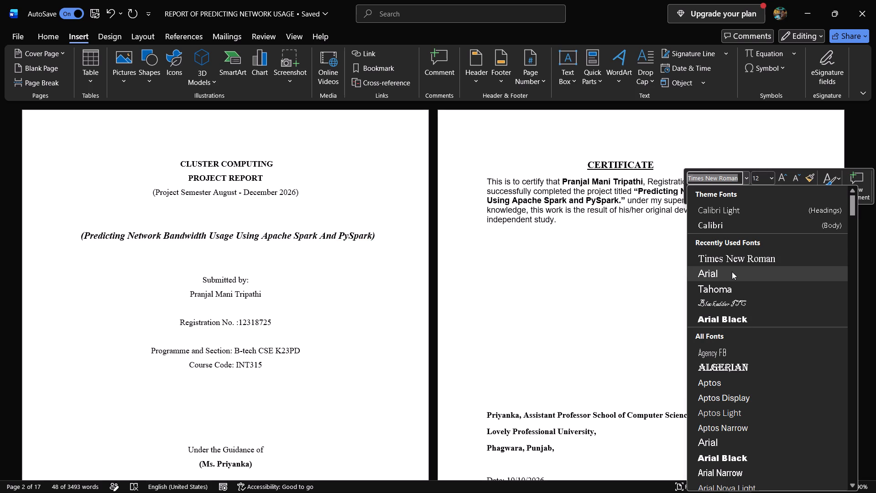
pyautogui.click(733, 262)
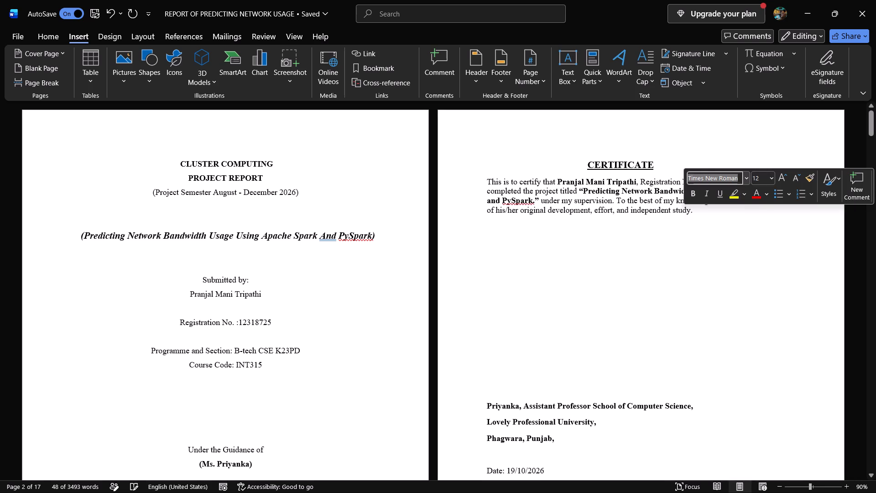
pyautogui.click(729, 248)
# Replace the bank marketing project title in the Declaration with the copied Predicting Network Bandwidth Usage Using Apache Spark and PySpark title.
pyautogui.scroll(-1, 729, 248)
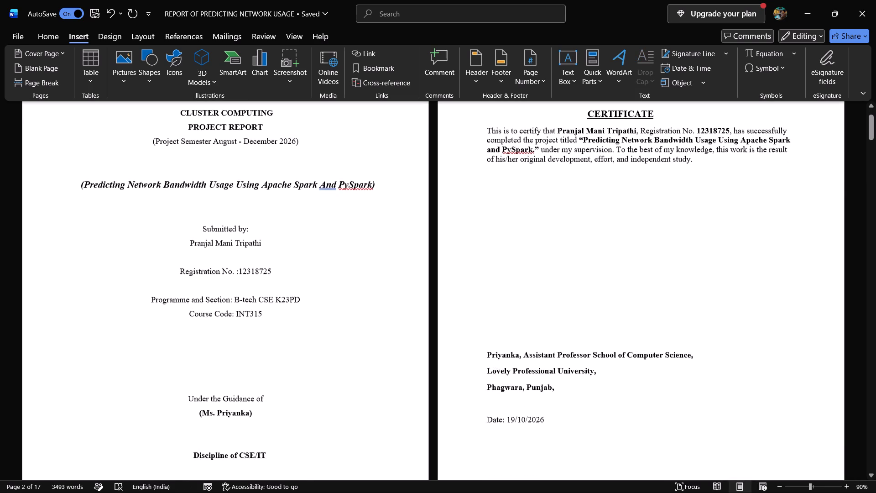
pyautogui.scroll(-3, 729, 248)
pyautogui.scroll(2, 729, 248)
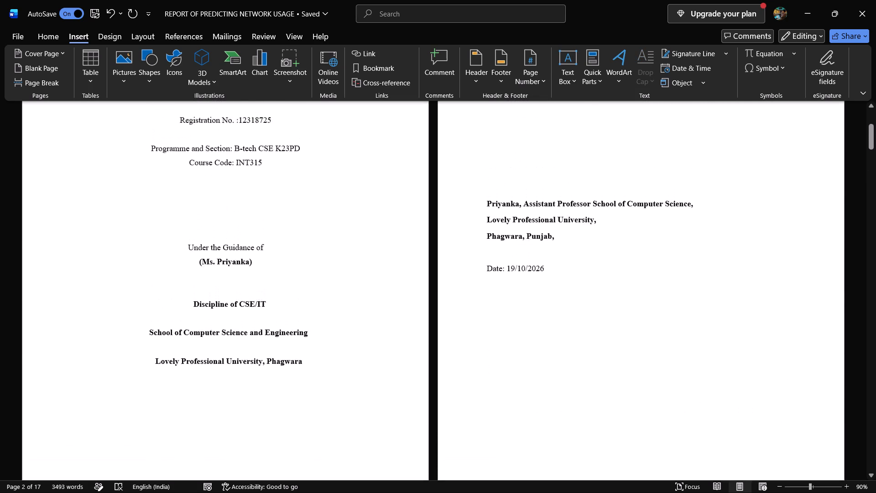
pyautogui.scroll(2, 729, 248)
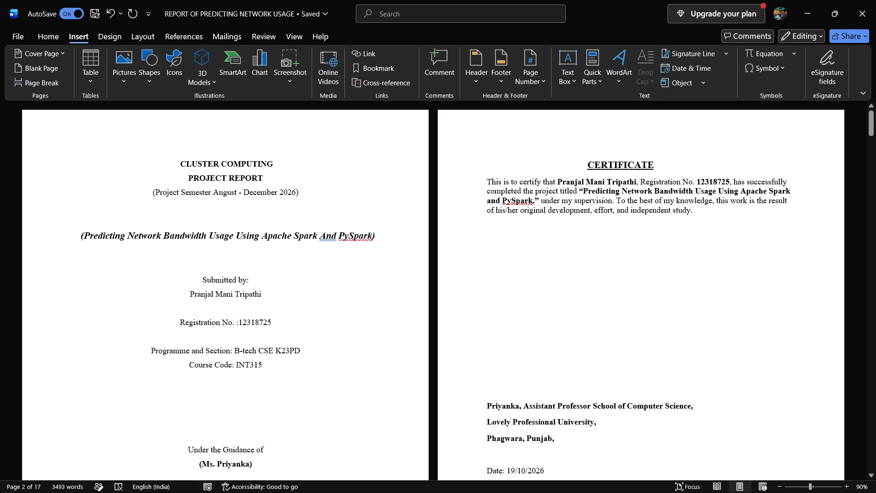
pyautogui.scroll(-5, 729, 248)
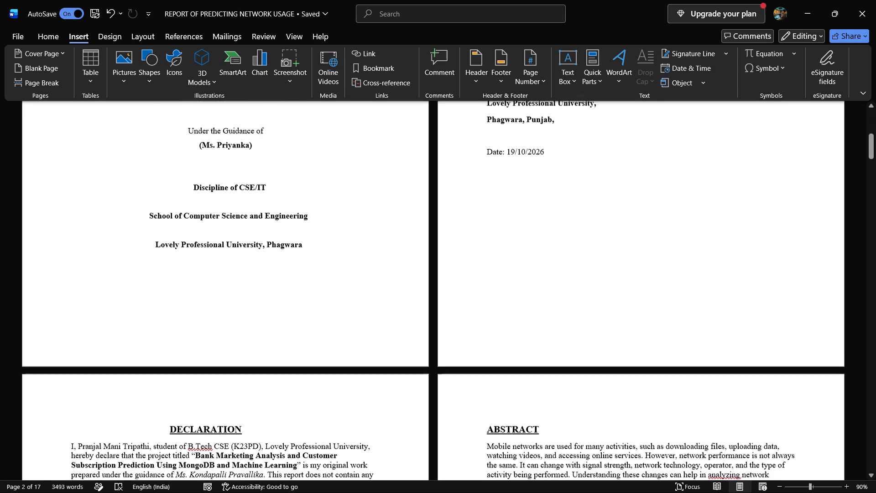
pyautogui.scroll(-1, 729, 248)
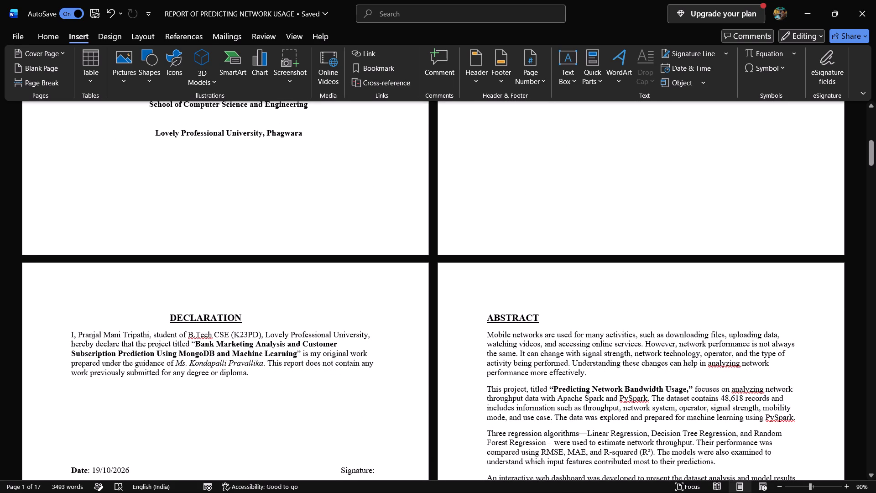
pyautogui.moveTo(196, 346); pyautogui.dragTo(285, 358)
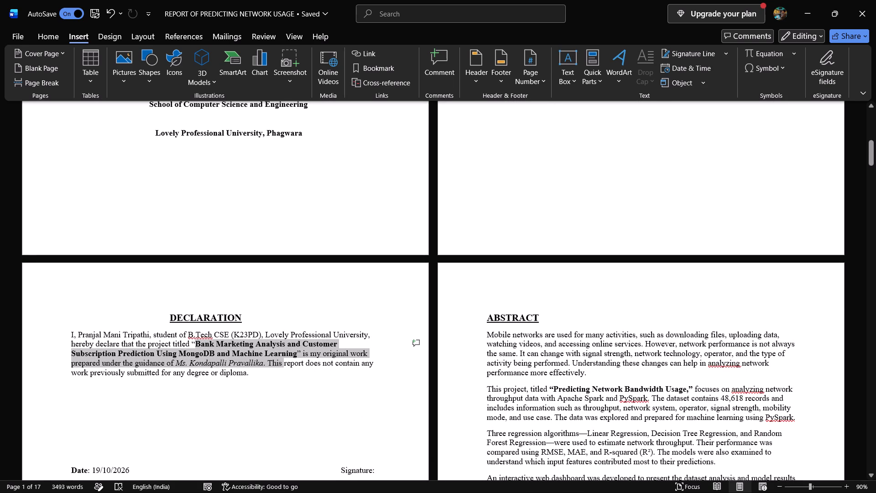
pyautogui.moveTo(285, 358); pyautogui.dragTo(297, 354)
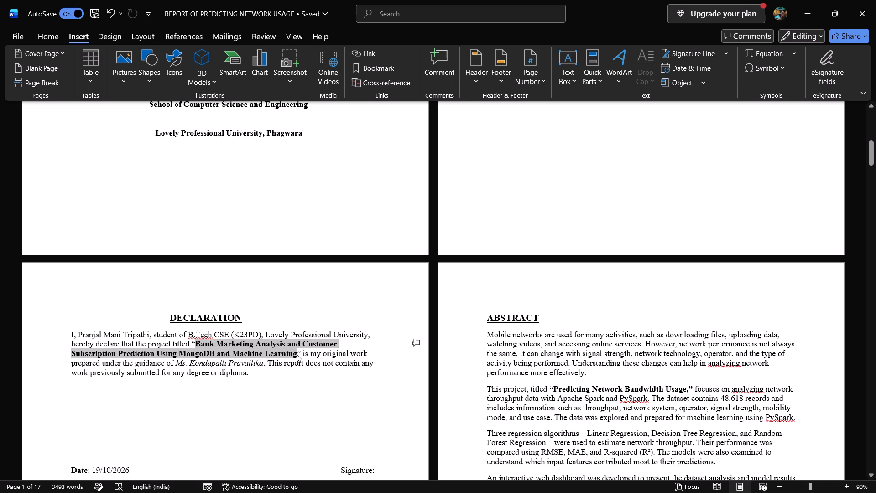
pyautogui.hotkey('ctrl', 'v')
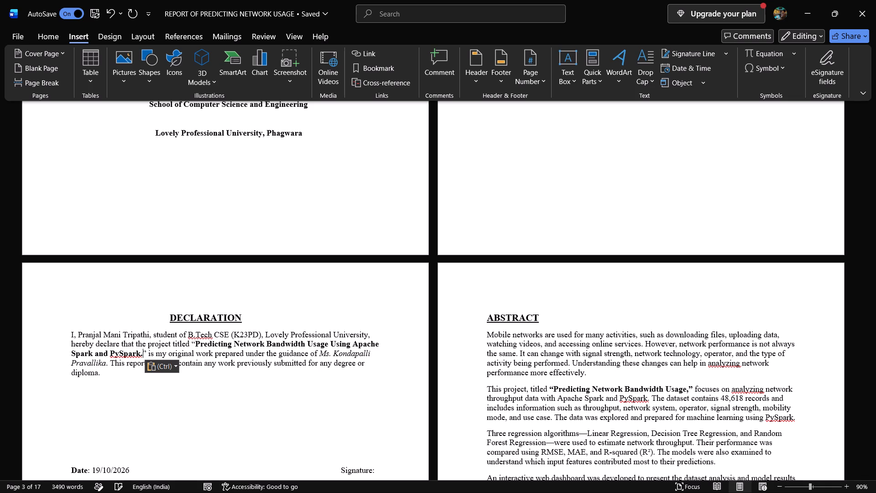
# Replace the leftover guide name after "Ms." in the Declaration with the current guide's name from the cover page.
pyautogui.moveTo(334, 356); pyautogui.dragTo(335, 358)
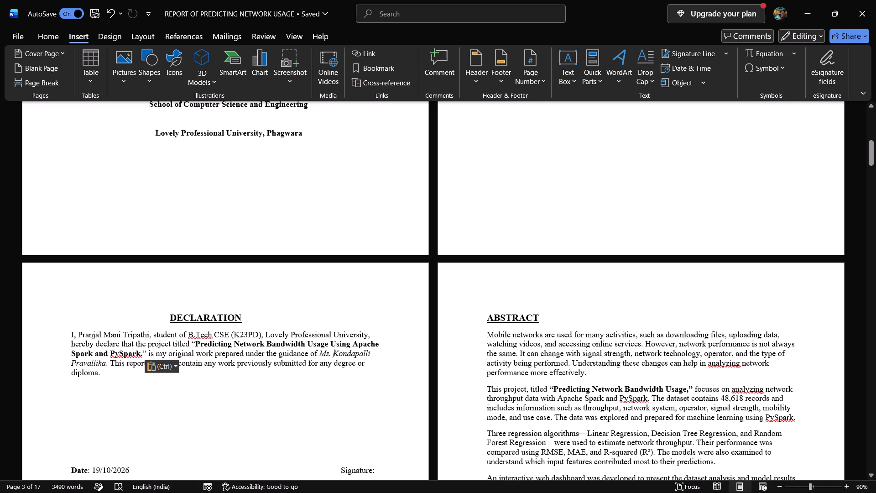
pyautogui.moveTo(335, 358); pyautogui.dragTo(101, 366)
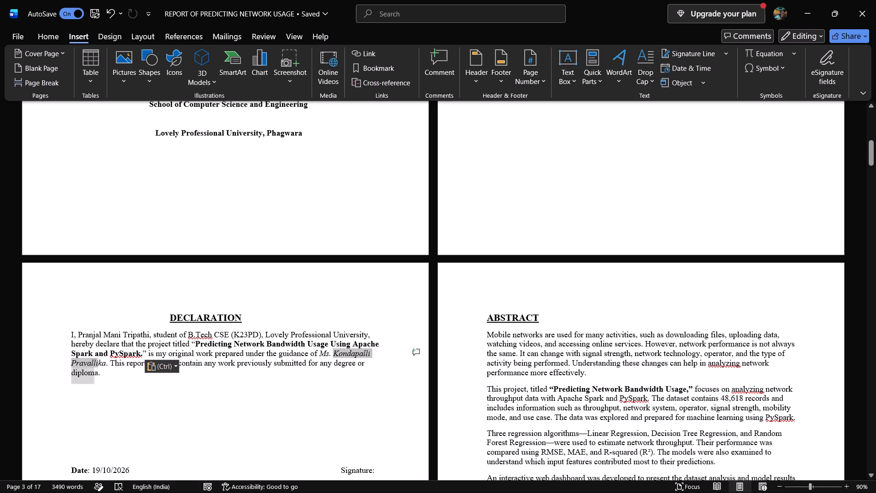
pyautogui.moveTo(101, 366); pyautogui.dragTo(105, 366)
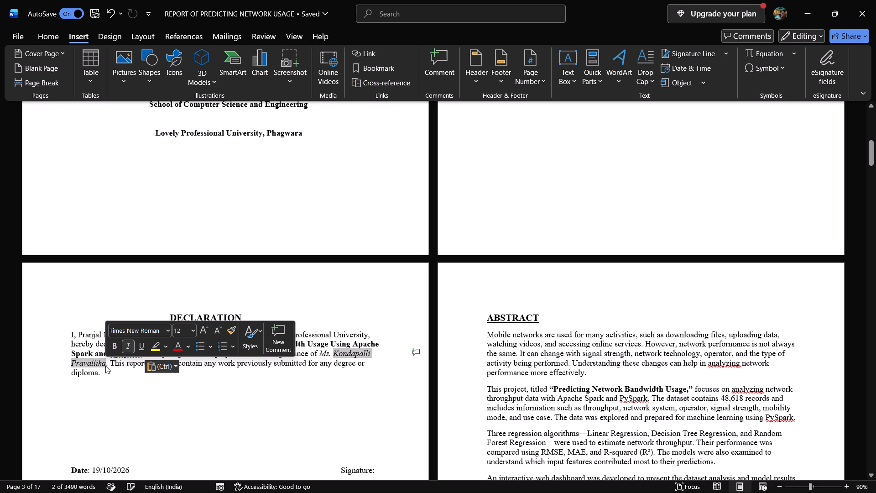
pyautogui.press('p')
pyautogui.write('riyanka')
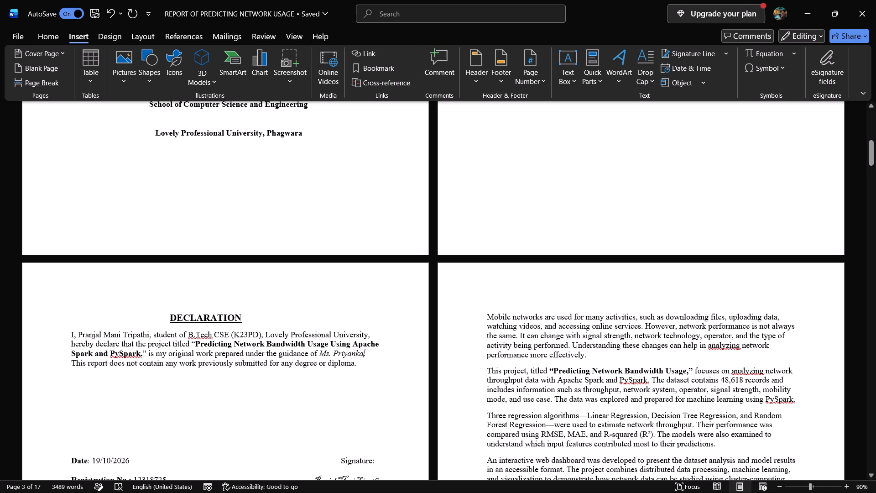
# Add a blank line after the Declaration paragraph to push the ABSTRACT heading back to the next page.
pyautogui.scroll(-1, 141, 377)
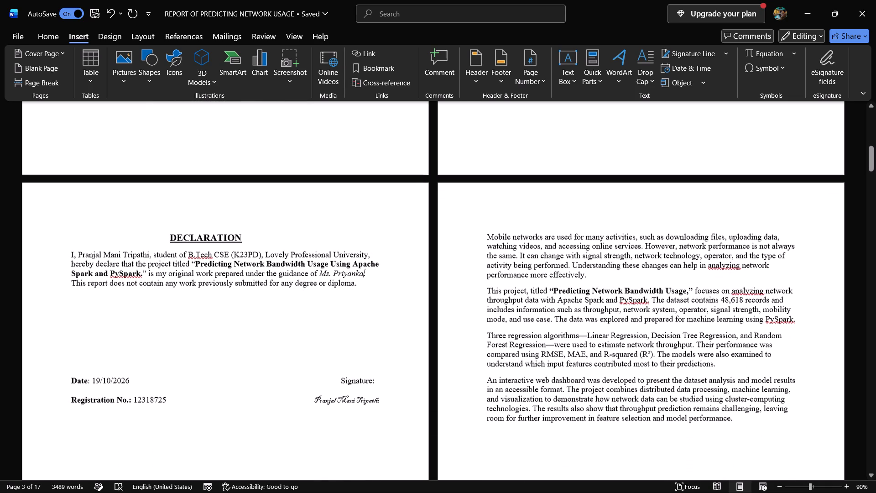
pyautogui.scroll(-3, 141, 377)
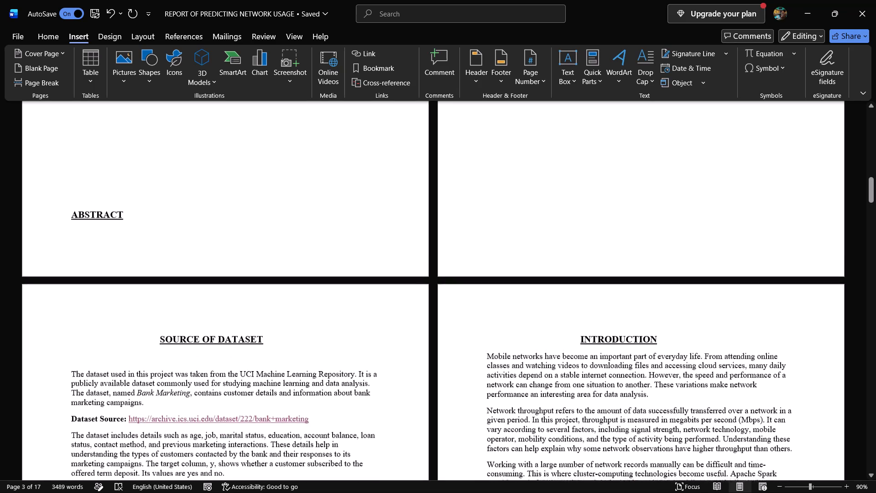
pyautogui.click(110, 202)
pyautogui.scroll(1, 110, 202)
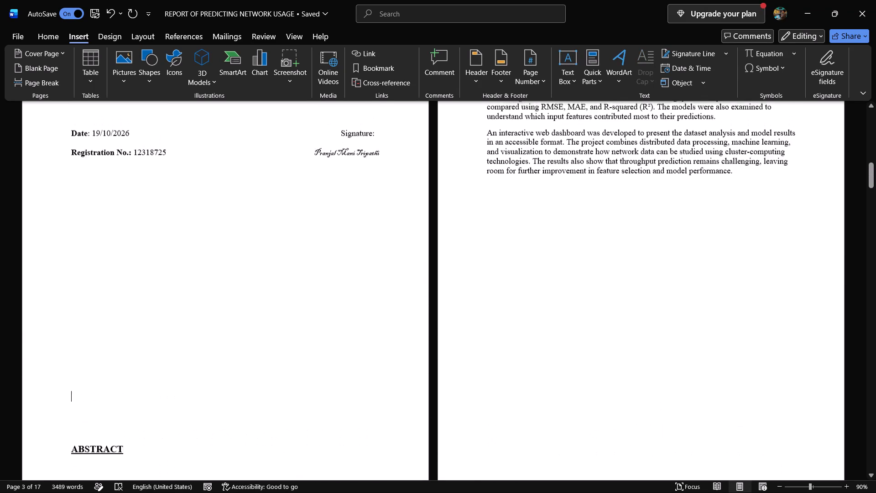
pyautogui.scroll(2, 110, 202)
pyautogui.click(365, 163)
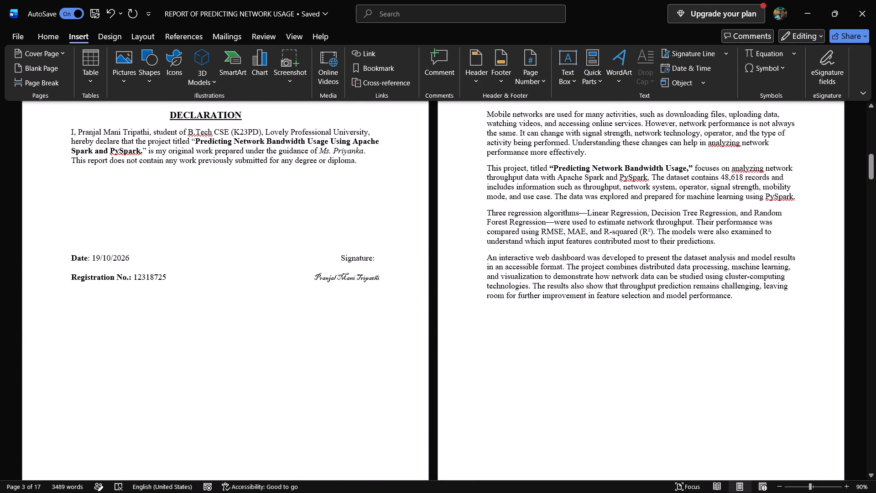
pyautogui.press('Return')
# Delete the entire SOURCE OF DATASET section about the Bank Marketing data, including its heading and adjacent blank lines.
pyautogui.scroll(-1, 365, 163)
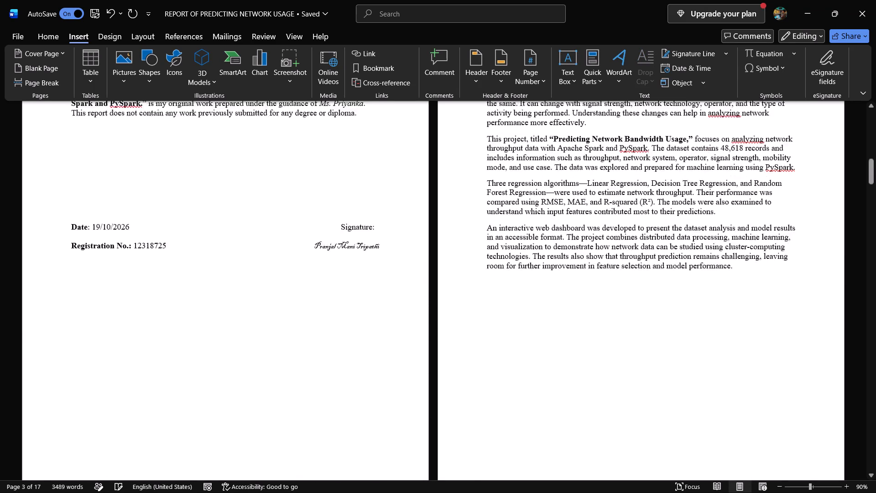
pyautogui.scroll(-4, 365, 163)
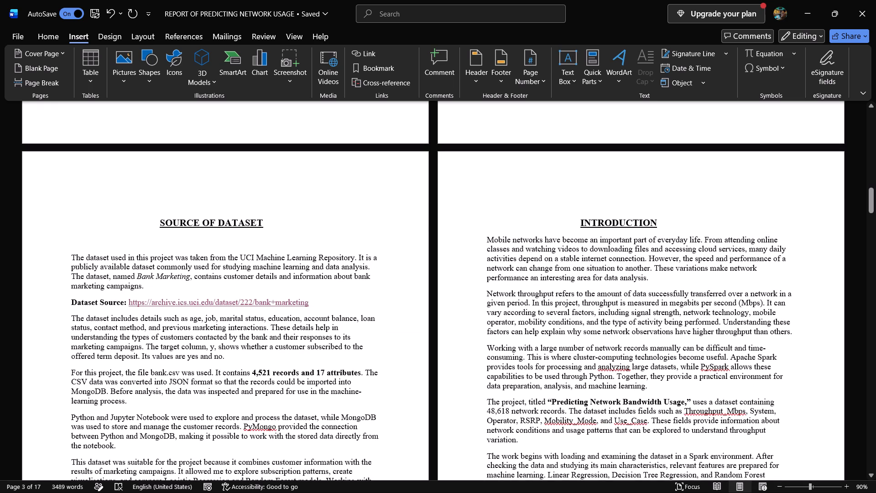
pyautogui.moveTo(150, 216); pyautogui.dragTo(156, 219)
pyautogui.moveTo(156, 219); pyautogui.dragTo(308, 428)
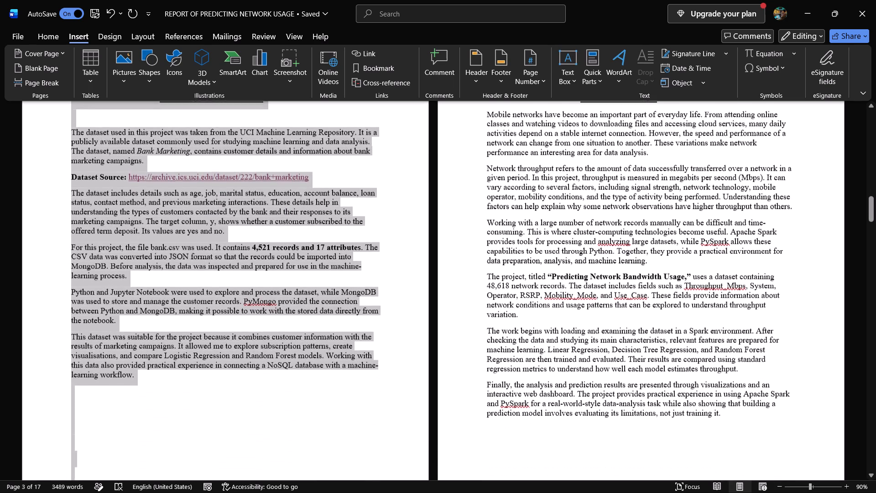
pyautogui.moveTo(308, 428); pyautogui.dragTo(316, 412)
pyautogui.press('BackSpace')
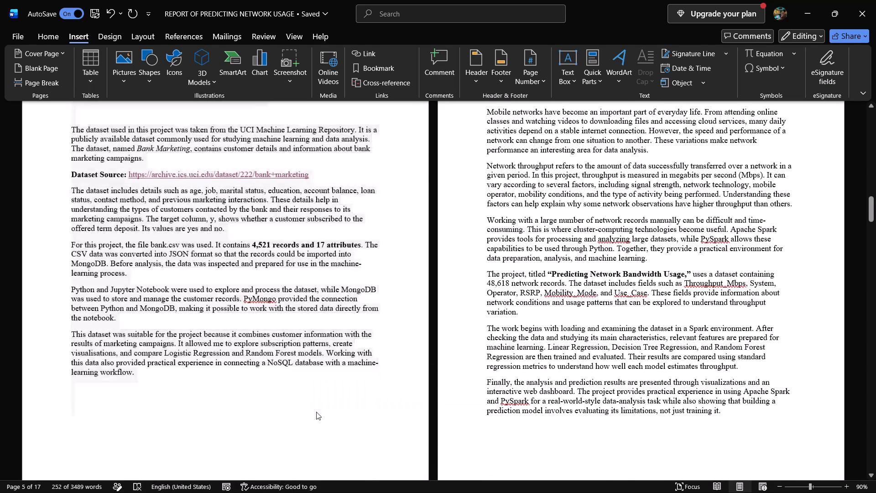
pyautogui.press('BackSpace')
pyautogui.press('BackSpace')
pyautogui.press('BackSpace')
pyautogui.press('BackSpace')
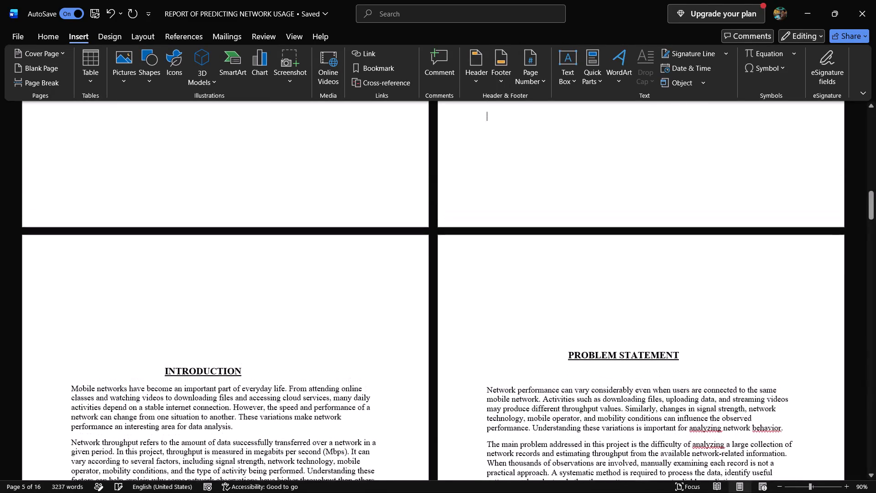
# Remove the extra blank lines above the INTRODUCTION heading so that it starts at the top of its page.
pyautogui.scroll(3, 316, 412)
pyautogui.doubleClick(262, 492)
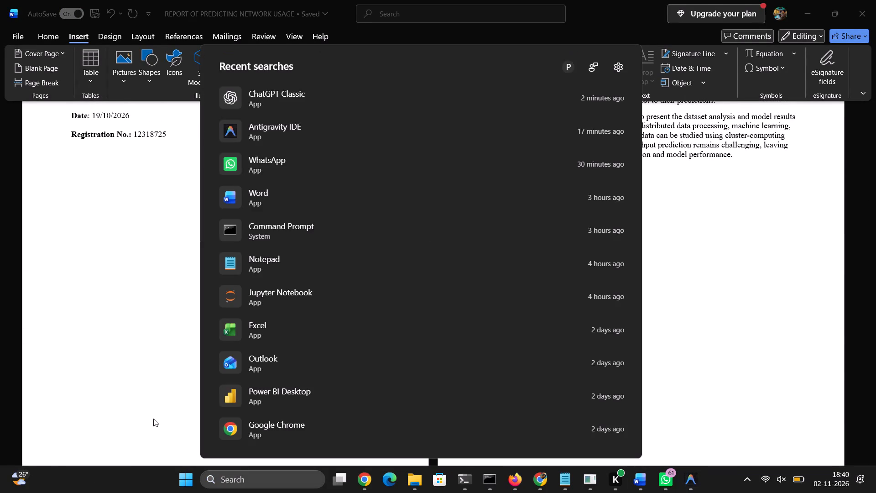
pyautogui.click(120, 398)
pyautogui.scroll(-1, 120, 398)
pyautogui.click(172, 393)
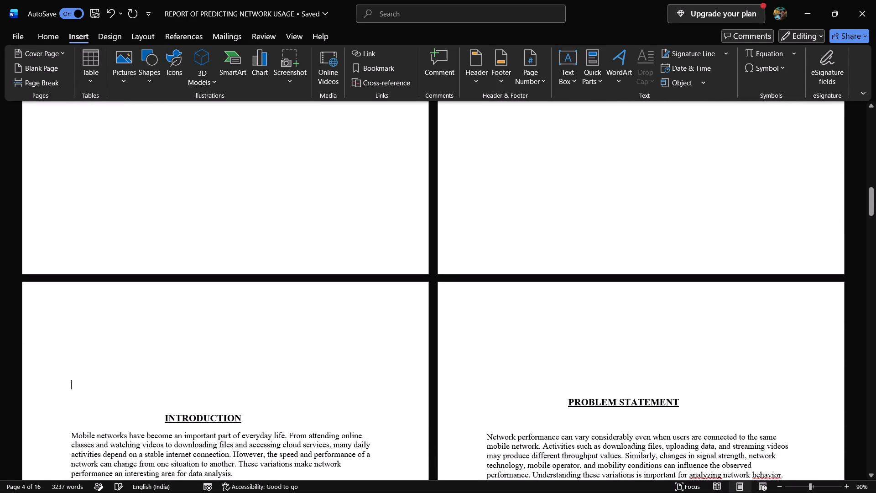
pyautogui.press('BackSpace')
pyautogui.press('BackSpace')
pyautogui.press('BackSpace')
pyautogui.press('BackSpace')
pyautogui.press('BackSpace')
pyautogui.press('BackSpace')
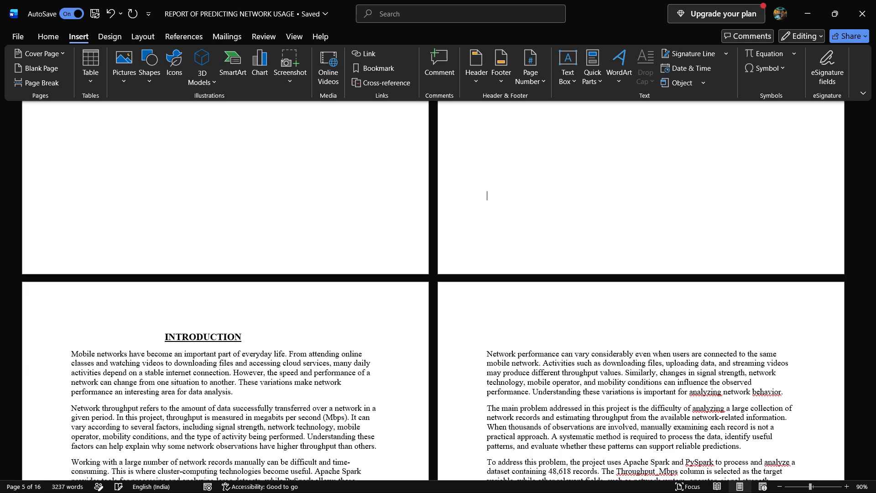
pyautogui.press('BackSpace')
pyautogui.press('Return')
# Check the layout of the opening pages back to the Declaration and Abstract, and save the report.
pyautogui.scroll(-2, 235, 478)
pyautogui.scroll(1, 235, 478)
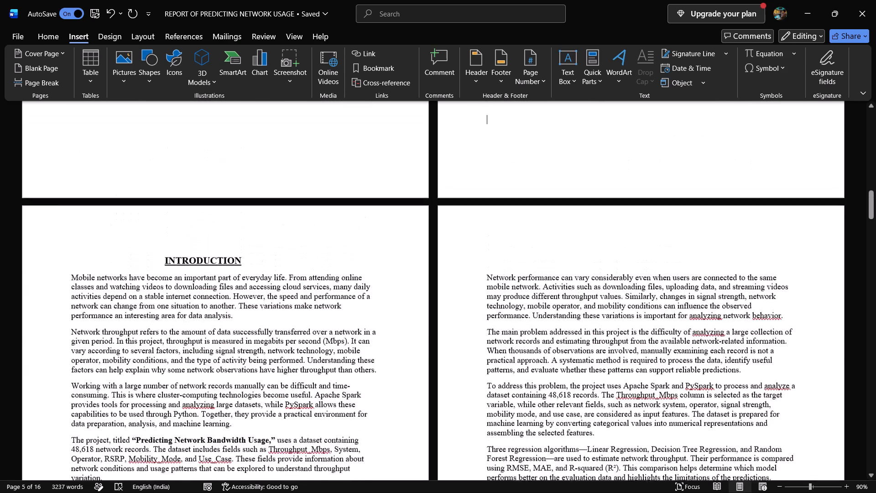
pyautogui.scroll(3, 235, 478)
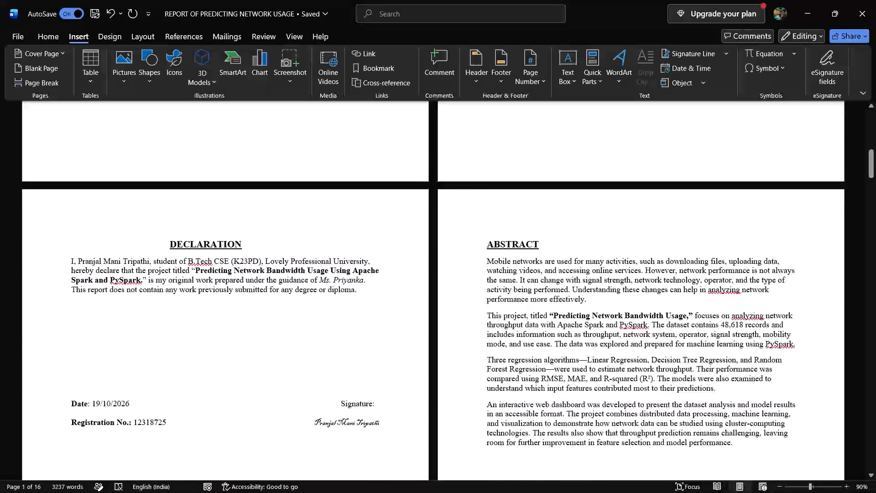
pyautogui.scroll(1, 426, 315)
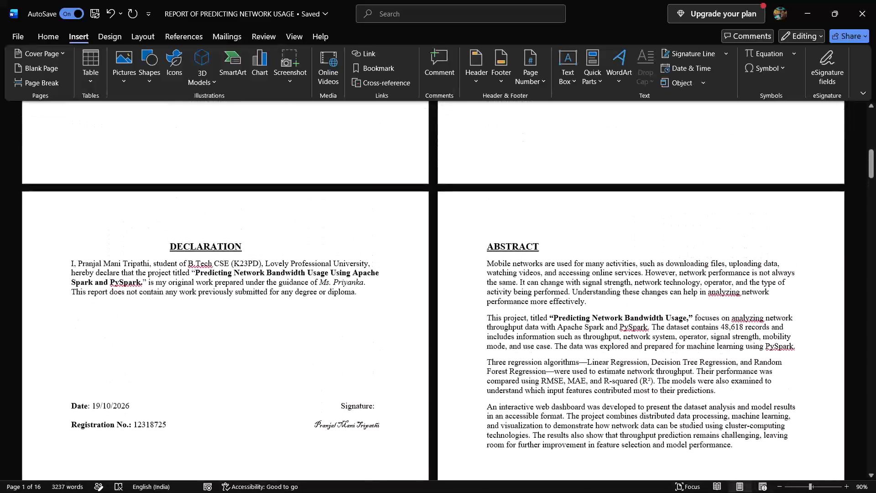
pyautogui.scroll(1, 426, 315)
pyautogui.scroll(-1, 426, 315)
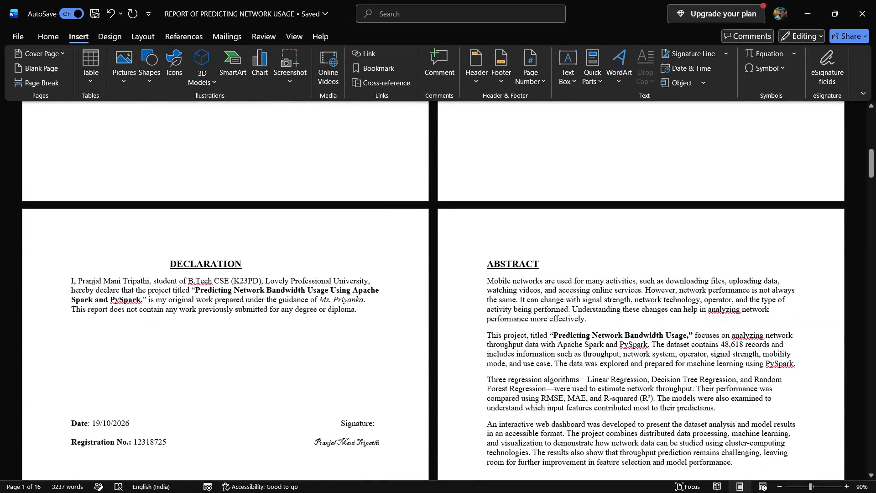
pyautogui.scroll(-1, 426, 315)
pyautogui.click(317, 303)
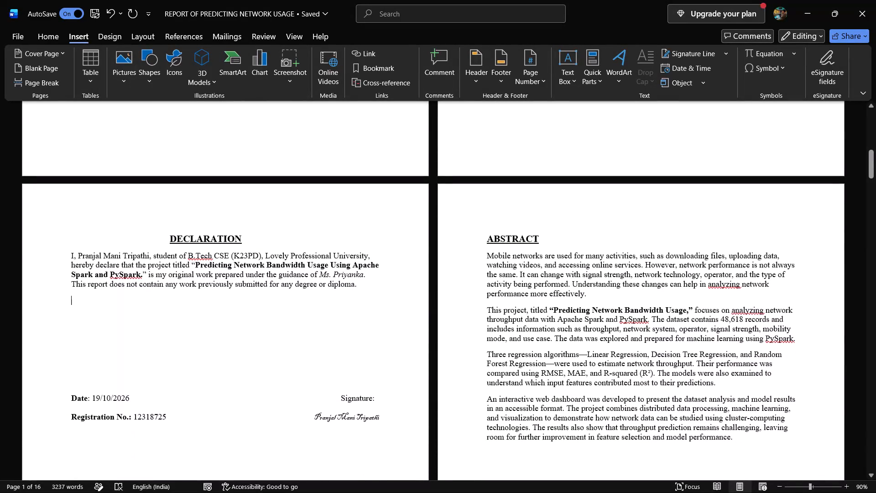
pyautogui.hotkey('ctrl', 's')
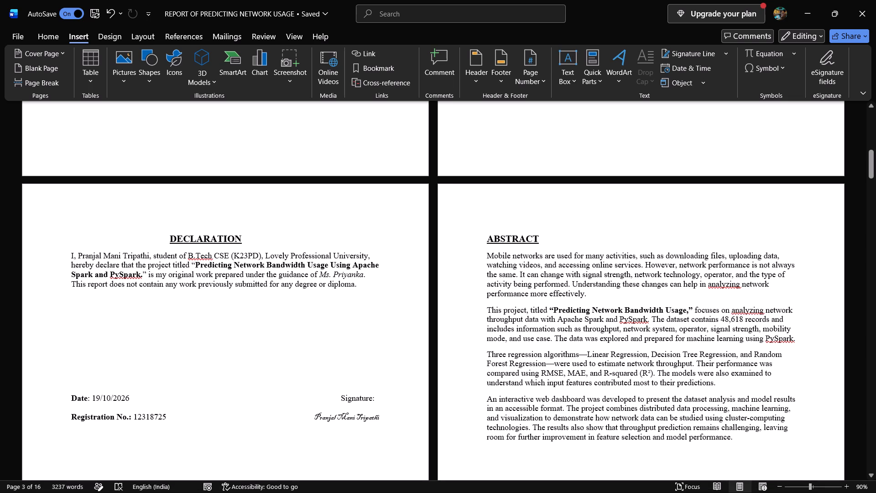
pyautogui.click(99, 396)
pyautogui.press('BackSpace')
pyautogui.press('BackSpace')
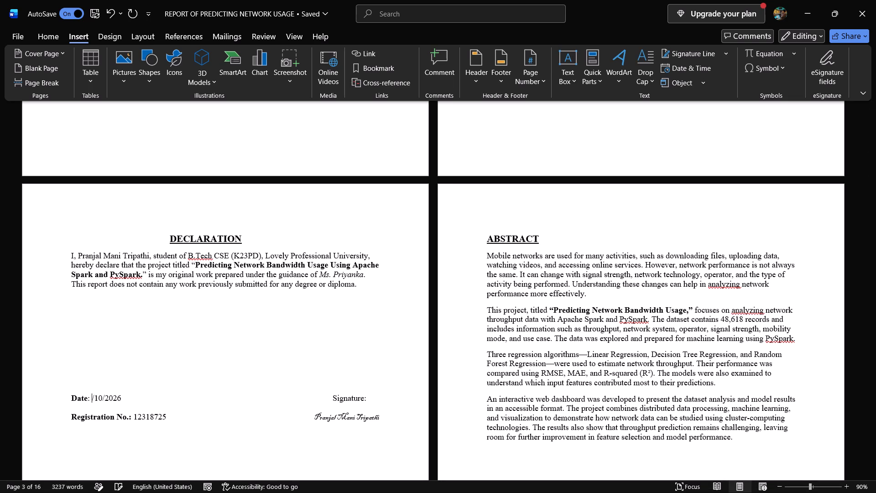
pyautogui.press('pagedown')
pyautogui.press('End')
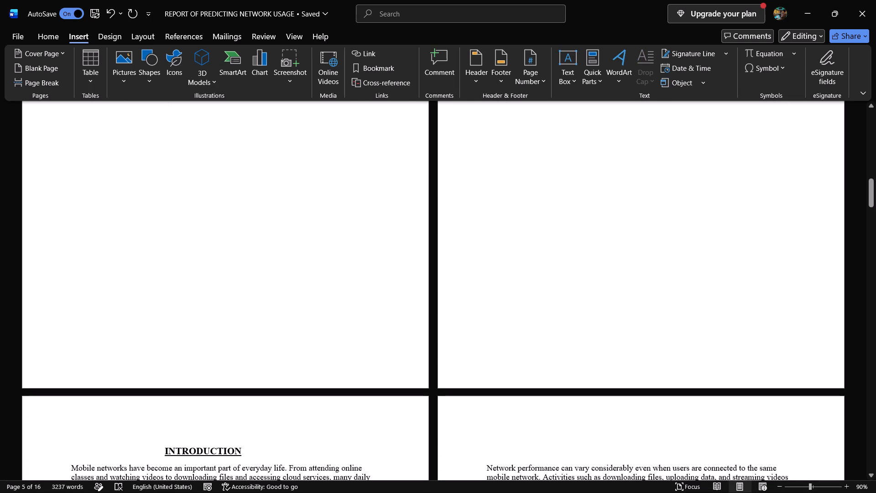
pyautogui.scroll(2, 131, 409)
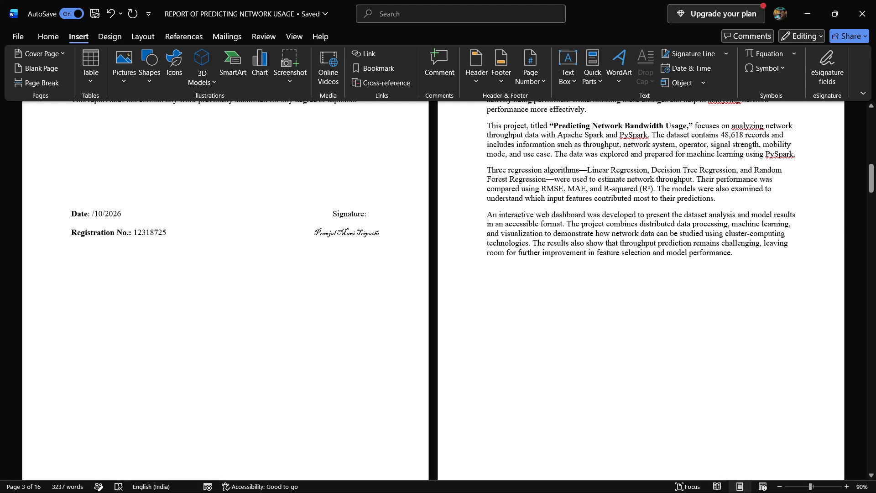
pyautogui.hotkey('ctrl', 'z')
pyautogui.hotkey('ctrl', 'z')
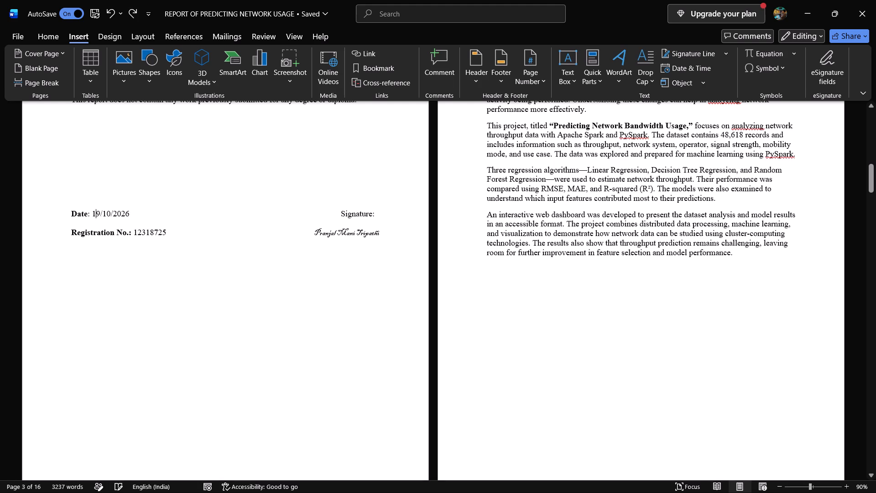
# Change the day in the Declaration date to 30, making the date 30/10/2026.
pyautogui.press('BackSpace')
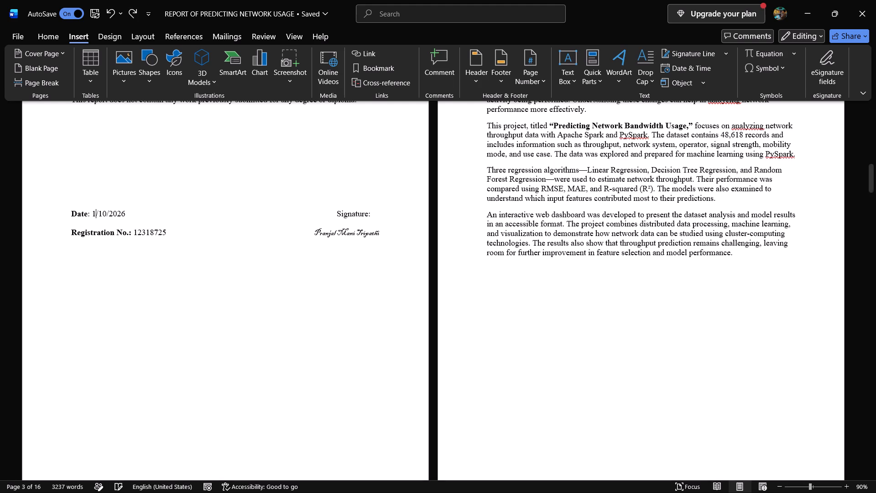
pyautogui.press('BackSpace')
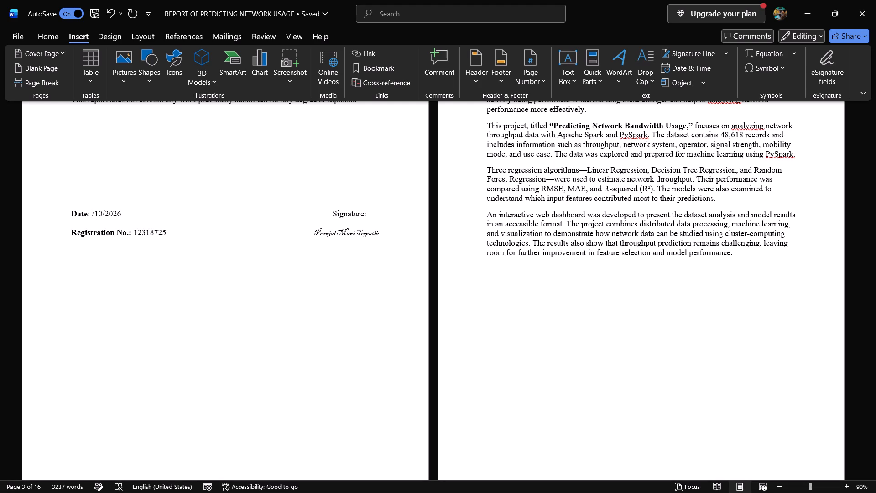
pyautogui.write('30')
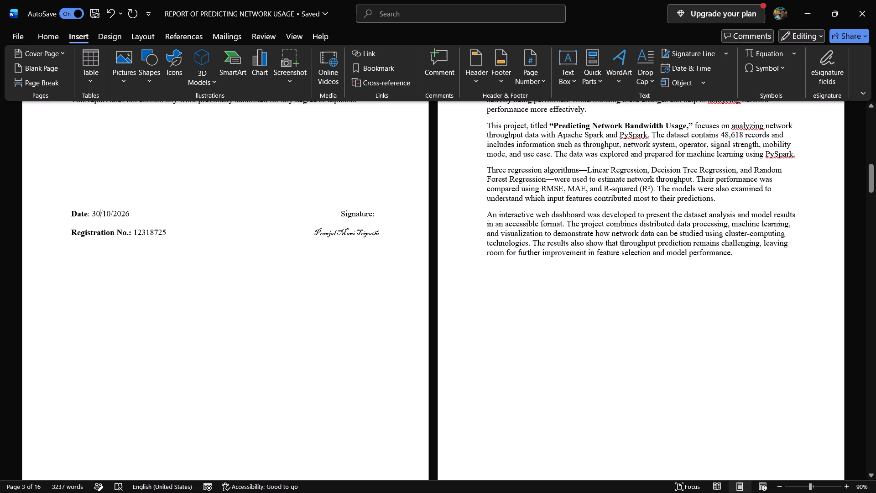
# Change the date at the bottom of the Certificate page to 30/10/2026 and save the report.
pyautogui.scroll(2, 149, 210)
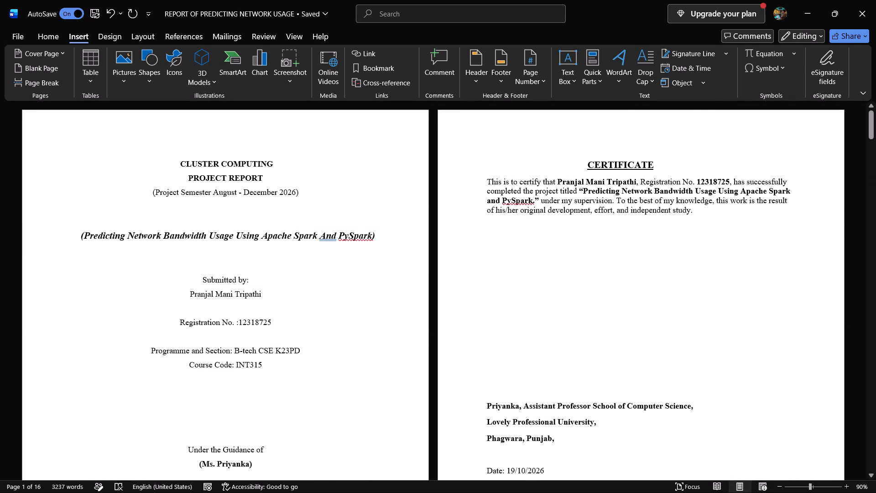
pyautogui.scroll(-1, 512, 433)
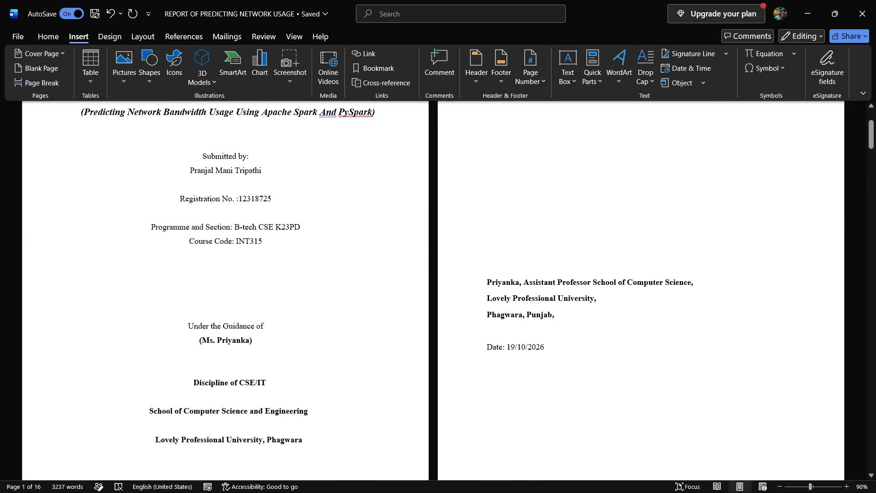
pyautogui.click(514, 348)
pyautogui.press('BackSpace')
pyautogui.press('BackSpace')
pyautogui.write('30')
pyautogui.scroll(-2, 514, 348)
pyautogui.hotkey('ctrl', 's')
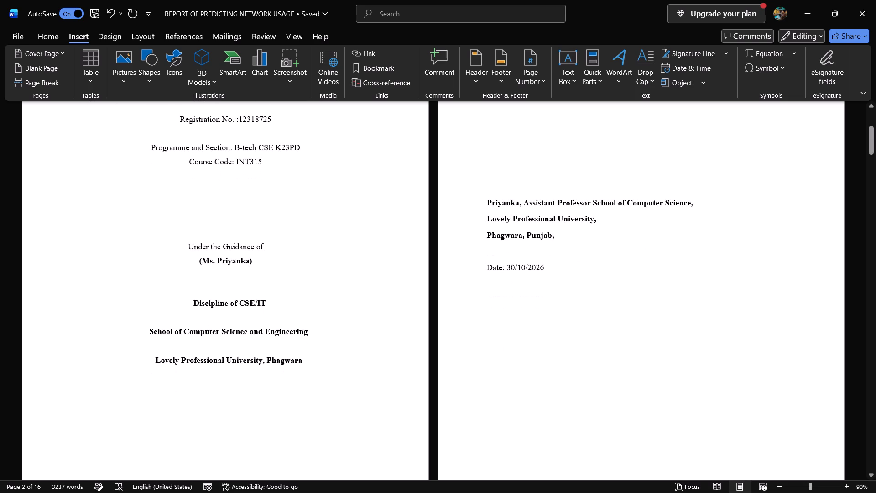
# Add a blank line after the Introduction text to push the PROBLEM STATEMENT heading onto the next page, and save the report.
pyautogui.hscroll(1, 514, 348)
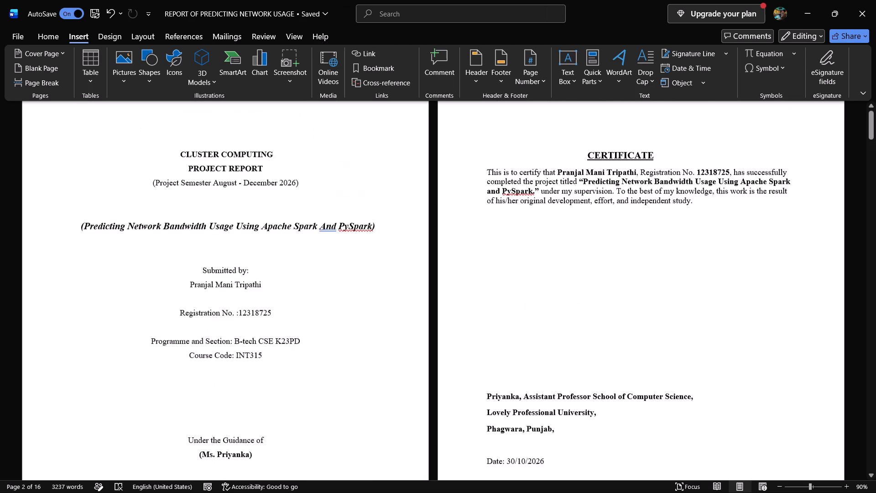
pyautogui.hscroll(1, 514, 348)
pyautogui.scroll(-1, 514, 348)
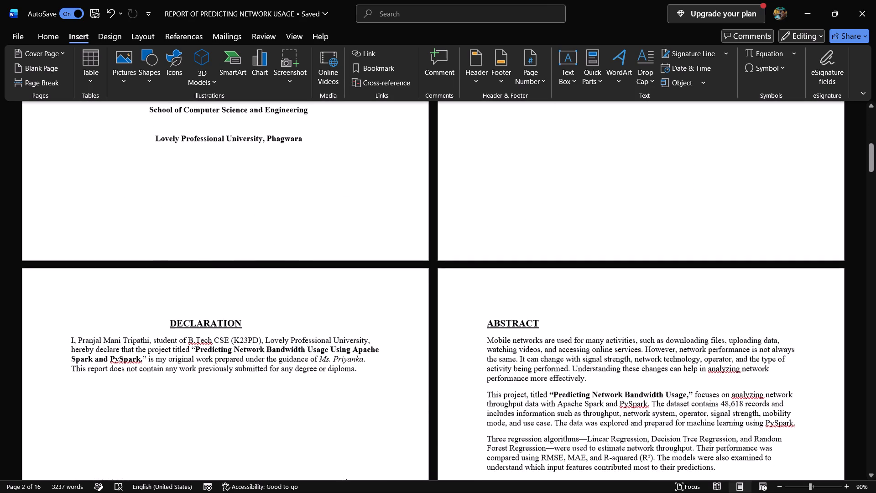
pyautogui.scroll(-4, 514, 348)
pyautogui.scroll(2, 514, 348)
pyautogui.scroll(-1, 514, 348)
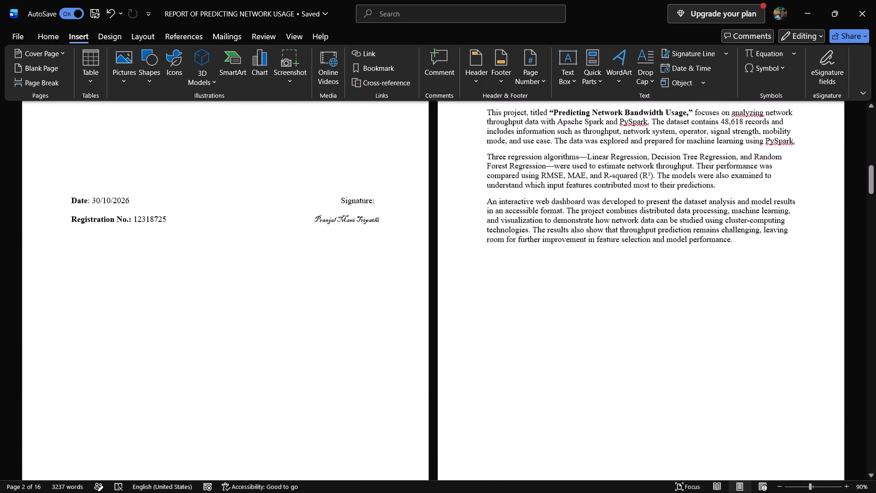
pyautogui.scroll(-3, 514, 348)
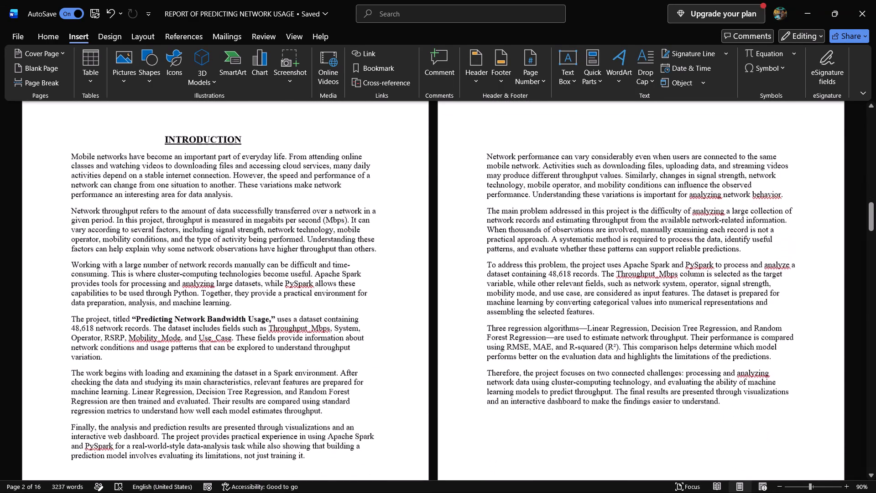
pyautogui.scroll(-2, 514, 348)
pyautogui.scroll(1, 338, 231)
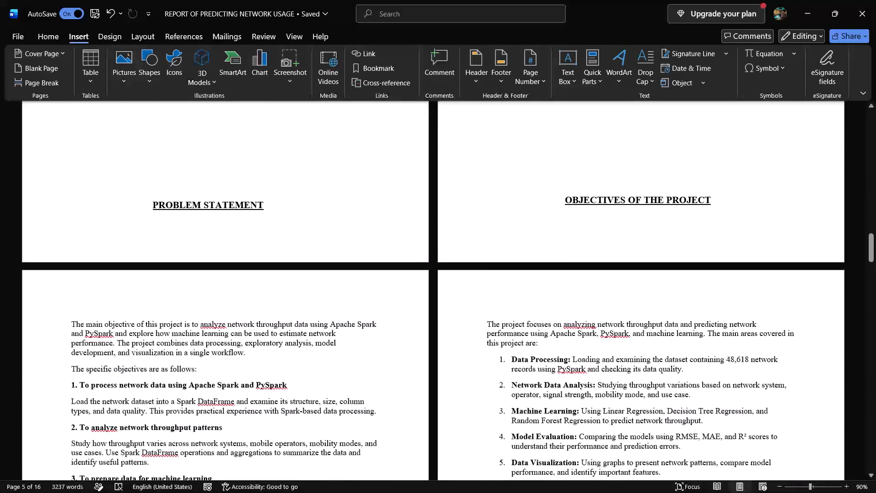
pyautogui.click(273, 159)
pyautogui.press('Return')
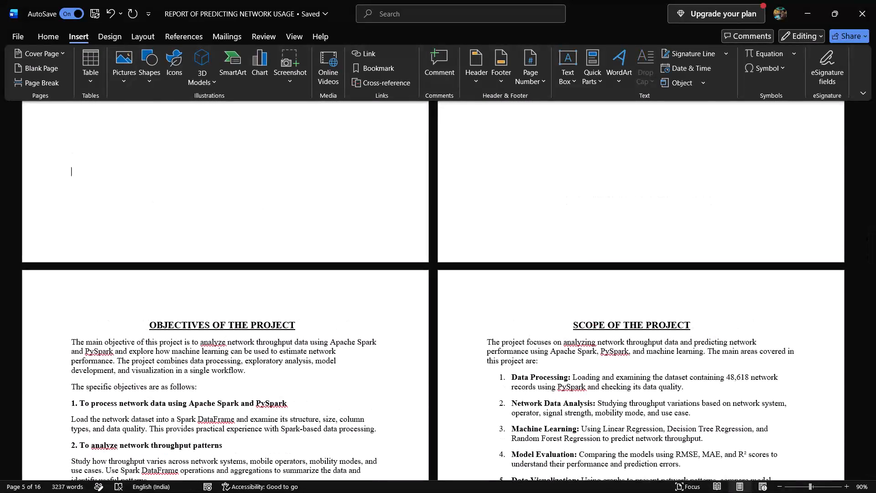
pyautogui.hotkey('ctrl', 's')
# Delete one leading space before the TECHNOLOGIES AND TOOLS USED heading.
pyautogui.scroll(-3, 273, 159)
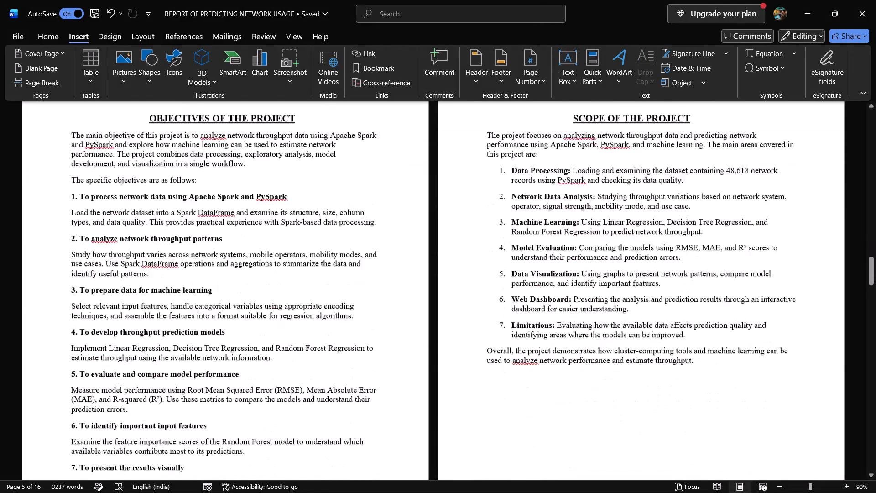
pyautogui.scroll(1, 237, 194)
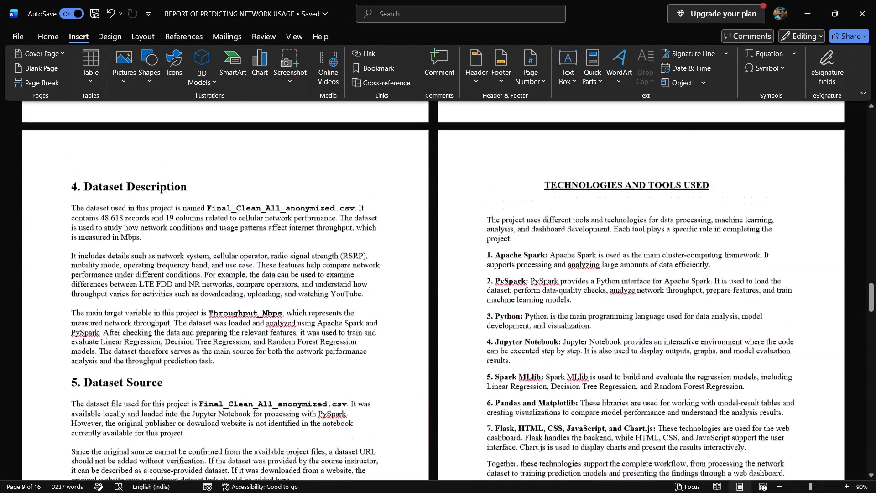
pyautogui.scroll(1, 237, 194)
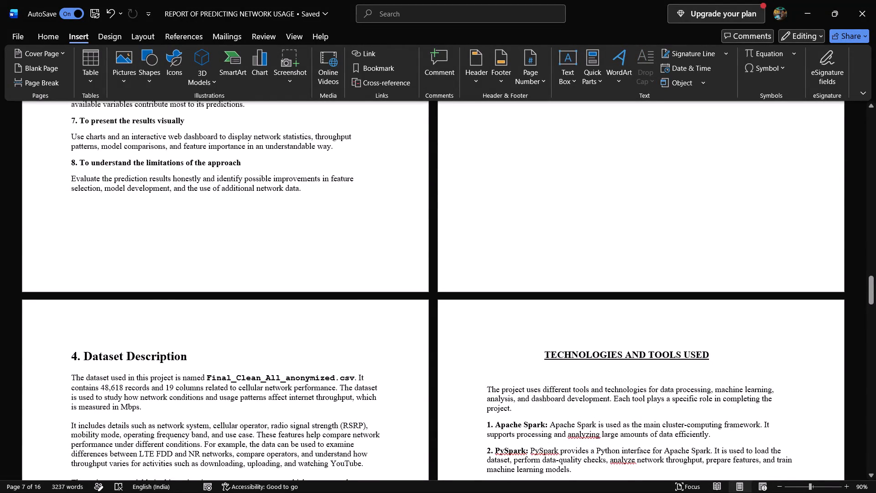
pyautogui.click(560, 337)
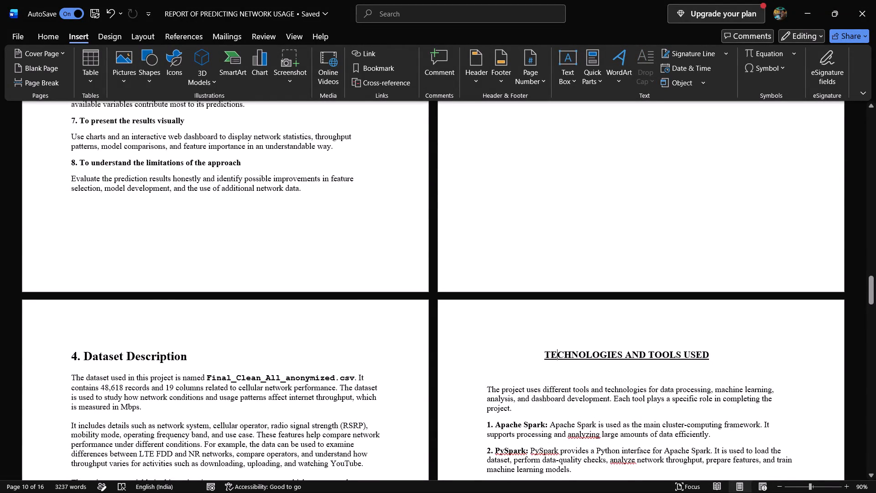
pyautogui.scroll(-3, 242, 404)
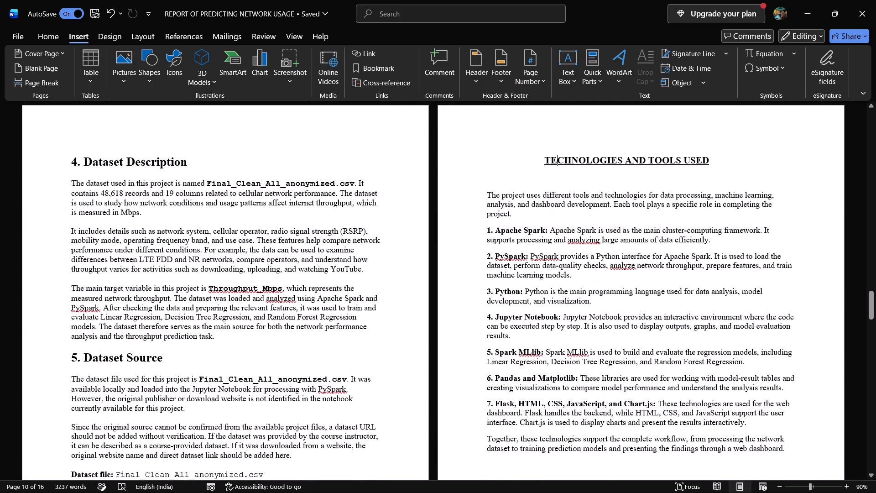
pyautogui.scroll(-1, 242, 404)
pyautogui.click(584, 137)
pyautogui.scroll(1, 584, 137)
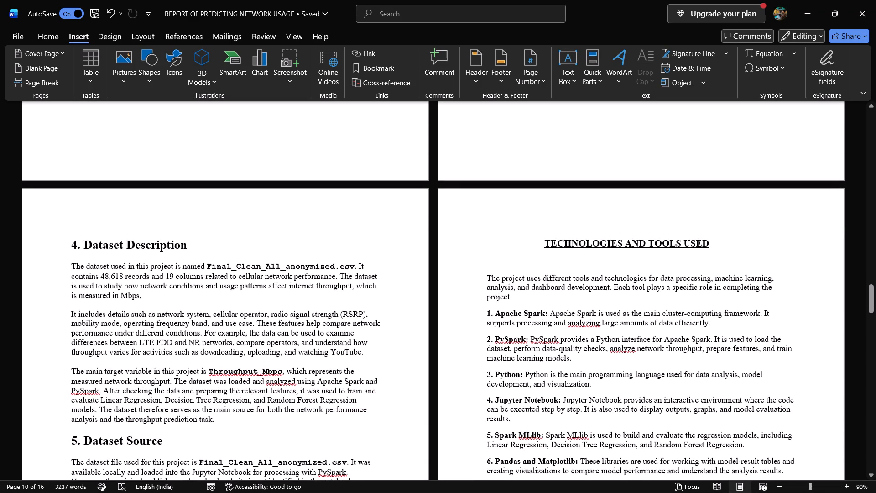
pyautogui.click(545, 244)
pyautogui.press('BackSpace')
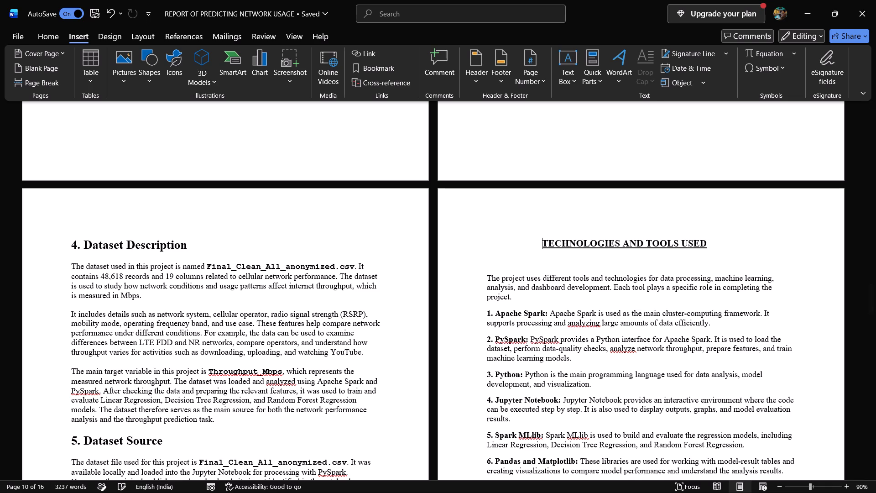
# Insert three leading spaces before the TECHNOLOGIES AND TOOLS USED heading to shift it toward the page centre.
pyautogui.press('space')
pyautogui.press('space')
pyautogui.press('space')
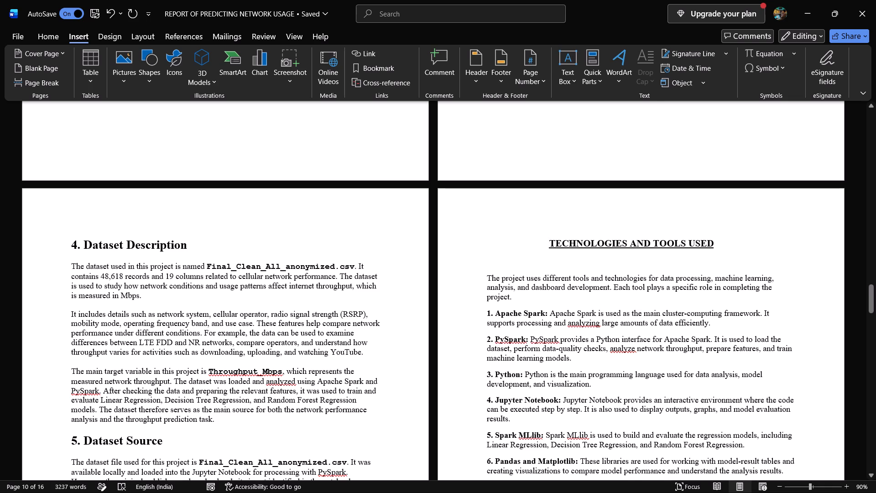
pyautogui.click(605, 231)
# Review the network report's methodology and results pages, then switch to the Bank Transaction Fraud Detection report and examine it back to its Certificate.
pyautogui.scroll(-1, 605, 231)
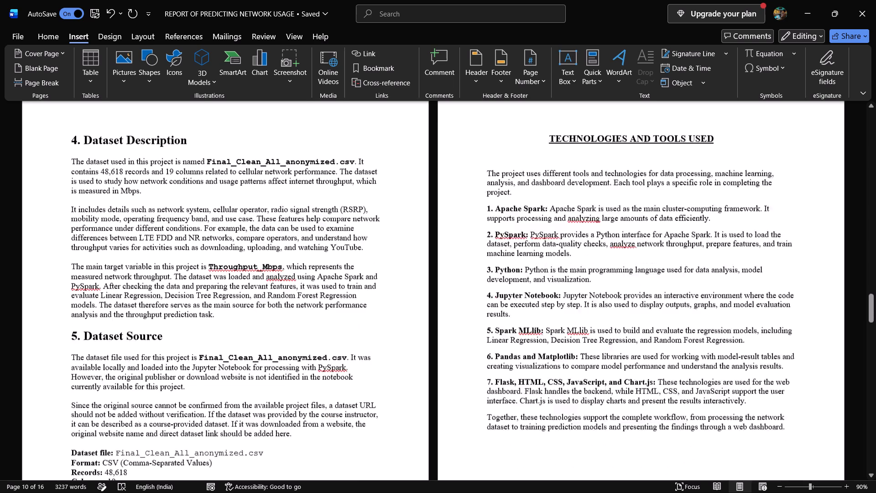
pyautogui.scroll(-2, 605, 231)
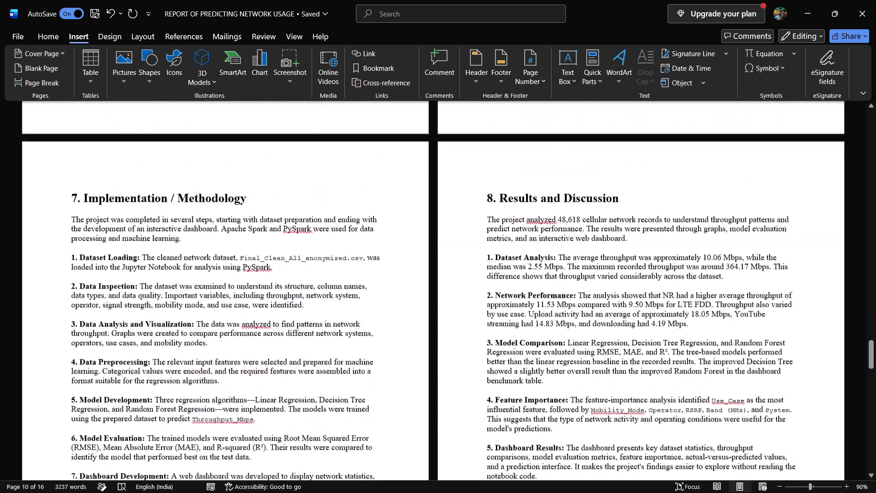
pyautogui.scroll(1, 605, 231)
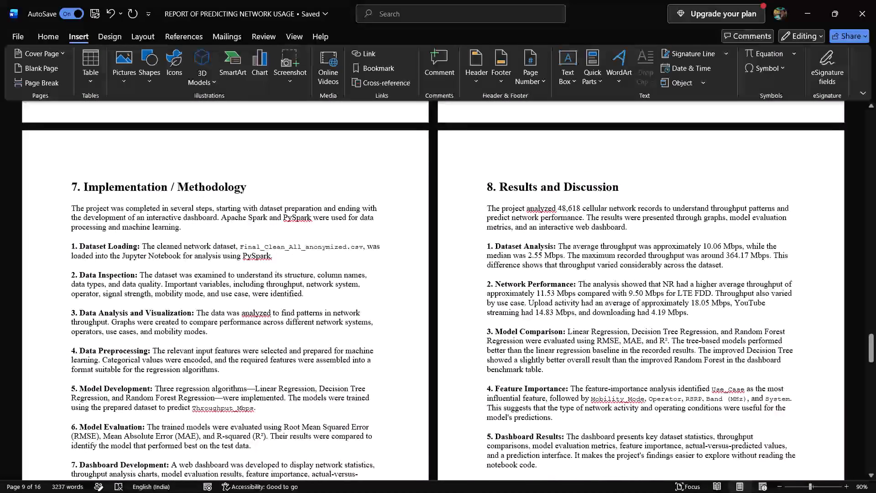
pyautogui.scroll(1, 605, 231)
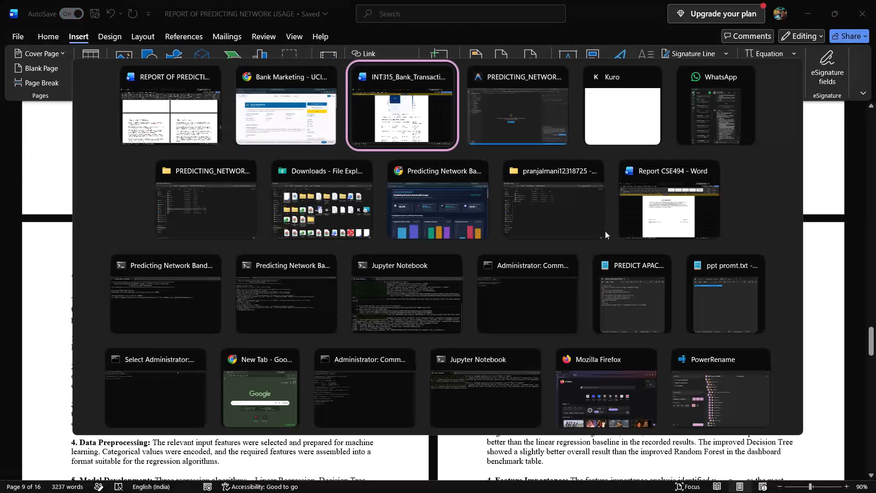
pyautogui.scroll(18, 534, 245)
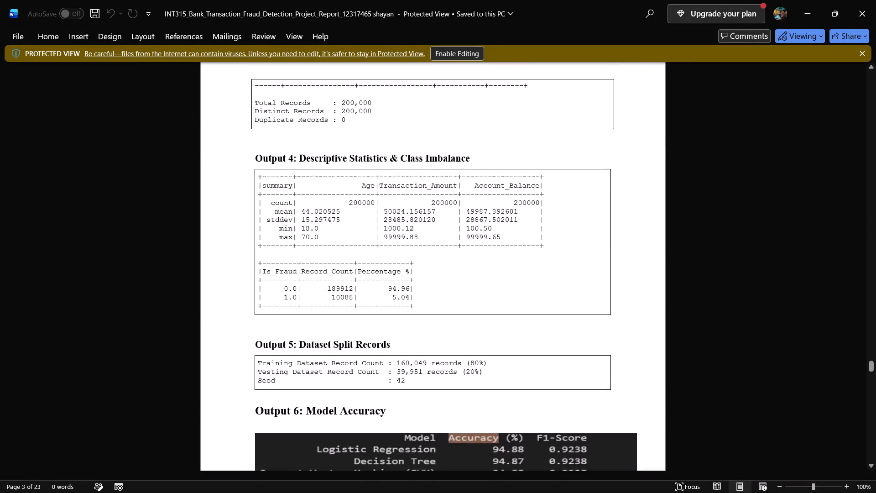
pyautogui.scroll(16, 534, 245)
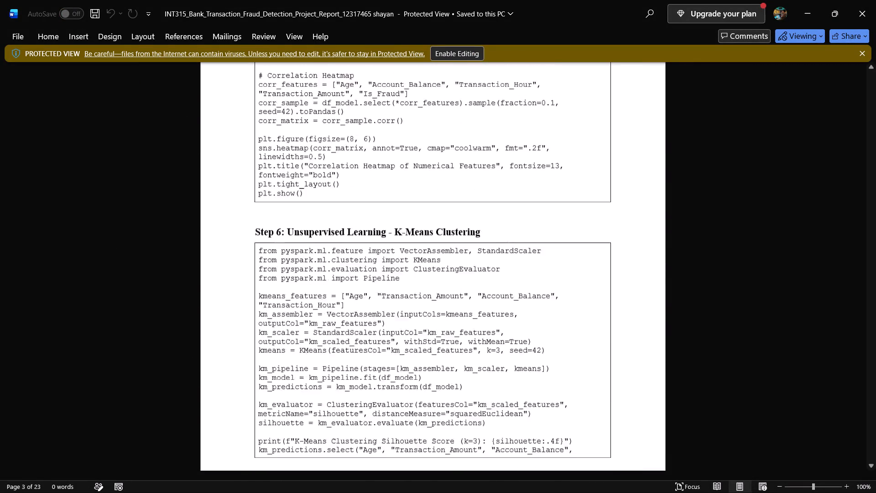
pyautogui.scroll(6, 534, 245)
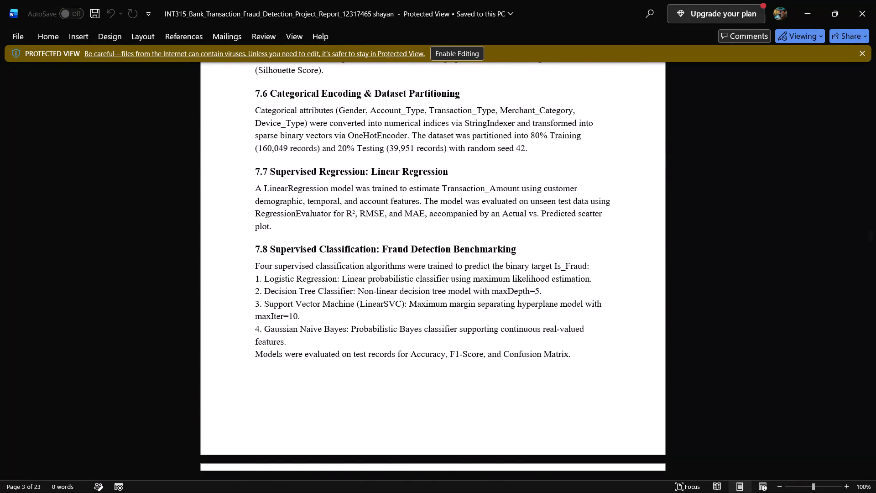
pyautogui.scroll(10, 534, 245)
pyautogui.scroll(11, 534, 245)
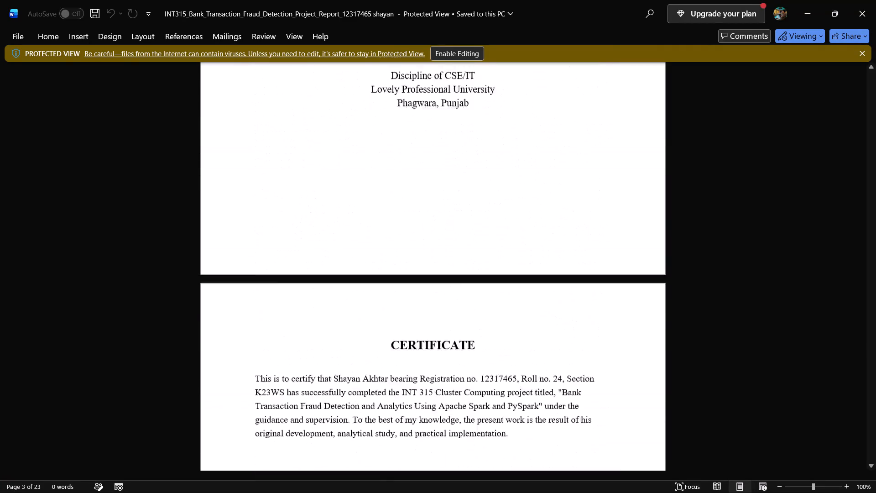
pyautogui.scroll(-2, 534, 245)
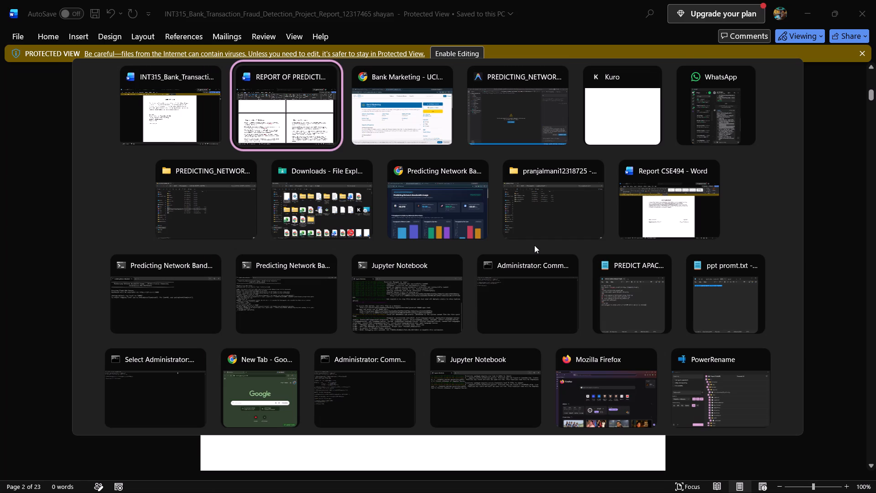
# Compare the network report's front pages with the Certificate, Declaration and Acknowledgement pages of the Bank Transaction Fraud Detection report.
pyautogui.scroll(3, 459, 272)
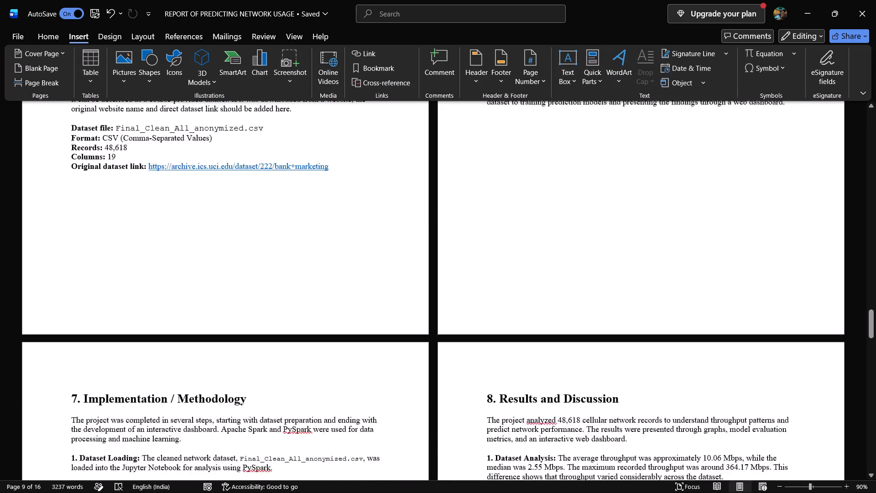
pyautogui.scroll(7, 459, 272)
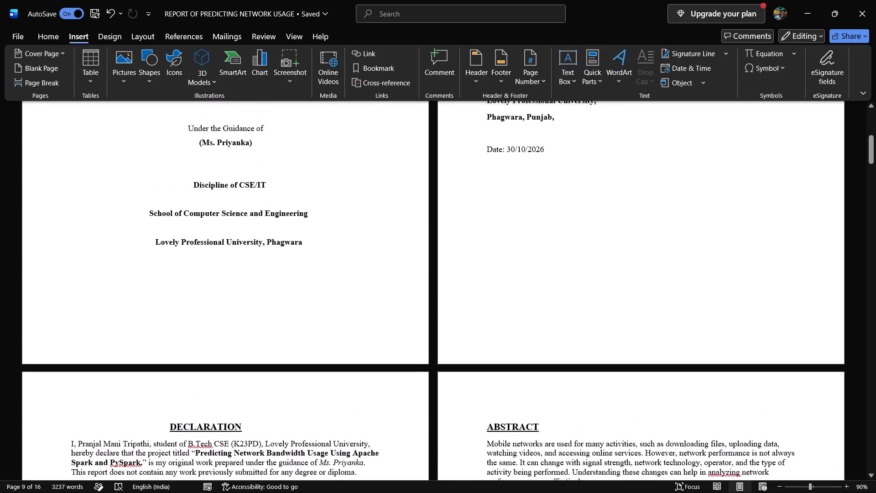
pyautogui.scroll(-3, 459, 272)
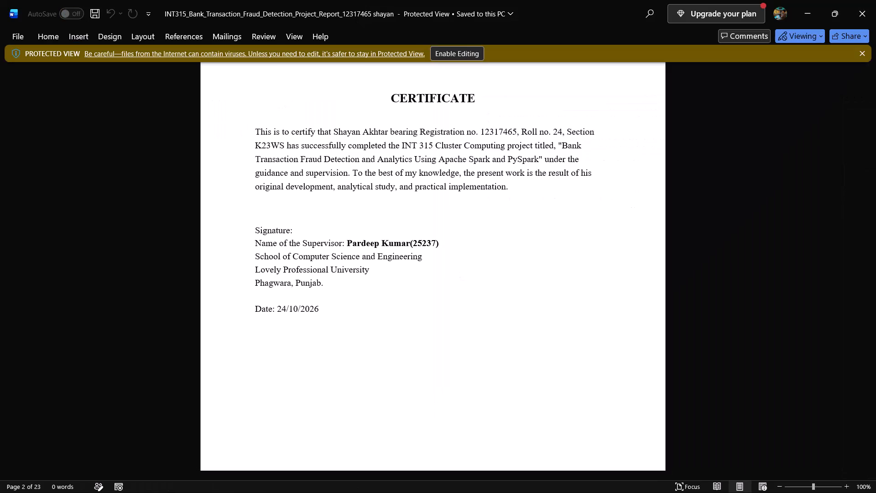
pyautogui.scroll(-4, 455, 267)
pyautogui.scroll(1, 455, 267)
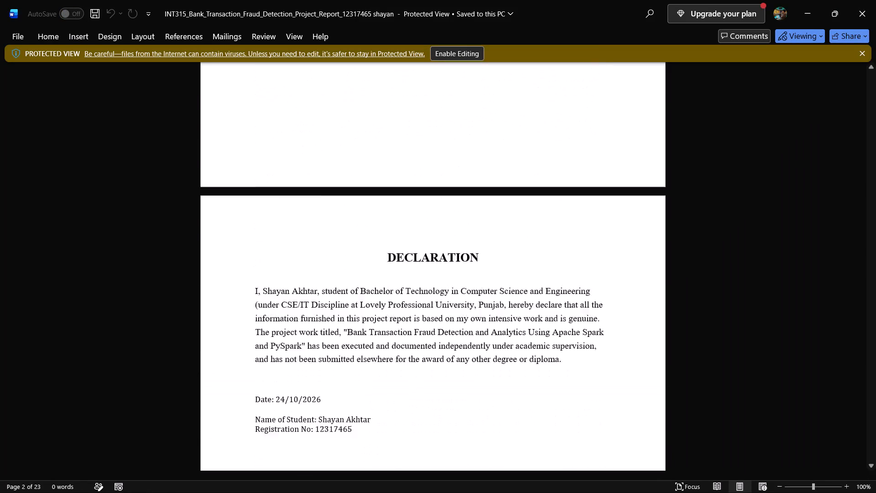
pyautogui.scroll(-3, 455, 267)
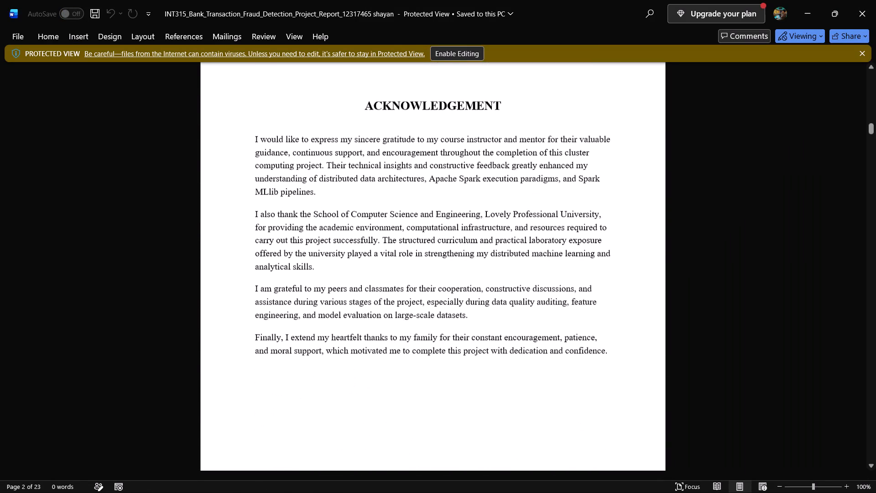
pyautogui.scroll(-3, 455, 267)
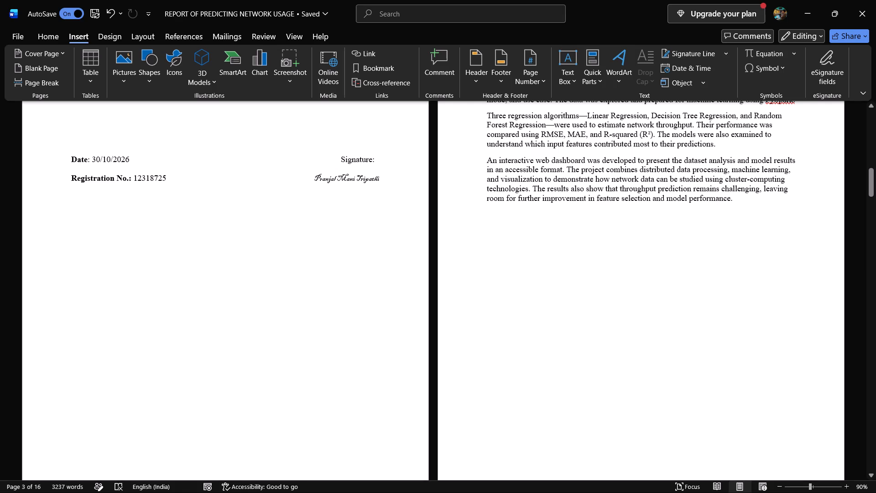
# Compare the network report's Declaration and Abstract pages with the reference report's Table of Contents and its Project Title to Objectives sections.
pyautogui.scroll(3, 448, 344)
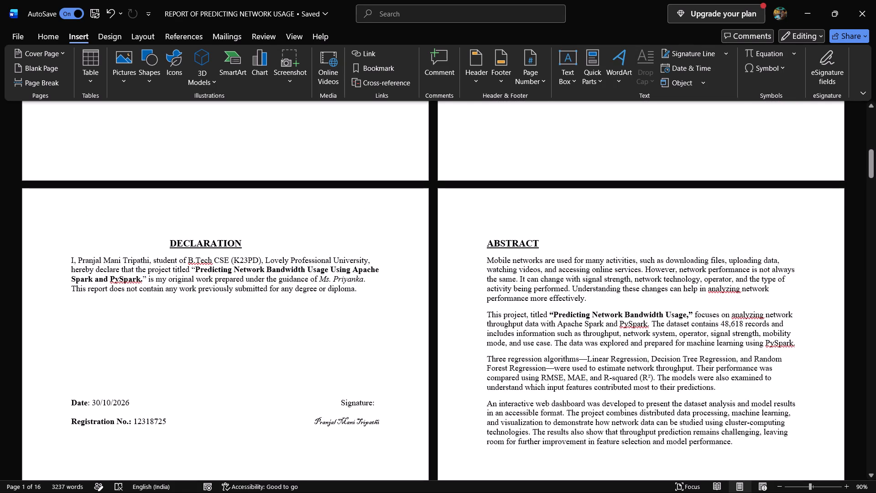
pyautogui.scroll(-2, 448, 344)
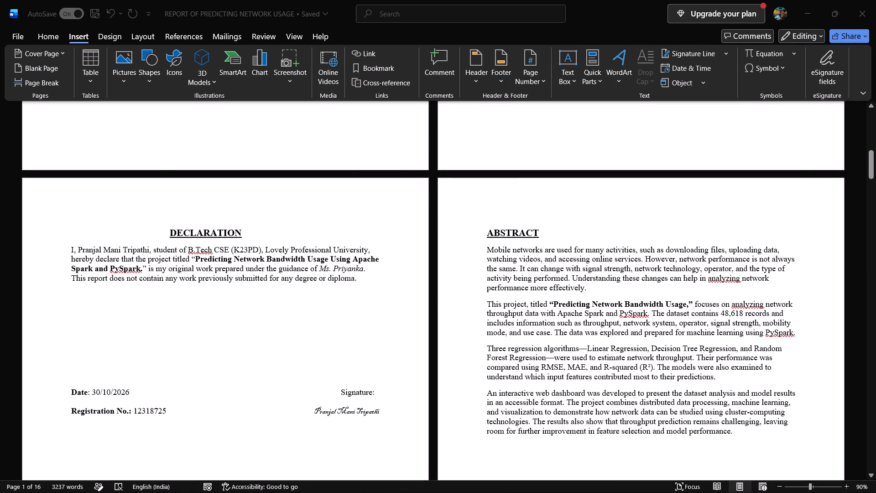
pyautogui.scroll(2, 450, 315)
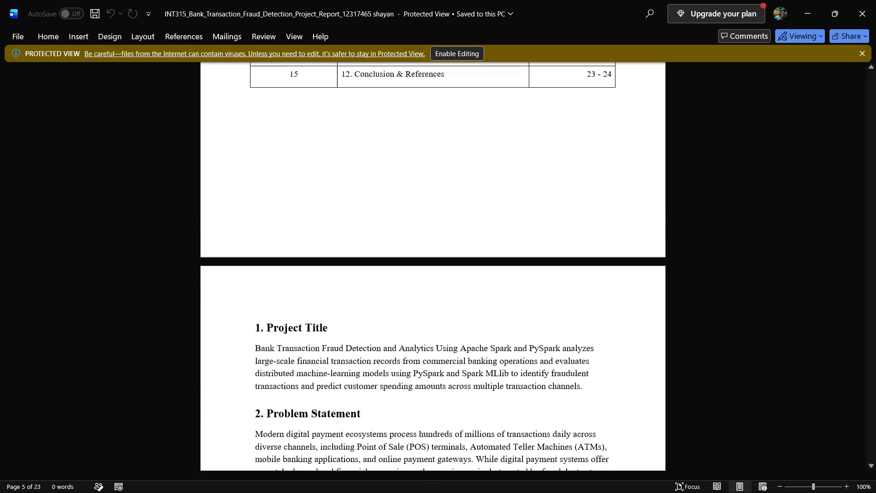
pyautogui.scroll(2, 450, 315)
pyautogui.scroll(-3, 450, 315)
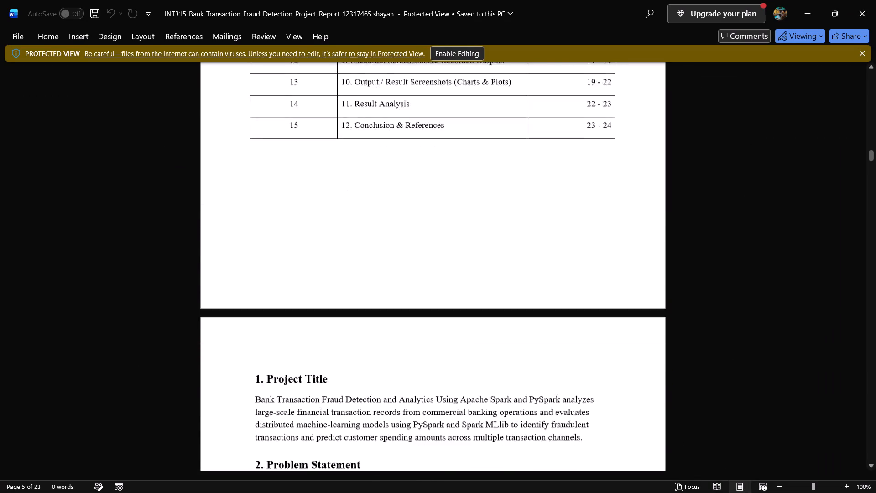
pyautogui.scroll(2, 450, 315)
pyautogui.scroll(-1, 450, 315)
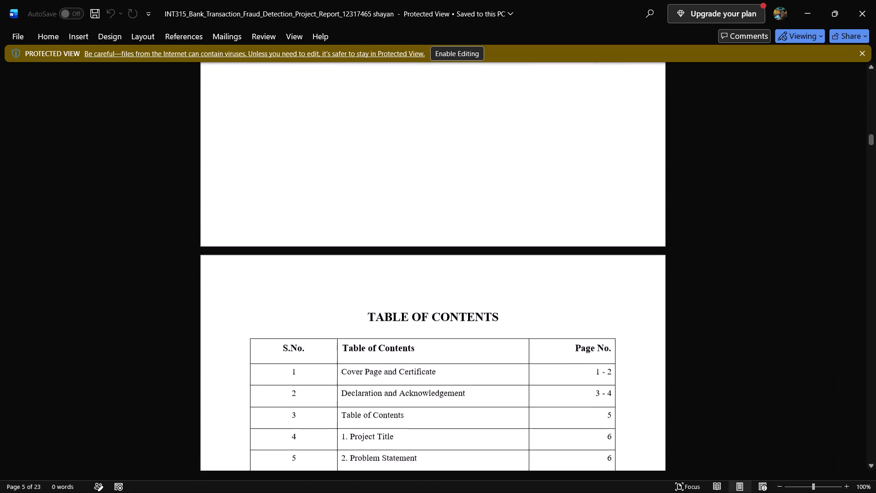
pyautogui.scroll(-6, 450, 315)
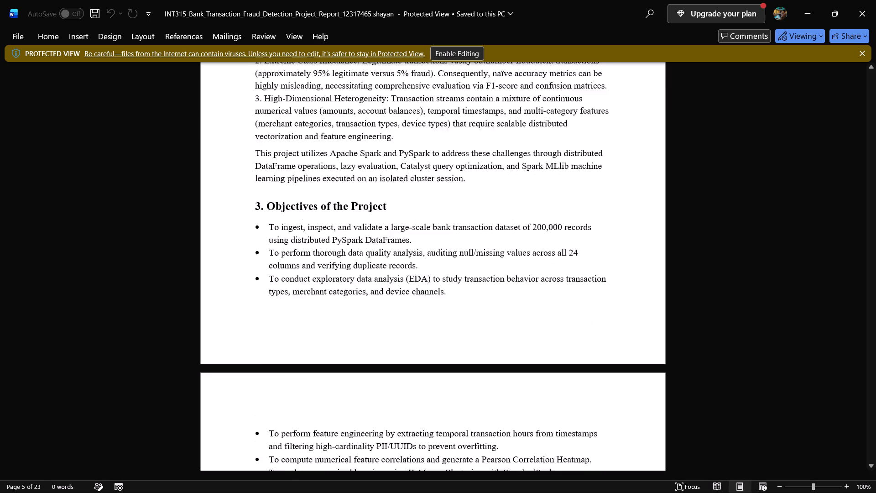
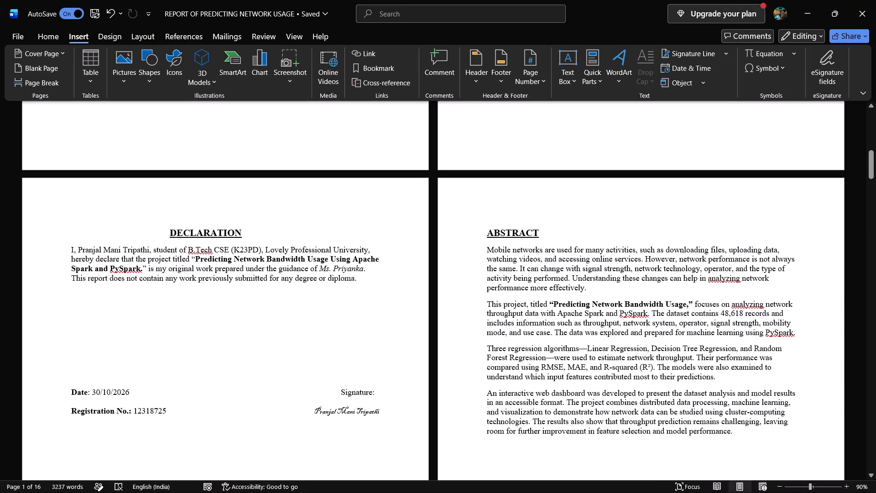
# Delete the ABSTRACT heading together with all of its body paragraphs from the page following the Declaration.
pyautogui.moveTo(745, 433); pyautogui.dragTo(522, 251)
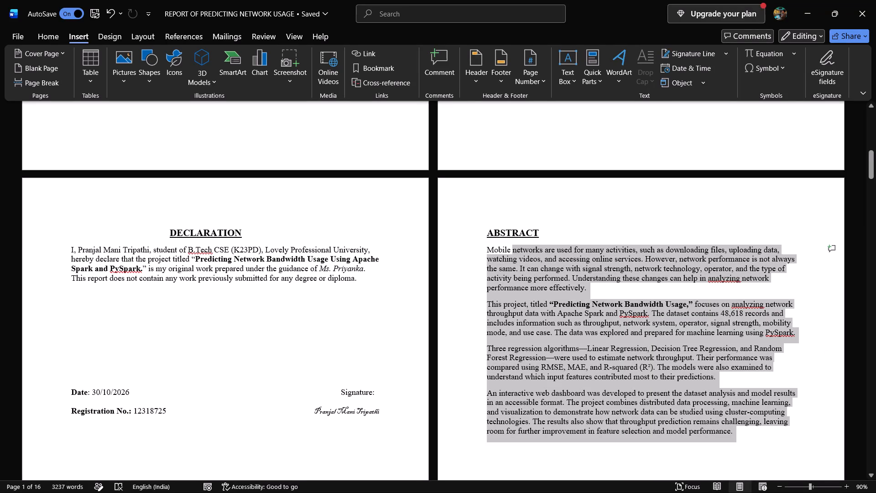
pyautogui.moveTo(522, 251); pyautogui.dragTo(497, 235)
pyautogui.press('BackSpace')
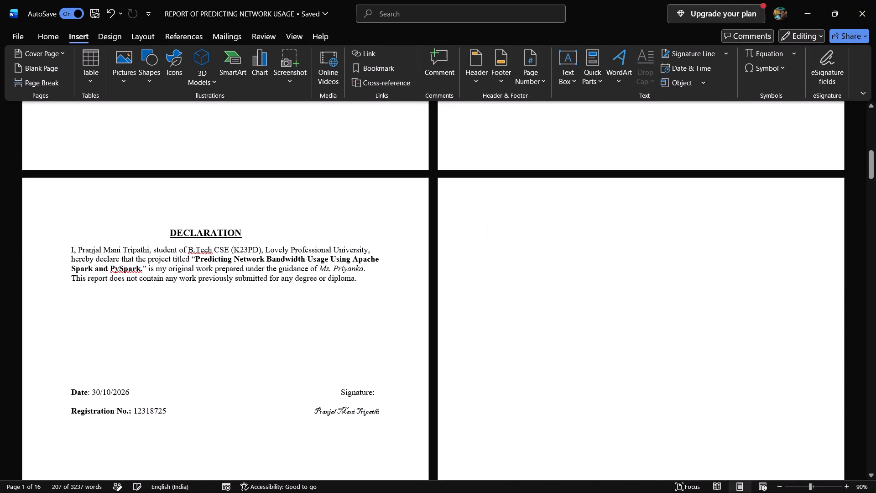
# Remove the emptied Abstract page and surplus blank lines after the Declaration, keeping the INTRODUCTION heading at the top of the next page.
pyautogui.press('BackSpace')
pyautogui.press('BackSpace')
pyautogui.press('BackSpace')
pyautogui.press('BackSpace')
pyautogui.press('BackSpace')
pyautogui.press('BackSpace')
pyautogui.press('BackSpace')
pyautogui.press('BackSpace')
pyautogui.press('BackSpace')
pyautogui.press('BackSpace')
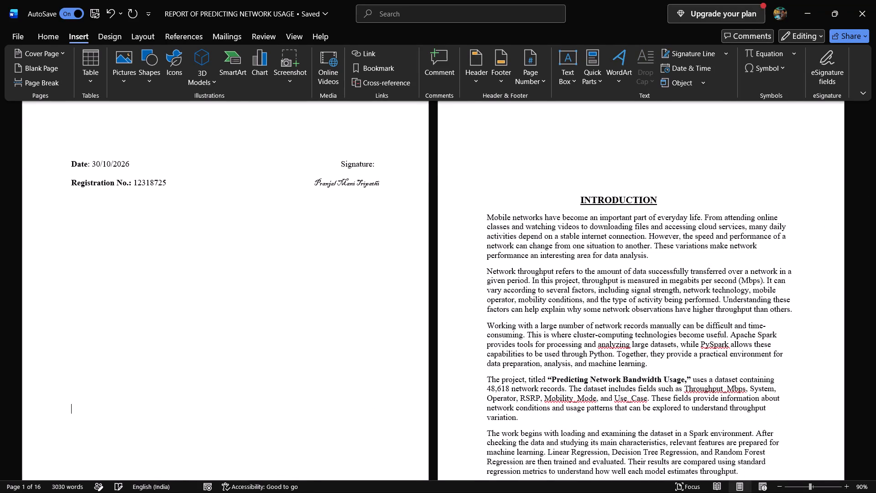
pyautogui.scroll(2, 497, 235)
pyautogui.press('BackSpace')
pyautogui.press('BackSpace')
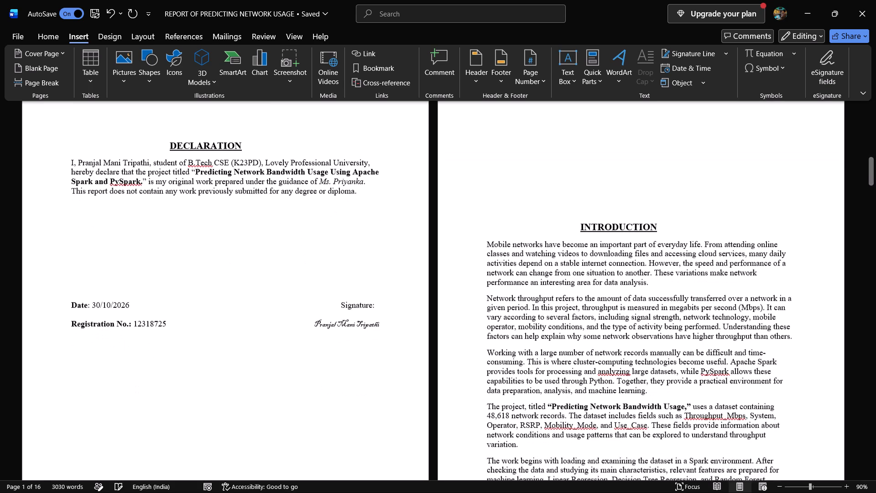
pyautogui.press('BackSpace')
pyautogui.press('BackSpace')
pyautogui.press('BackSpace')
pyautogui.press('BackSpace')
pyautogui.press('BackSpace')
pyautogui.press('BackSpace')
pyautogui.press('BackSpace')
pyautogui.scroll(2, 497, 235)
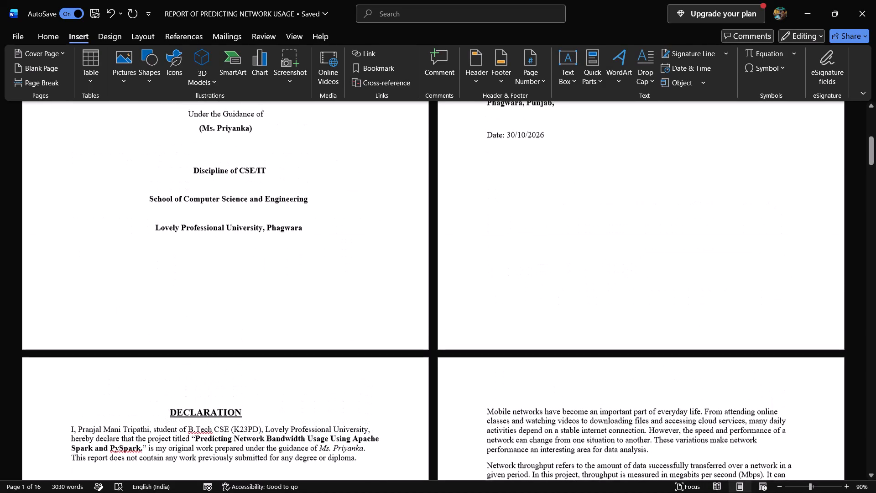
pyautogui.press('Return')
pyautogui.press('Return')
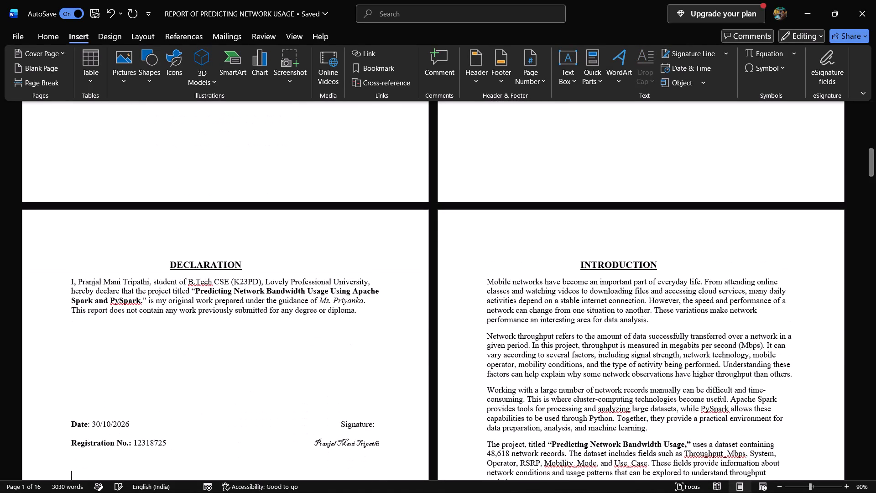
# Check the end of the Declaration and Introduction pages and save the report.
pyautogui.scroll(-2, 497, 235)
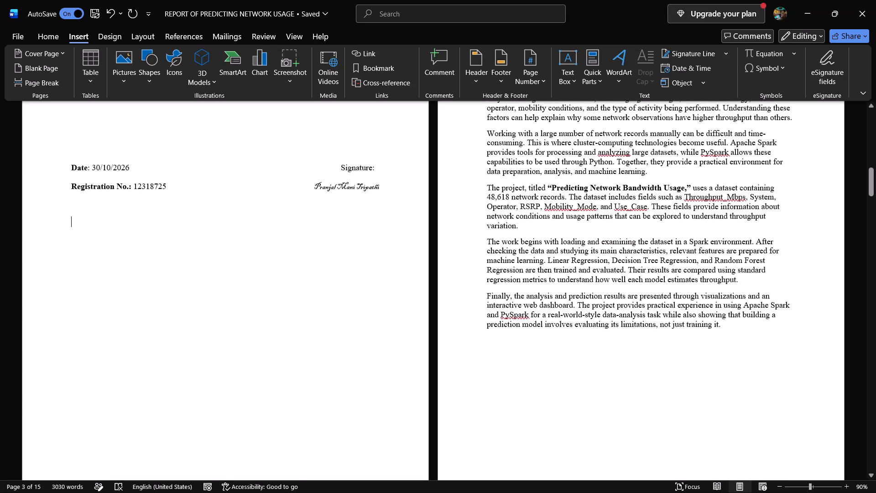
pyautogui.scroll(-1, 497, 235)
pyautogui.hotkey('ctrl', 's')
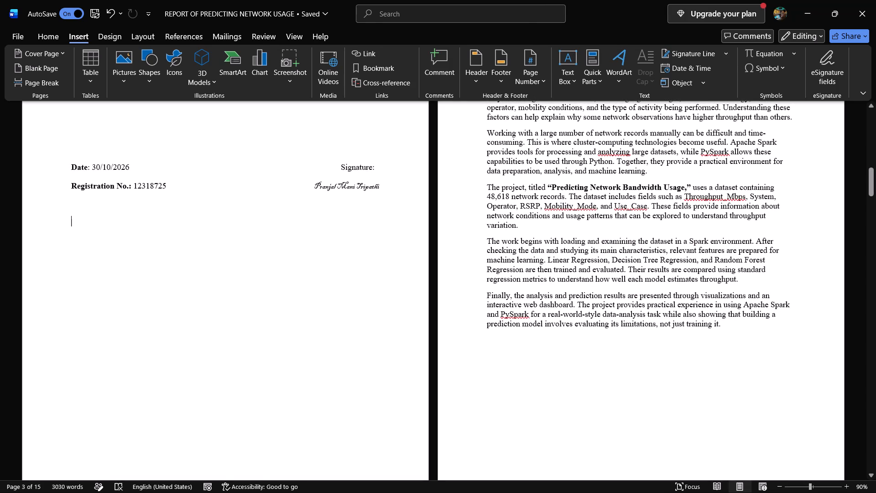
# Check the heading placement on the PROBLEM STATEMENT and OBJECTIVES pages, and place the cursor directly before the INTRODUCTION heading.
pyautogui.scroll(-3, 497, 235)
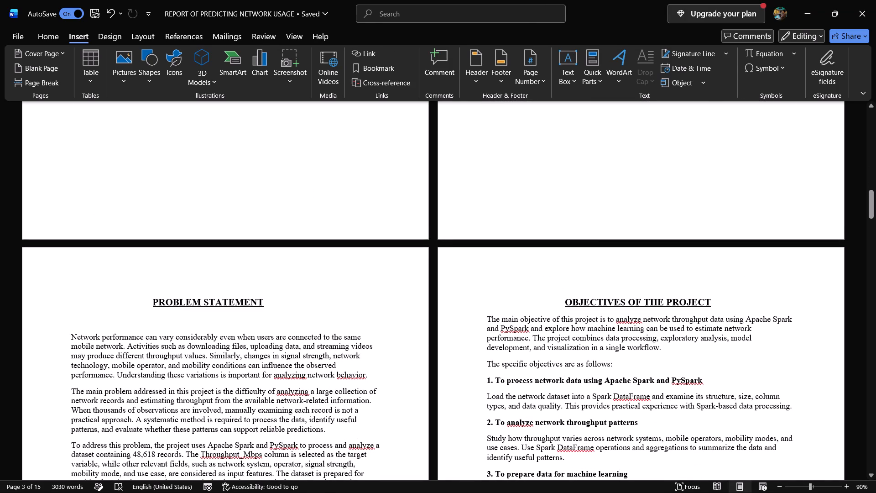
pyautogui.click(231, 309)
pyautogui.scroll(2, 231, 309)
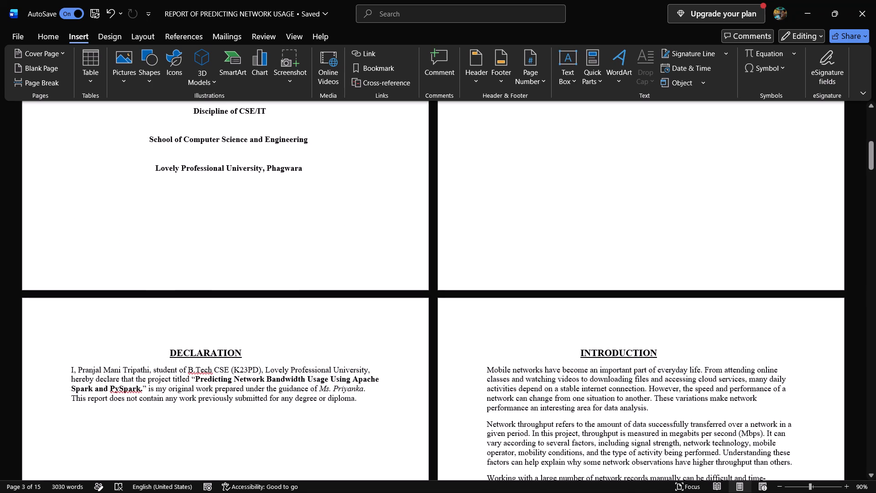
pyautogui.click(580, 357)
# Switch to the INT315 fraud detection report and examine its table of contents, problem statement, objectives and dataset description for structure and section order.
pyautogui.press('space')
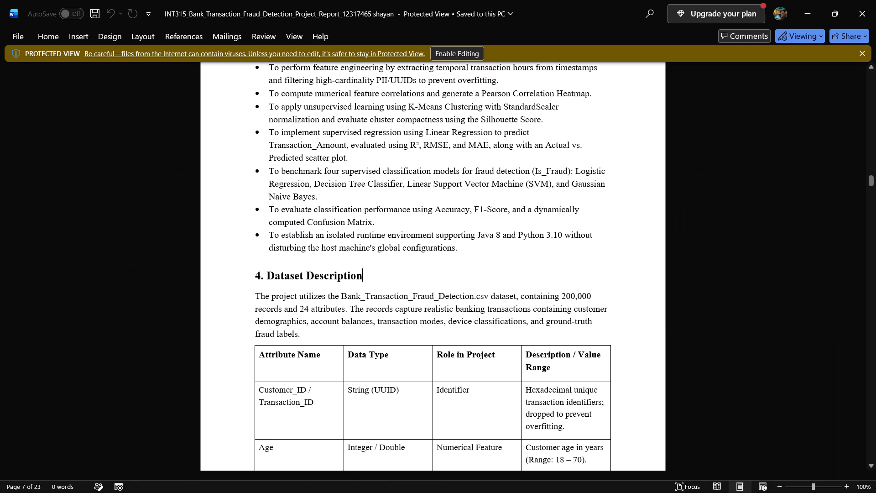
pyautogui.scroll(5, 589, 336)
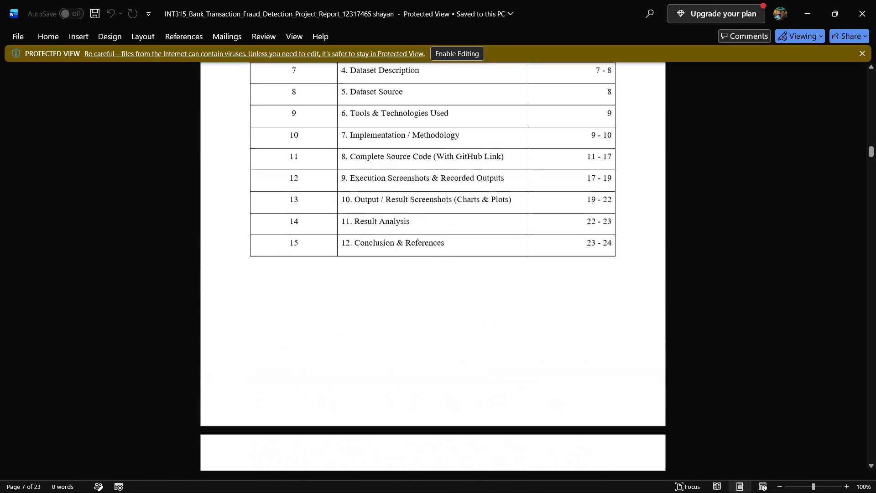
pyautogui.scroll(-4, 589, 336)
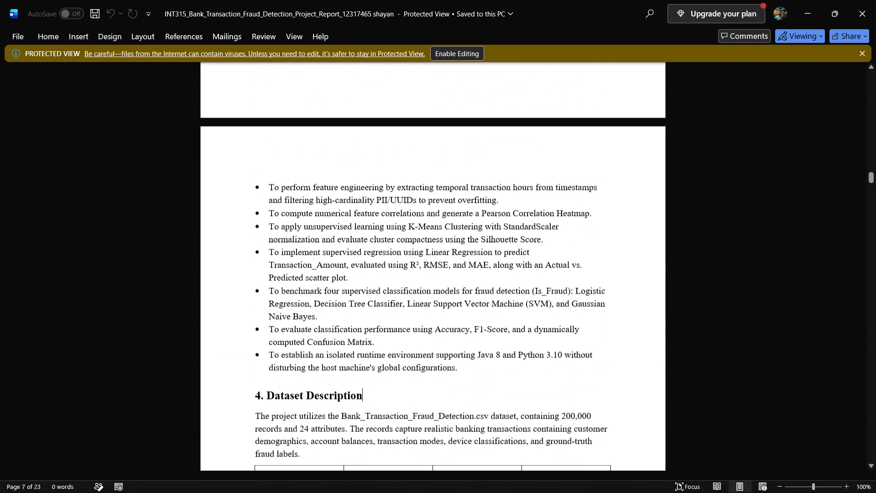
pyautogui.scroll(-2, 589, 336)
pyautogui.scroll(1, 589, 336)
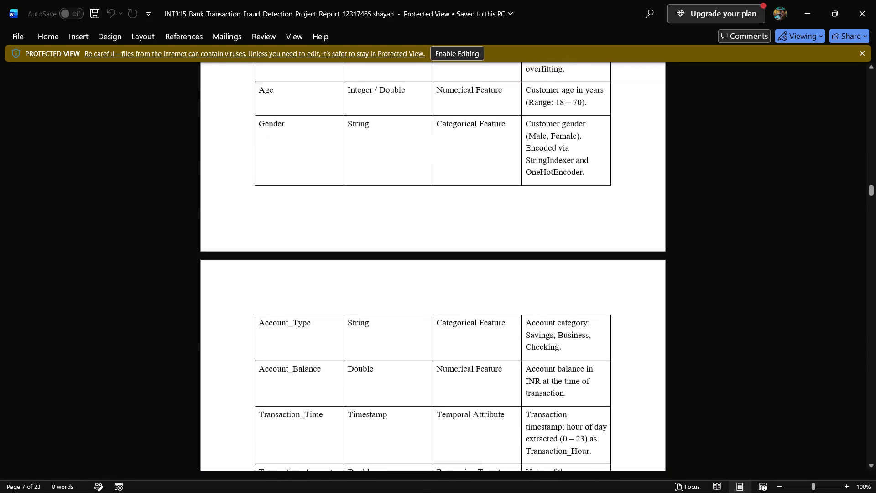
pyautogui.scroll(1, 589, 336)
pyautogui.scroll(-2, 589, 336)
pyautogui.scroll(1, 589, 336)
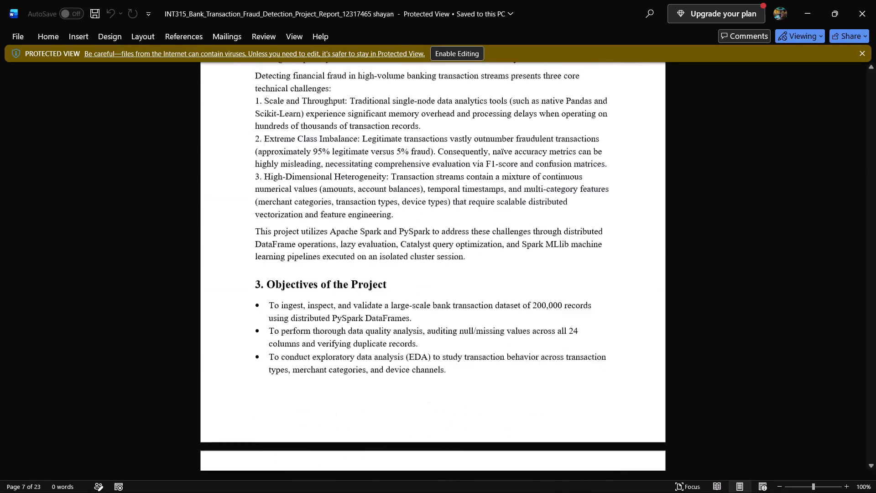
pyautogui.scroll(1, 589, 336)
pyautogui.scroll(-1, 589, 336)
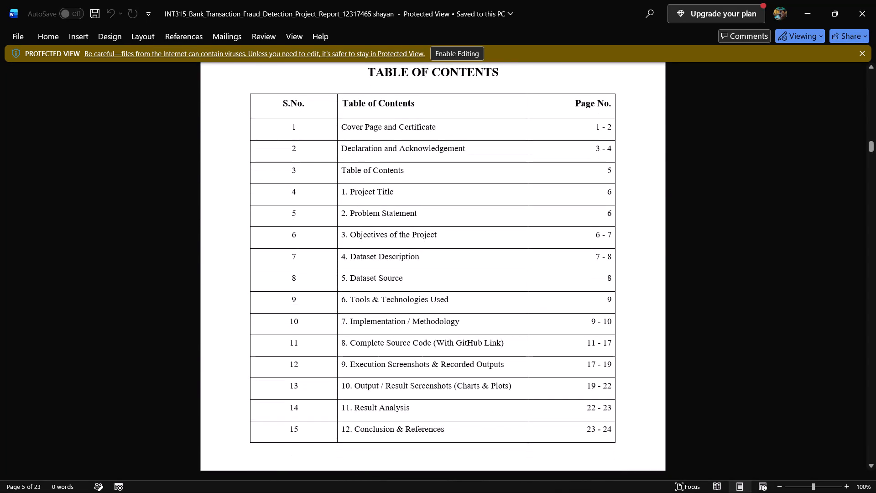
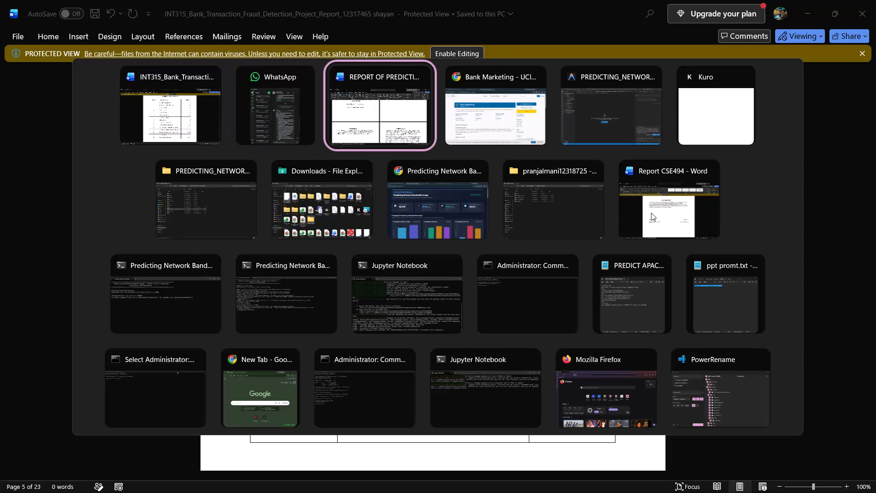
# Delete the INTRODUCTION heading together with all of its body paragraphs from the page following the Declaration.
pyautogui.scroll(1, 360, 279)
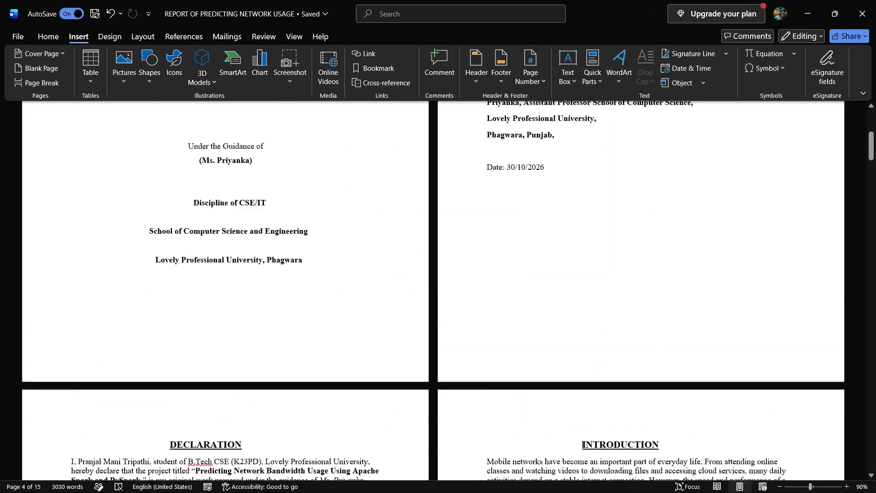
pyautogui.scroll(1, 360, 279)
pyautogui.scroll(-3, 360, 279)
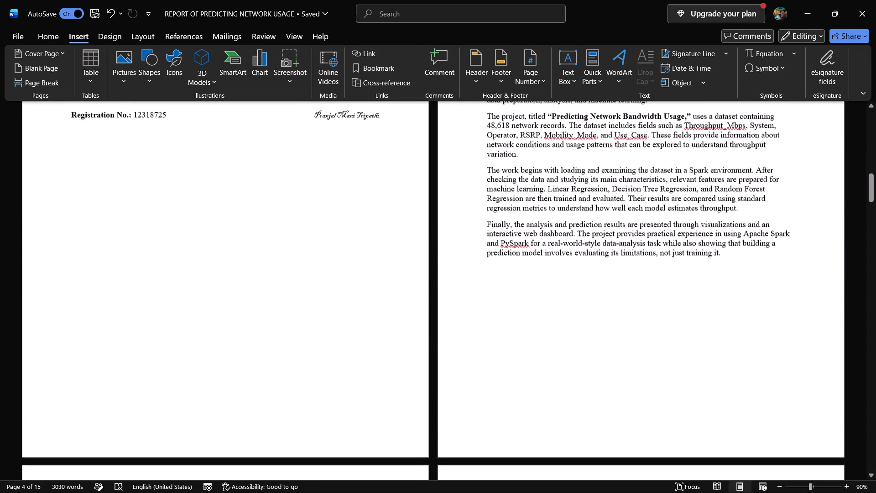
pyautogui.scroll(-1, 360, 279)
pyautogui.scroll(2, 360, 279)
pyautogui.scroll(-1, 360, 279)
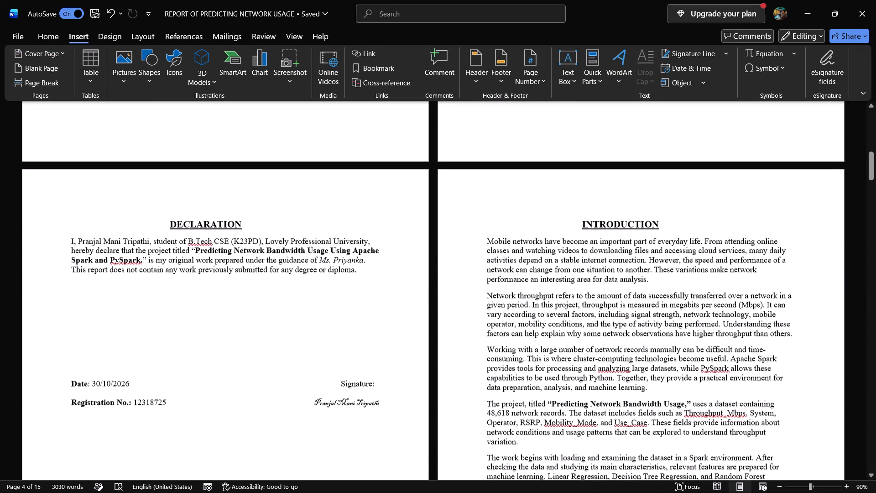
pyautogui.scroll(-1, 360, 279)
pyautogui.scroll(-1, 589, 368)
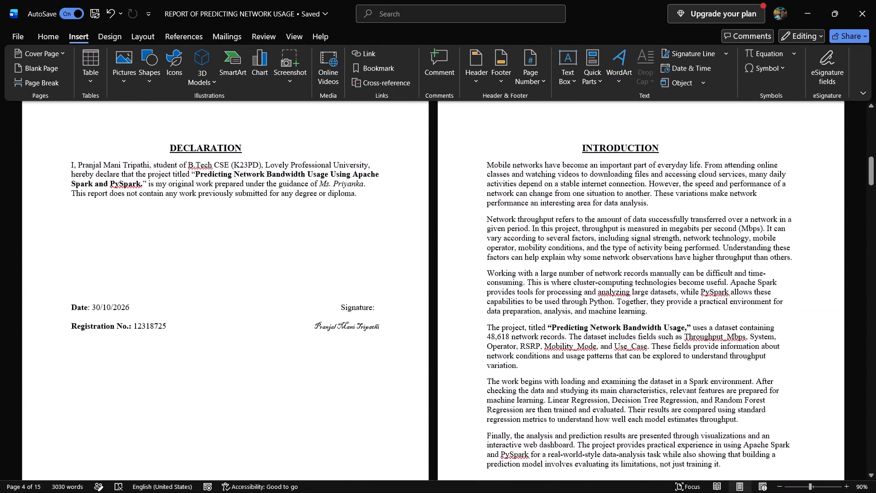
pyautogui.moveTo(732, 477); pyautogui.dragTo(595, 145)
pyautogui.press('BackSpace')
pyautogui.press('BackSpace')
pyautogui.press('BackSpace')
pyautogui.press('BackSpace')
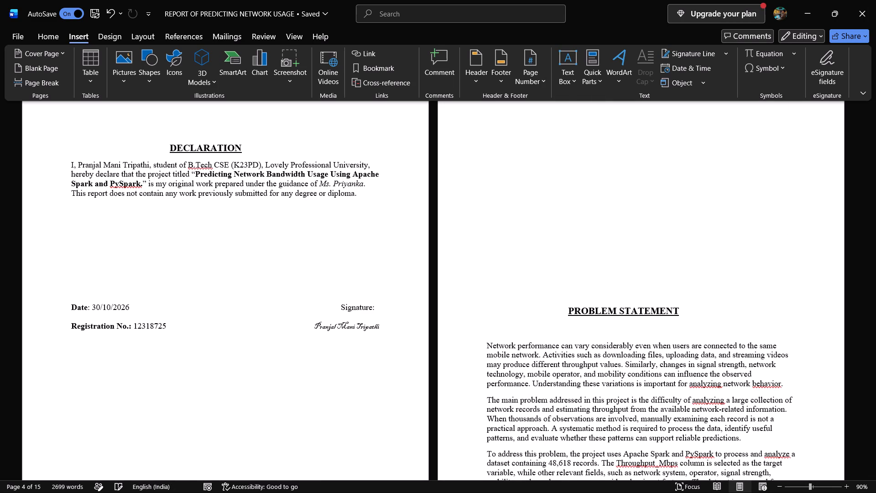
# Delete the blank lines above the PROBLEM STATEMENT heading so it starts at the top of the page after the Declaration.
pyautogui.scroll(1, 591, 210)
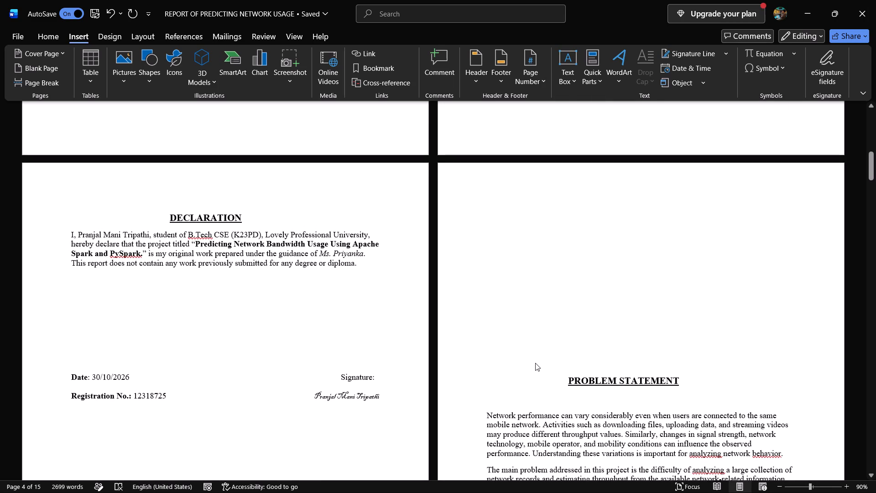
pyautogui.moveTo(534, 368); pyautogui.dragTo(511, 216)
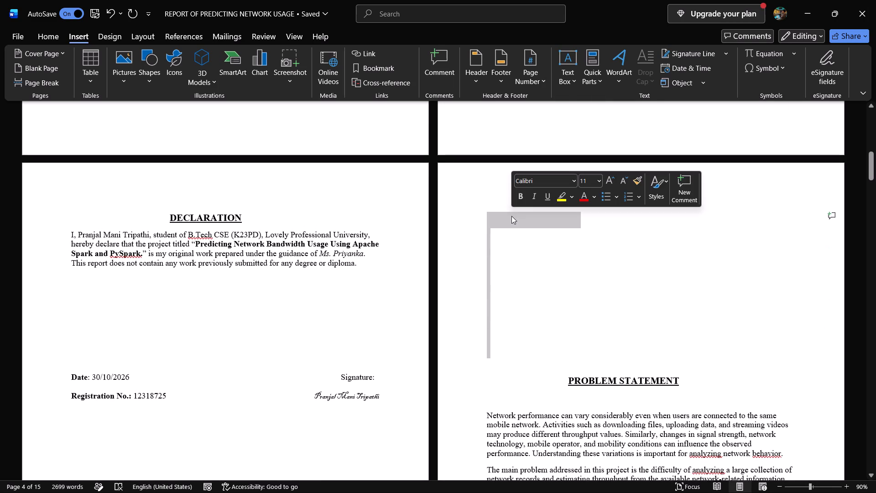
pyautogui.press('BackSpace')
pyautogui.press('BackSpace')
pyautogui.hscroll(1, 511, 216)
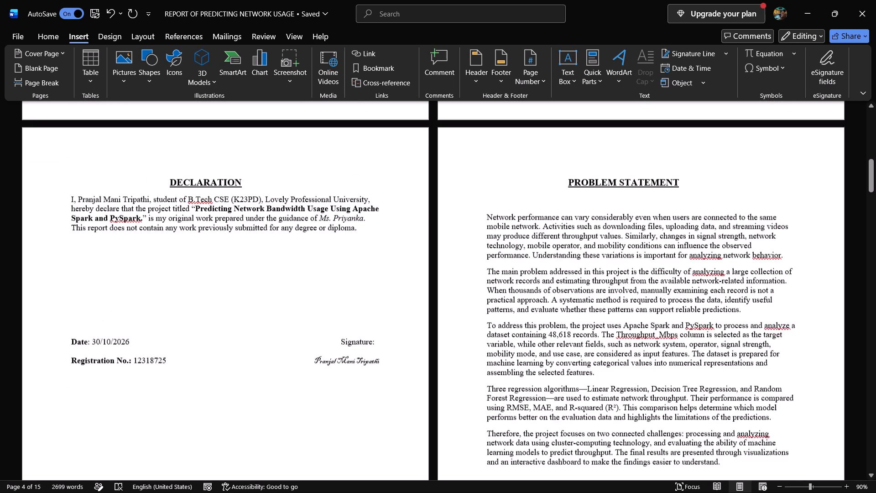
pyautogui.hscroll(1, 511, 216)
# Compare the Problem Statement and Objectives pages with the table of contents and opening sections of the reference Bank Transaction Fraud Detection report.
pyautogui.scroll(-2, 511, 216)
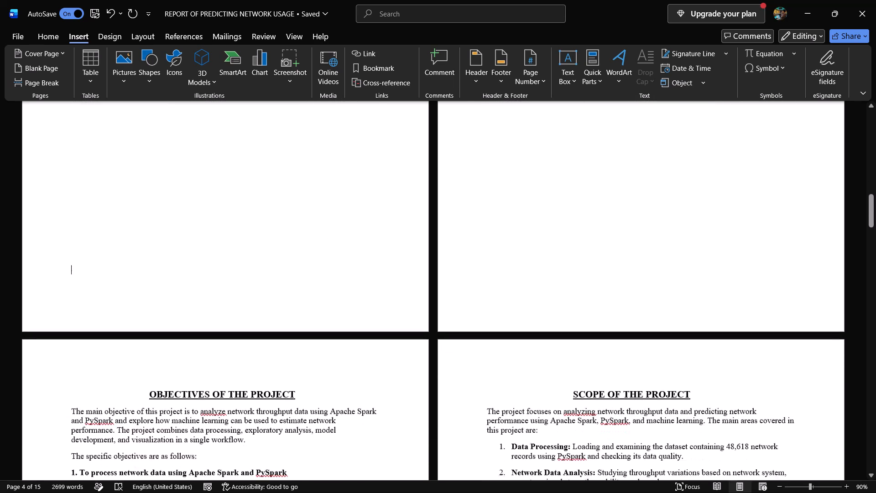
pyautogui.scroll(-2, 511, 216)
pyautogui.scroll(1, 370, 237)
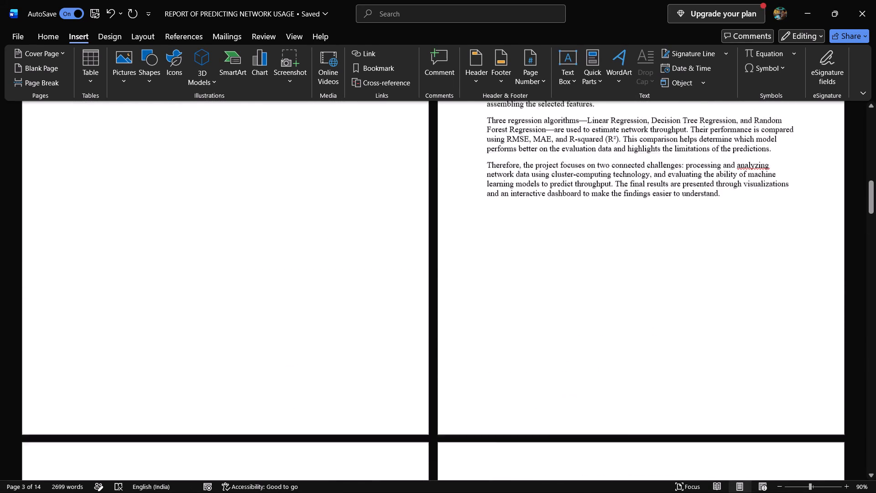
pyautogui.scroll(3, 370, 237)
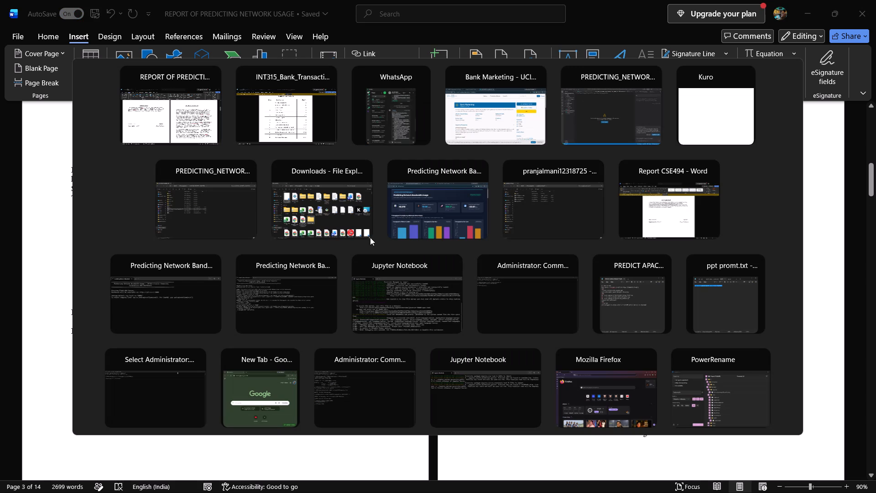
pyautogui.scroll(-2, 364, 216)
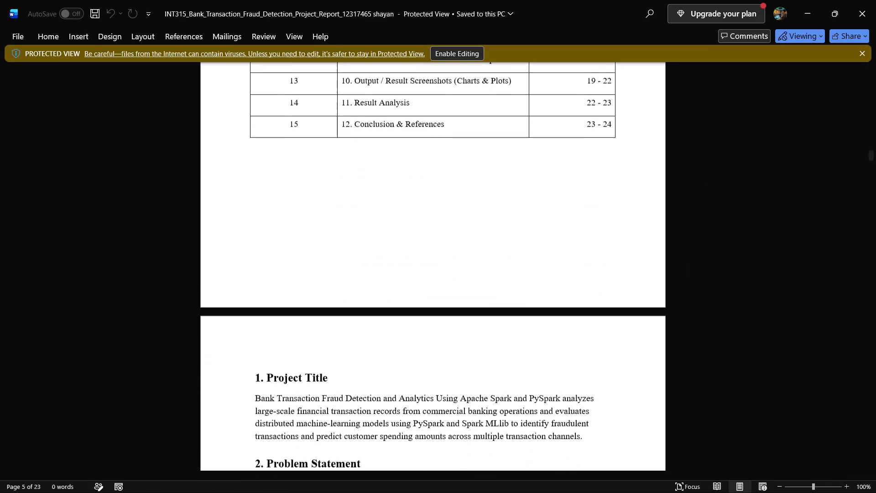
pyautogui.scroll(-3, 364, 216)
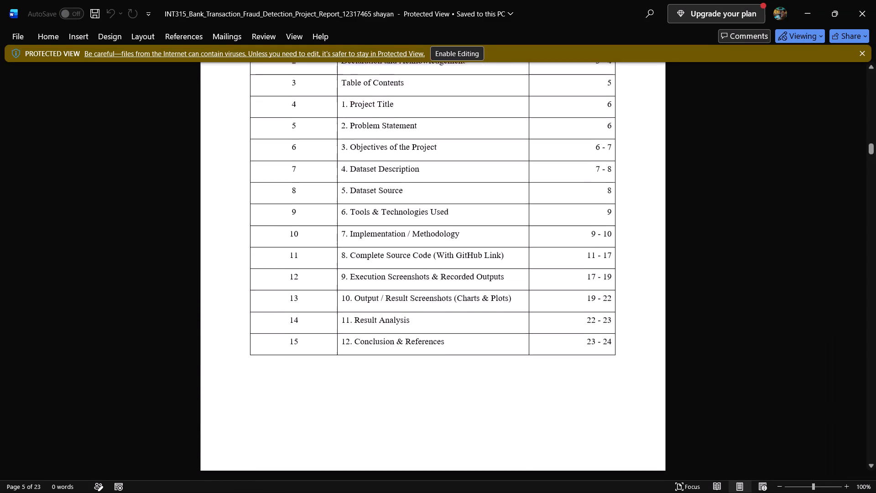
pyautogui.scroll(-1, 364, 216)
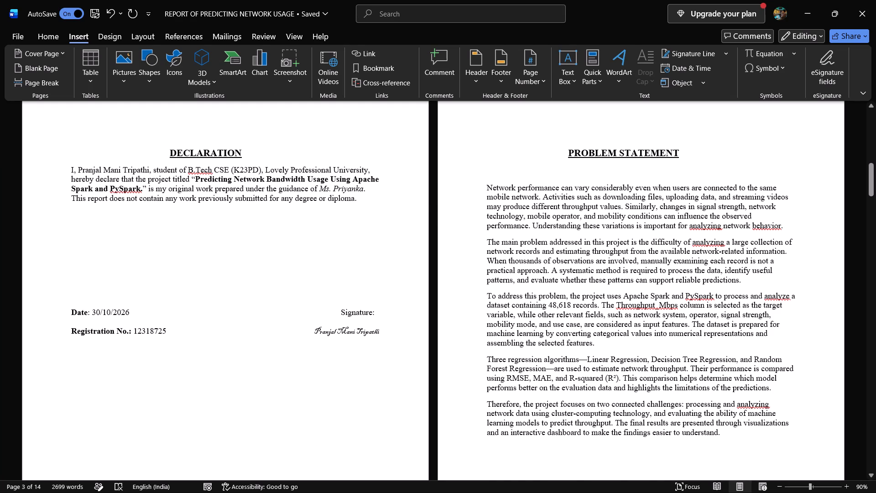
# Review the bandwidth report's opening pages, from the title page through Scope of the Project, for page order and heading placement.
pyautogui.scroll(1, 557, 152)
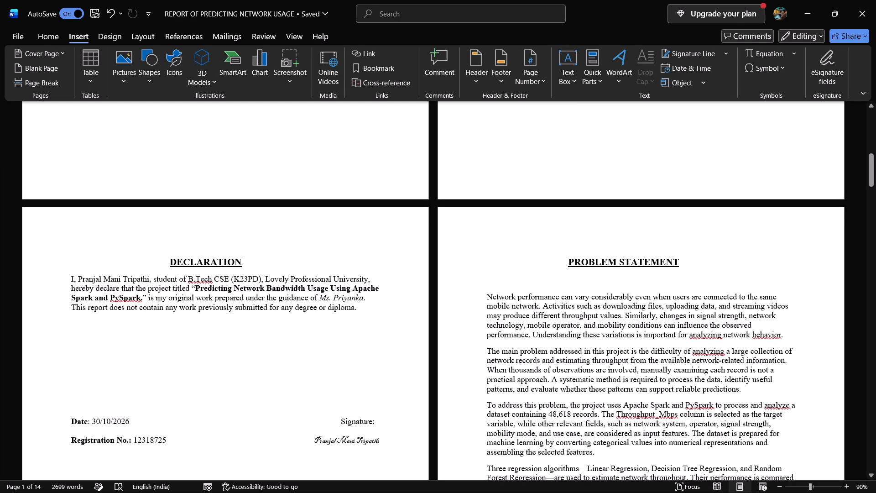
pyautogui.scroll(-3, 563, 245)
pyautogui.scroll(1, 563, 245)
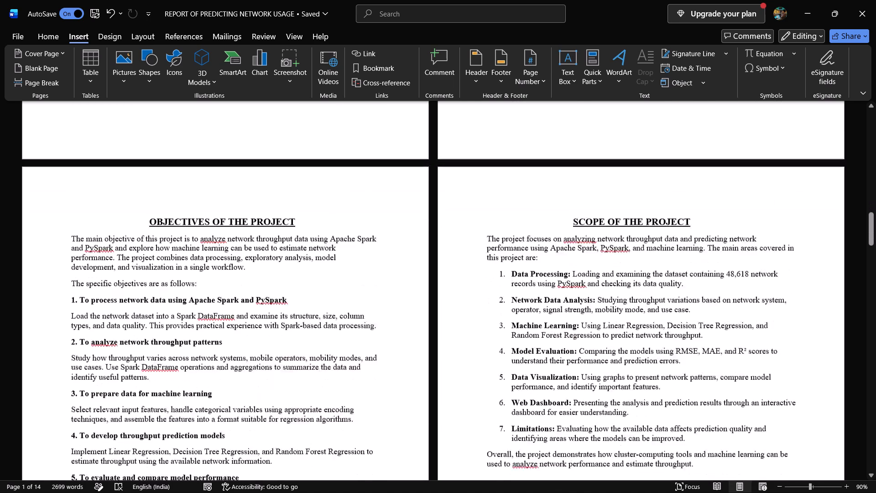
pyautogui.scroll(3, 563, 245)
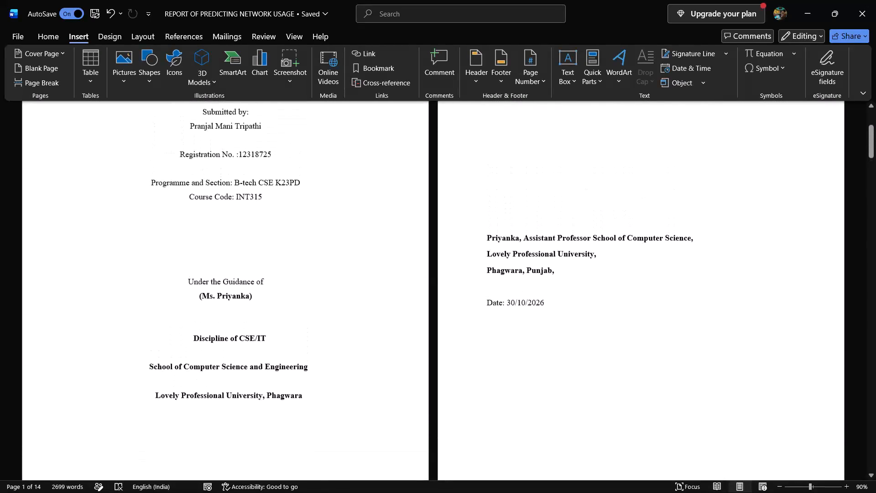
pyautogui.scroll(3, 563, 245)
pyautogui.scroll(-3, 563, 245)
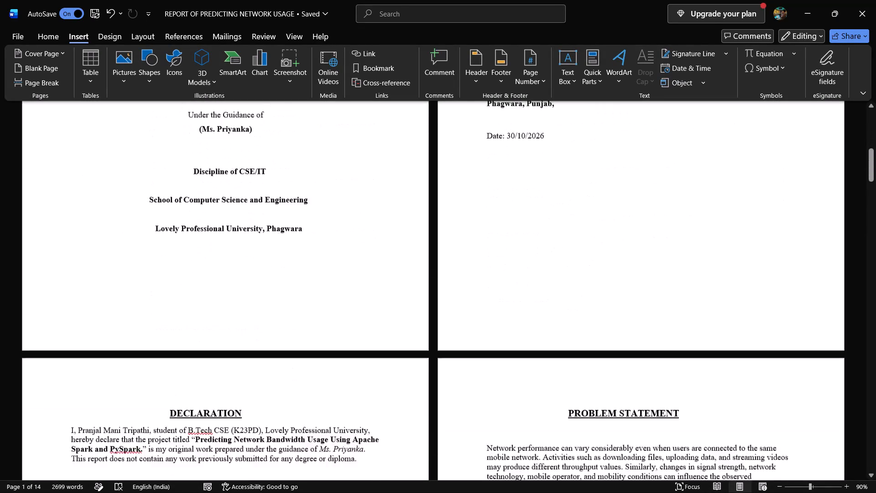
pyautogui.scroll(-2, 563, 245)
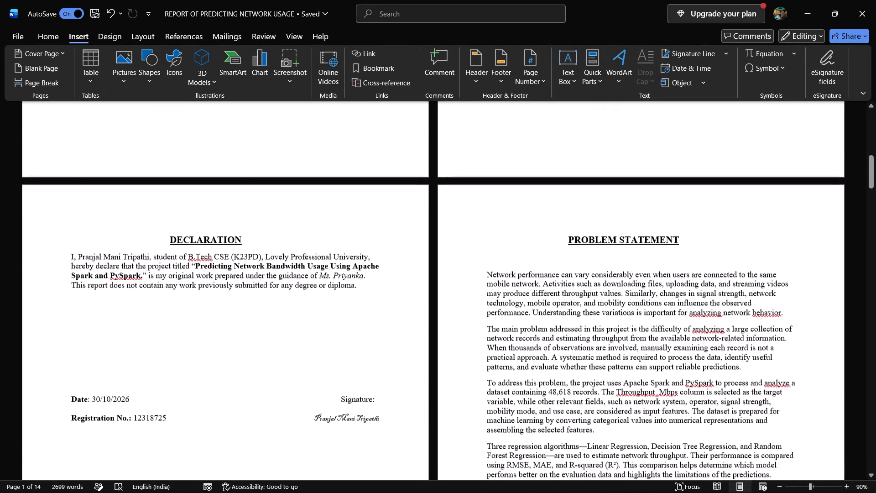
pyautogui.scroll(-2, 563, 245)
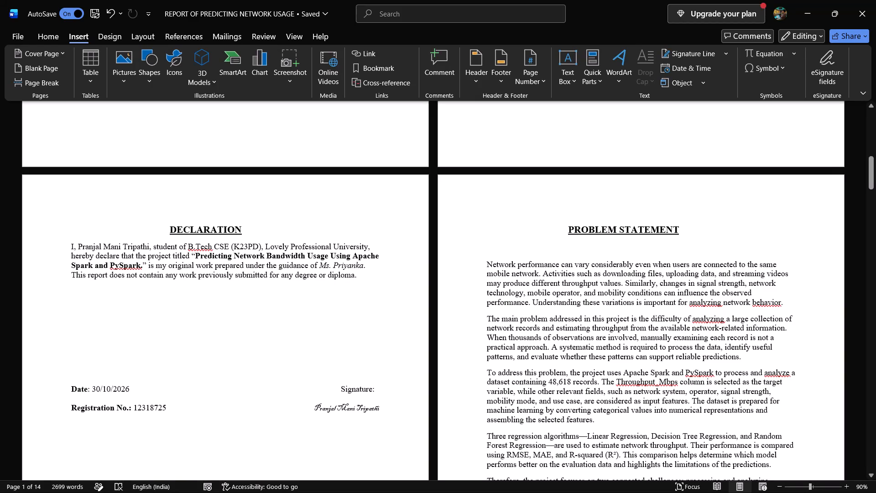
pyautogui.scroll(-3, 563, 245)
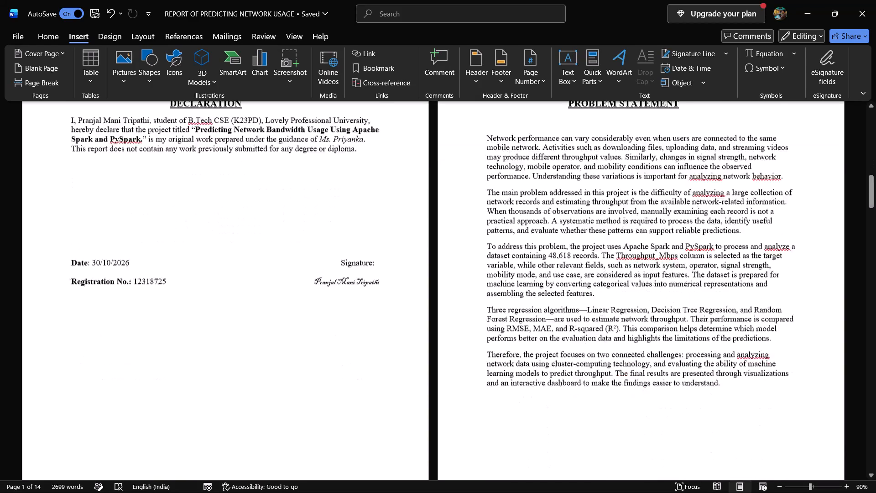
# Delete two extra leading spaces before the OBJECTIVES OF THE PROJECT heading.
pyautogui.scroll(-1, 563, 245)
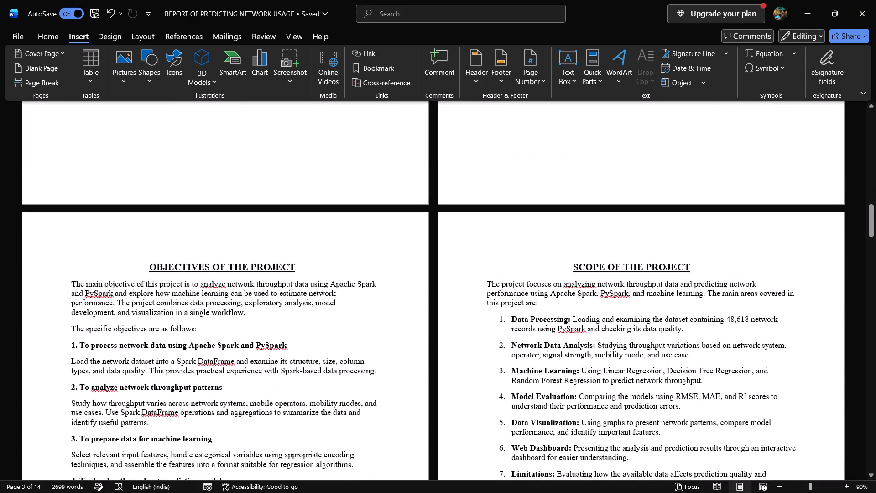
pyautogui.click(148, 269)
pyautogui.press('BackSpace')
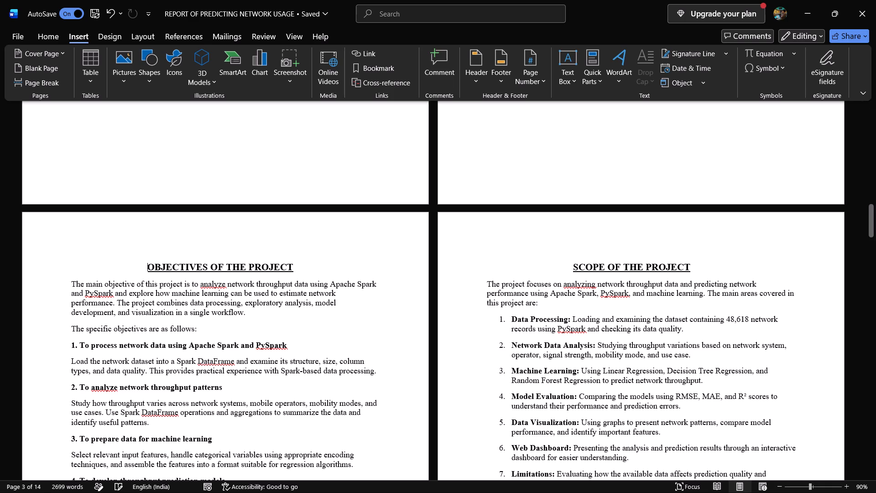
pyautogui.press('BackSpace')
# Examine the pages from the Declaration through Dataset Description and Technologies and Tools Used for spacing and heading consistency.
pyautogui.scroll(1, 148, 269)
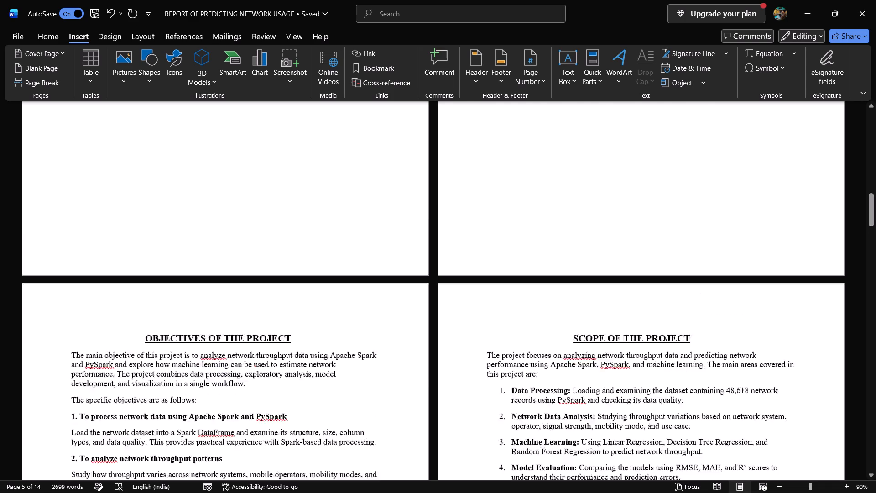
pyautogui.scroll(2, 148, 269)
pyautogui.rightClick(148, 269)
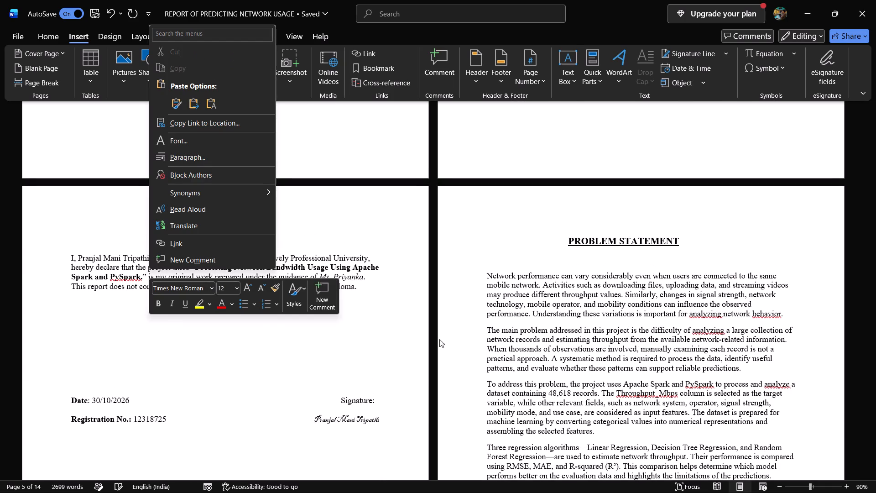
pyautogui.click(481, 334)
pyautogui.scroll(-5, 481, 334)
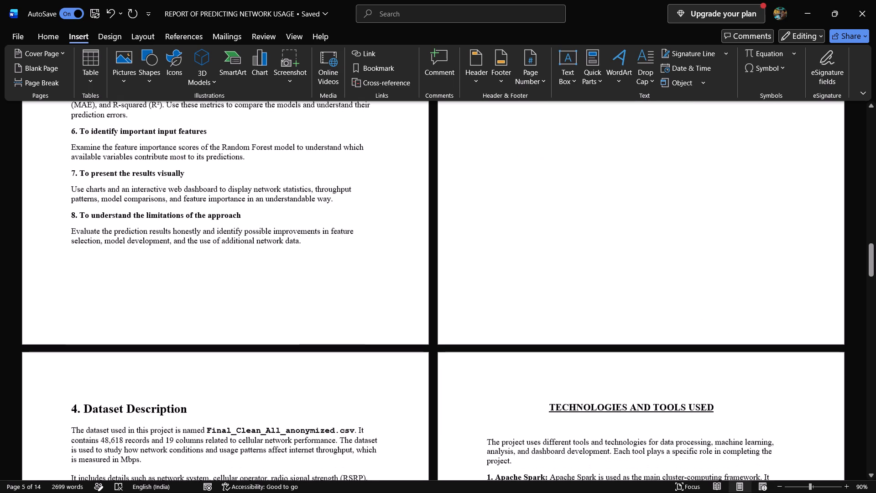
pyautogui.scroll(-1, 481, 334)
pyautogui.scroll(1, 481, 334)
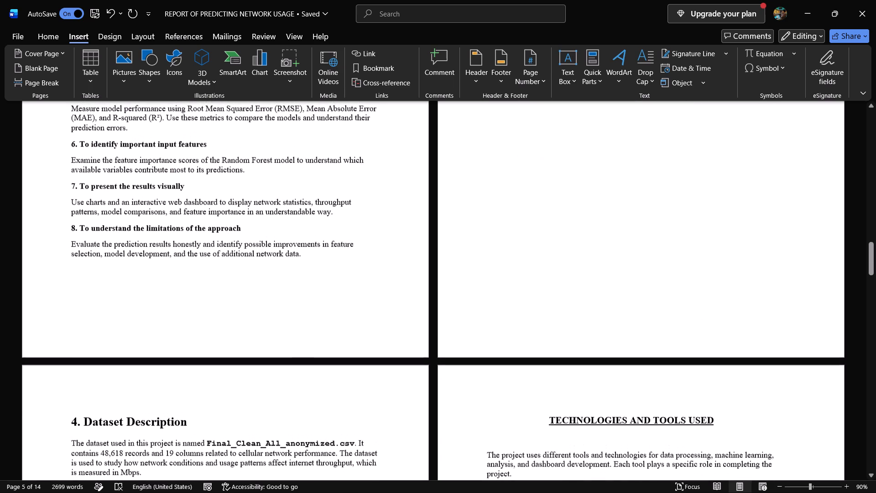
pyautogui.moveTo(104, 420); pyautogui.dragTo(156, 425)
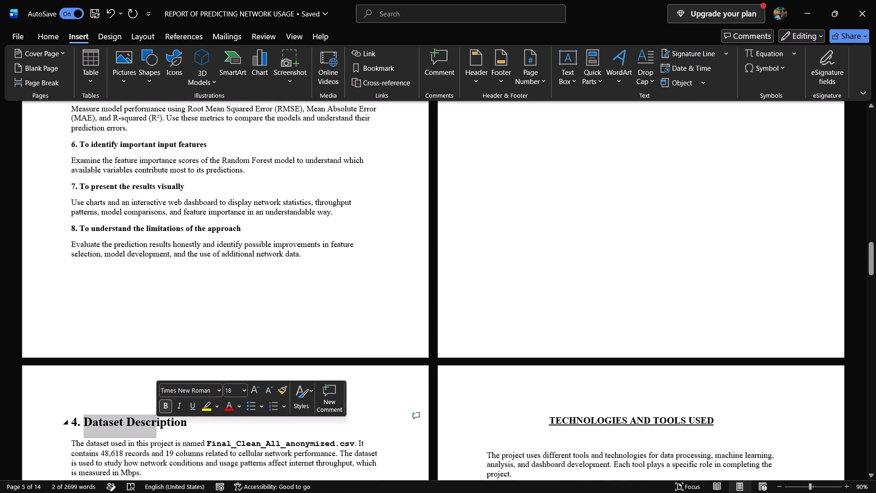
pyautogui.click(340, 302)
pyautogui.scroll(1, 262, 364)
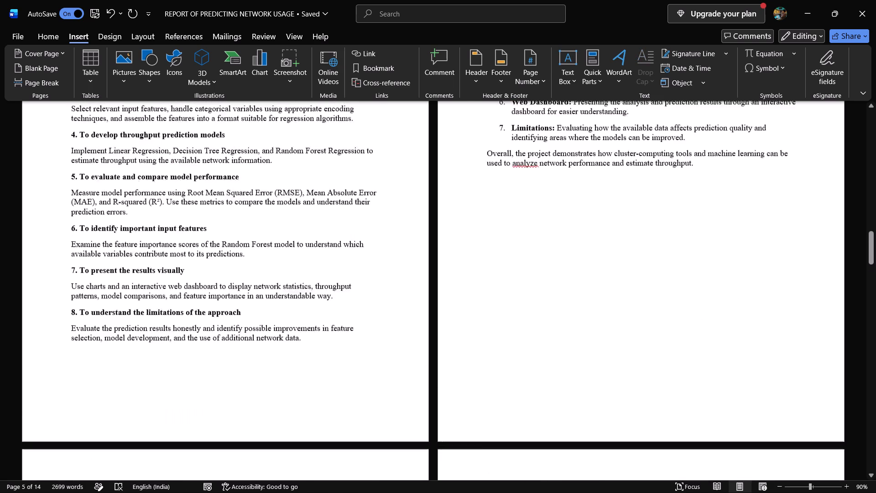
pyautogui.scroll(2, 262, 364)
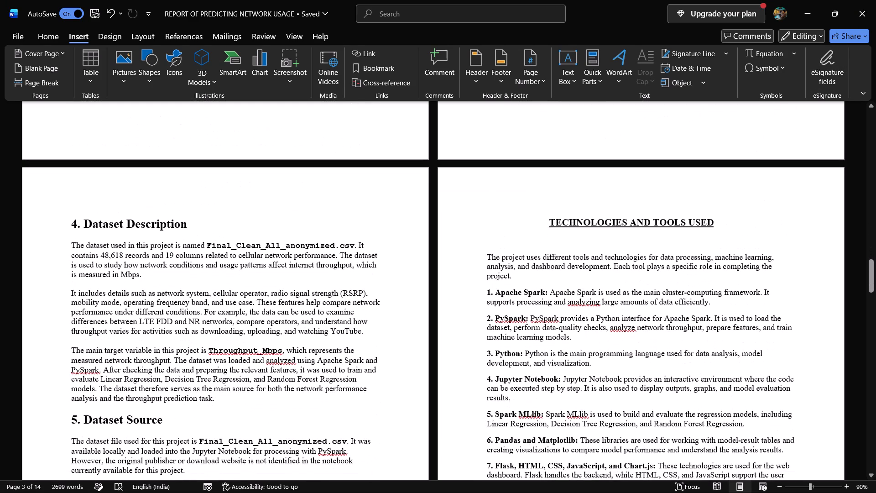
pyautogui.scroll(-1, 620, 270)
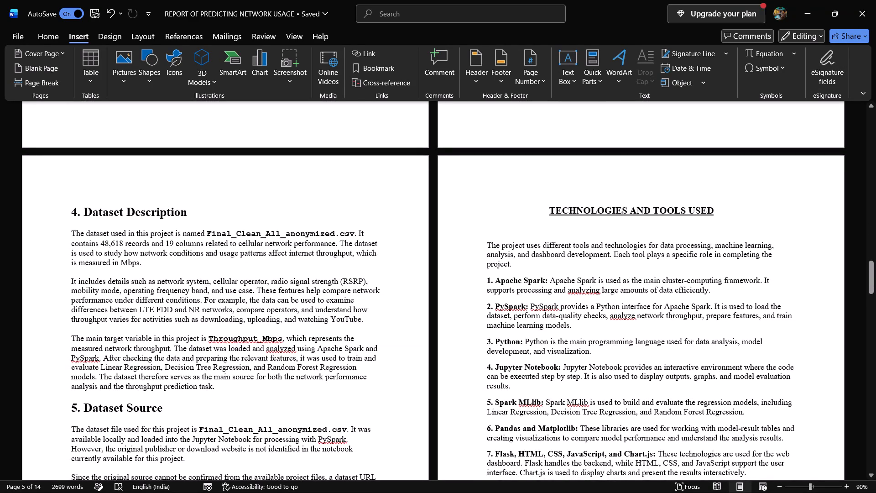
pyautogui.scroll(-1, 413, 221)
pyautogui.scroll(3, 413, 221)
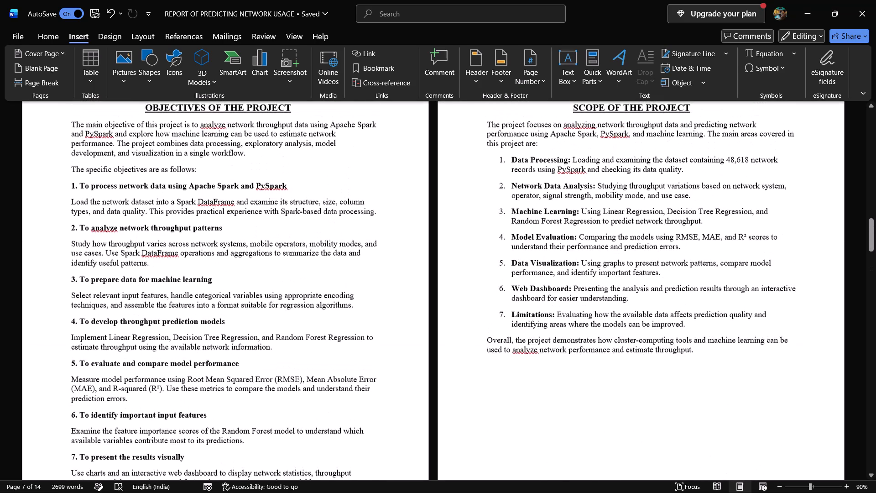
pyautogui.scroll(2, 413, 221)
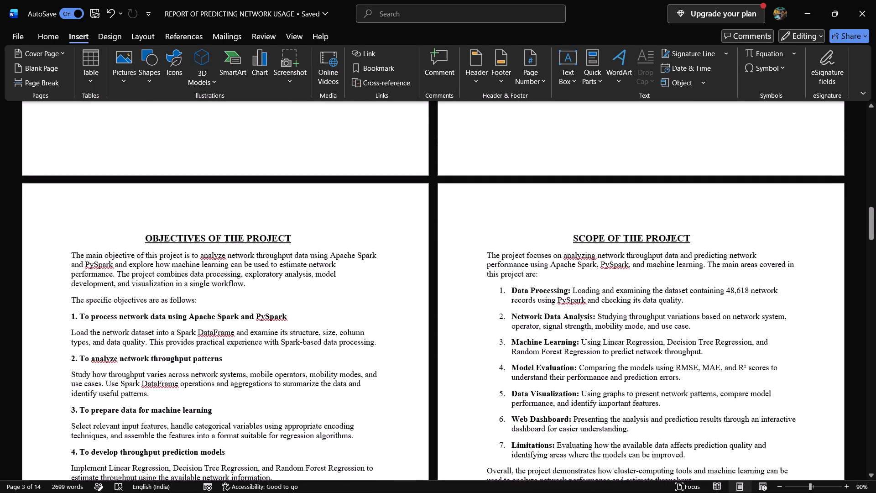
pyautogui.scroll(1, 413, 221)
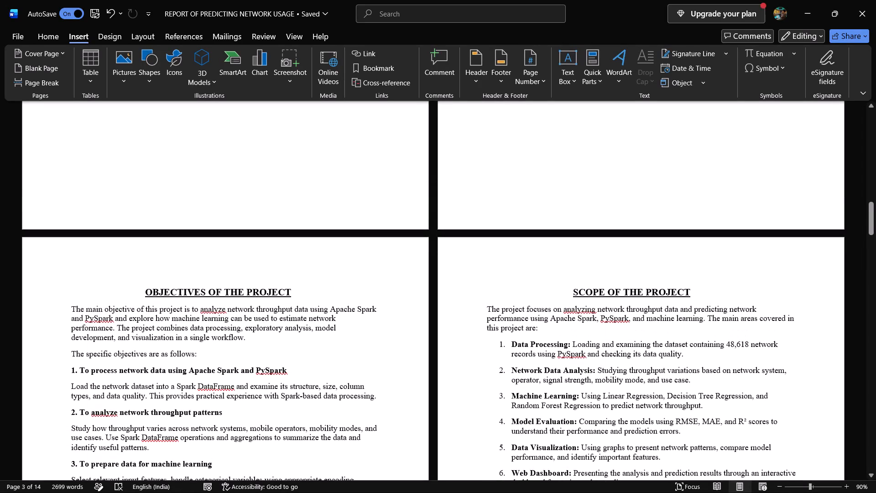
pyautogui.scroll(3, 413, 221)
pyautogui.scroll(-6, 413, 221)
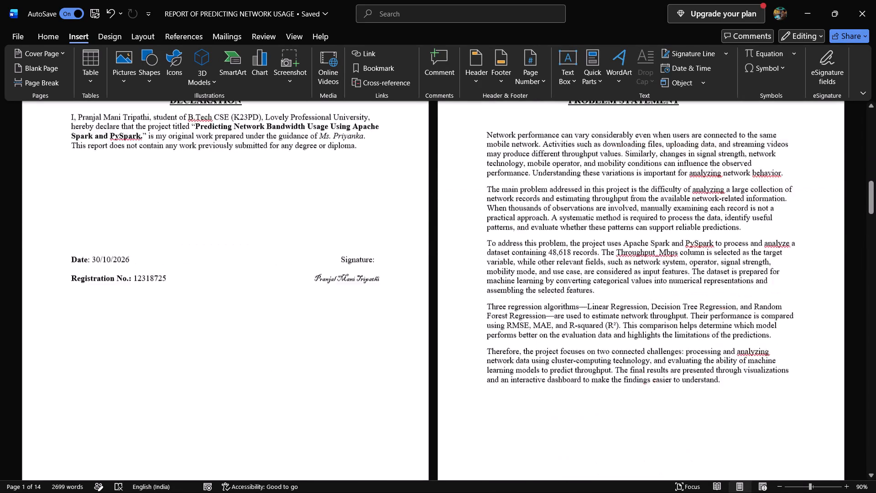
pyautogui.scroll(-3, 413, 221)
pyautogui.scroll(2, 413, 221)
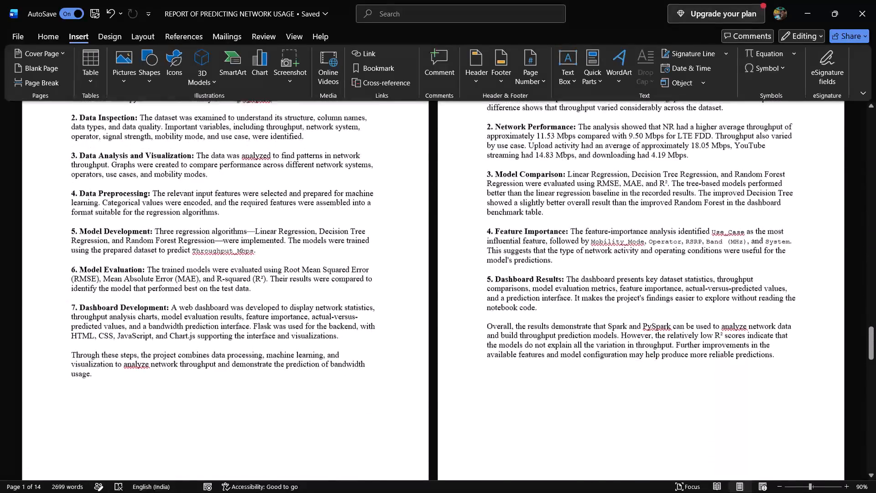
pyautogui.scroll(1, 413, 221)
pyautogui.scroll(-5, 413, 221)
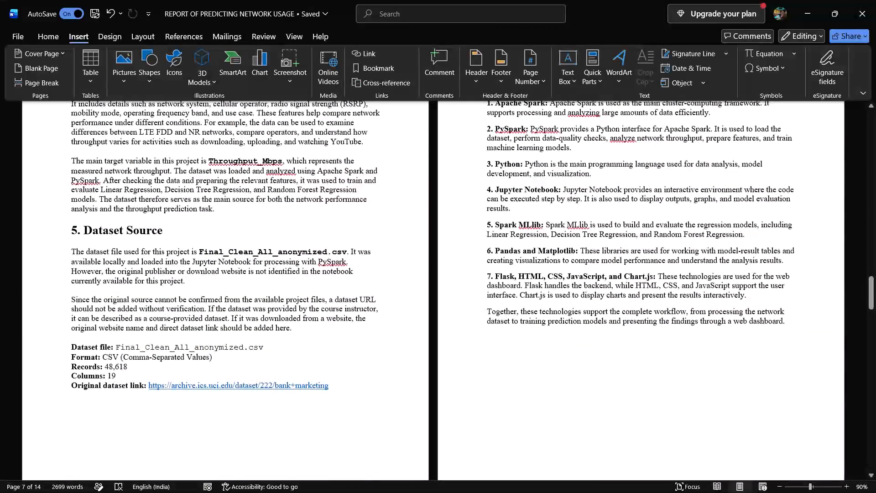
pyautogui.scroll(-1, 413, 221)
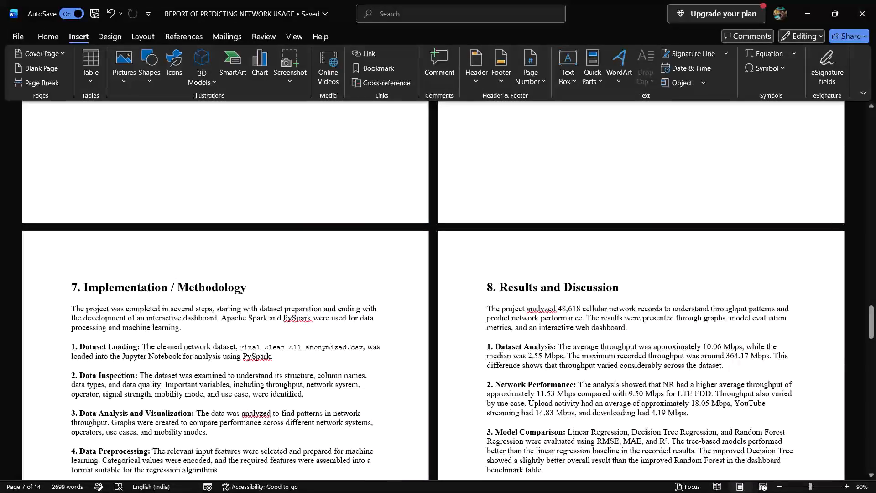
pyautogui.scroll(-3, 413, 221)
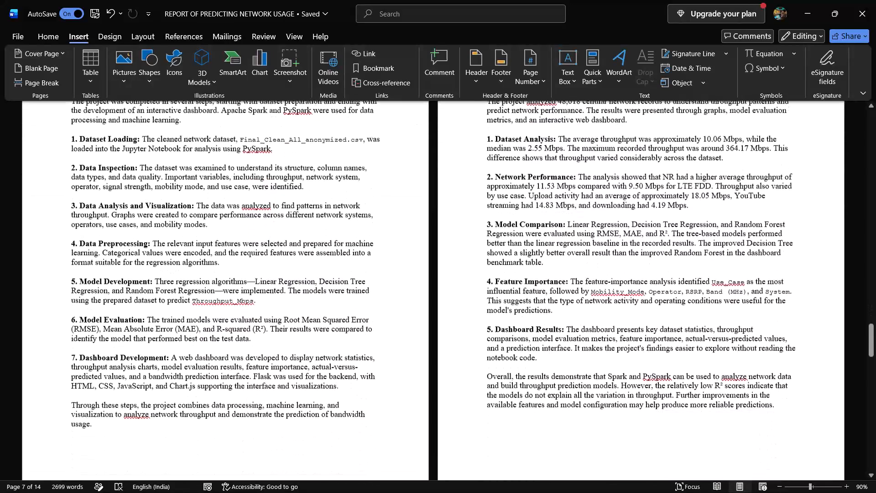
pyautogui.scroll(-6, 413, 221)
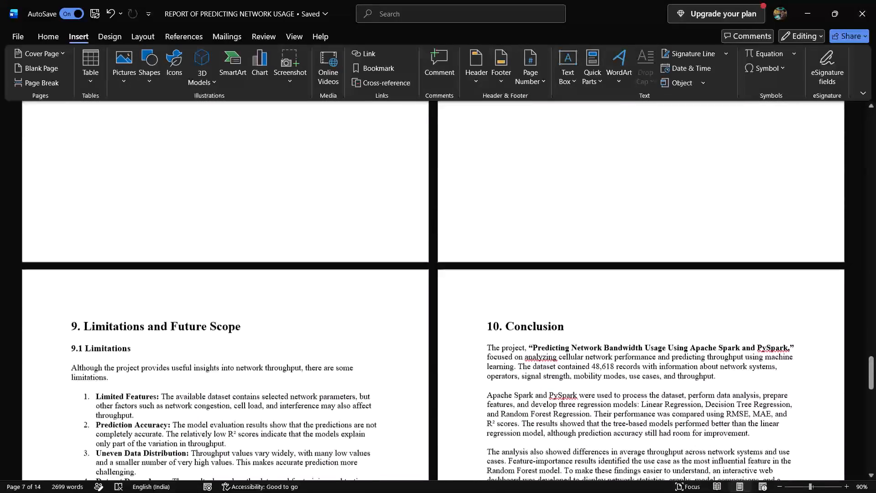
pyautogui.scroll(-5, 413, 221)
pyautogui.scroll(1, 413, 221)
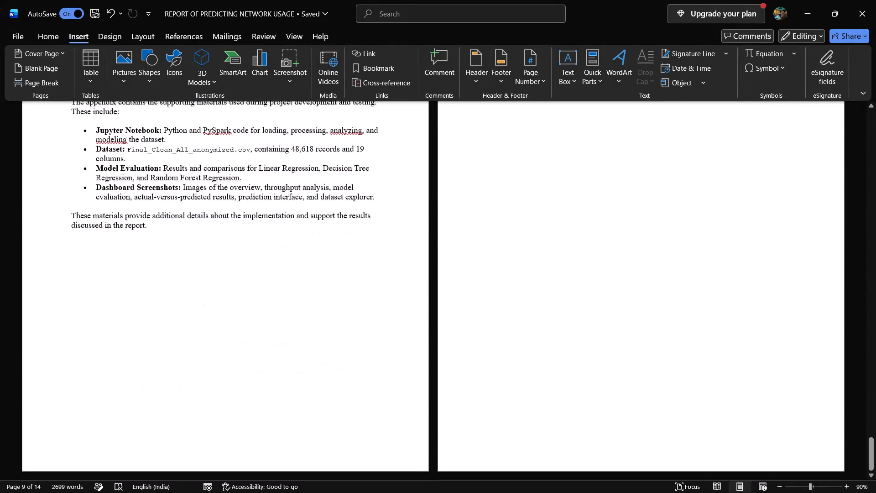
pyautogui.scroll(8, 413, 221)
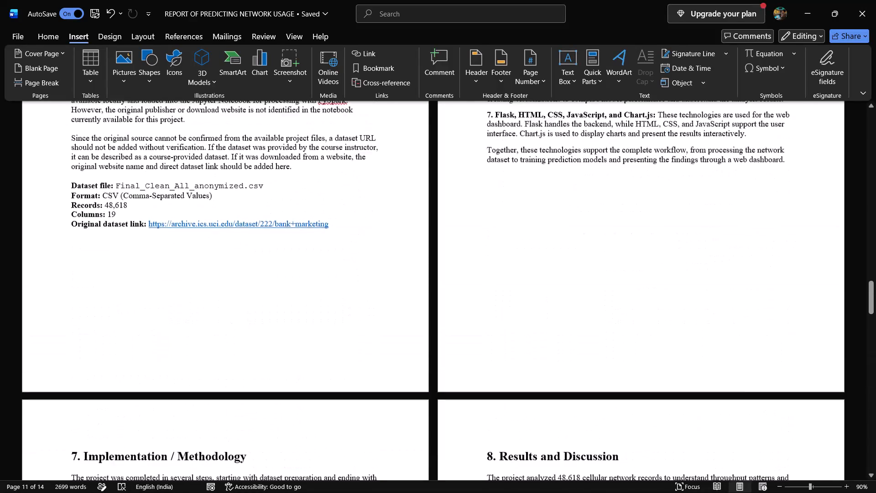
pyautogui.scroll(6, 413, 221)
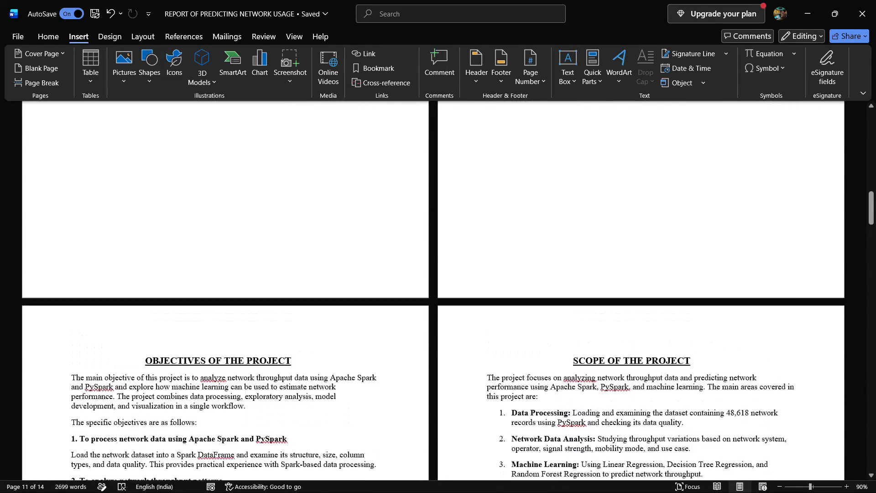
pyautogui.scroll(1, 413, 221)
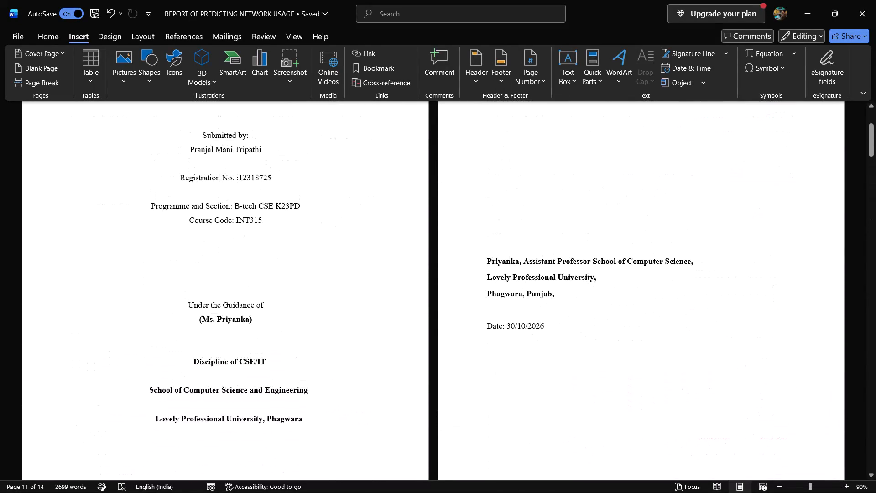
pyautogui.scroll(2, 413, 221)
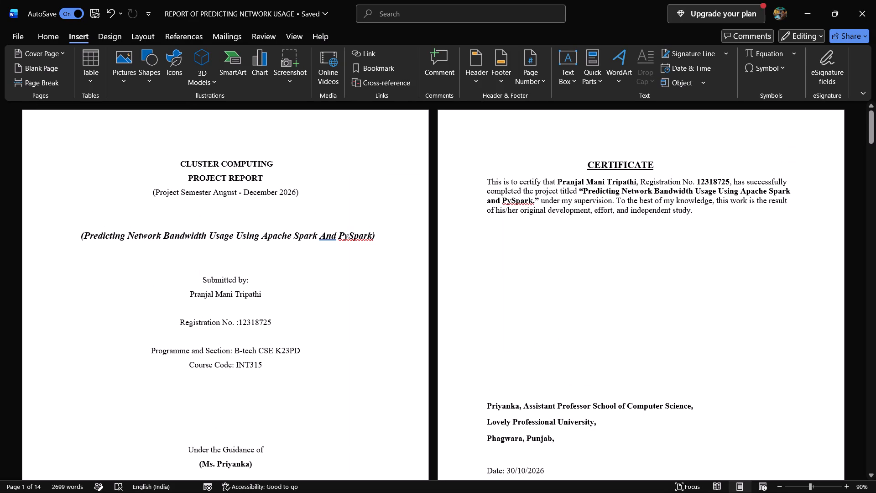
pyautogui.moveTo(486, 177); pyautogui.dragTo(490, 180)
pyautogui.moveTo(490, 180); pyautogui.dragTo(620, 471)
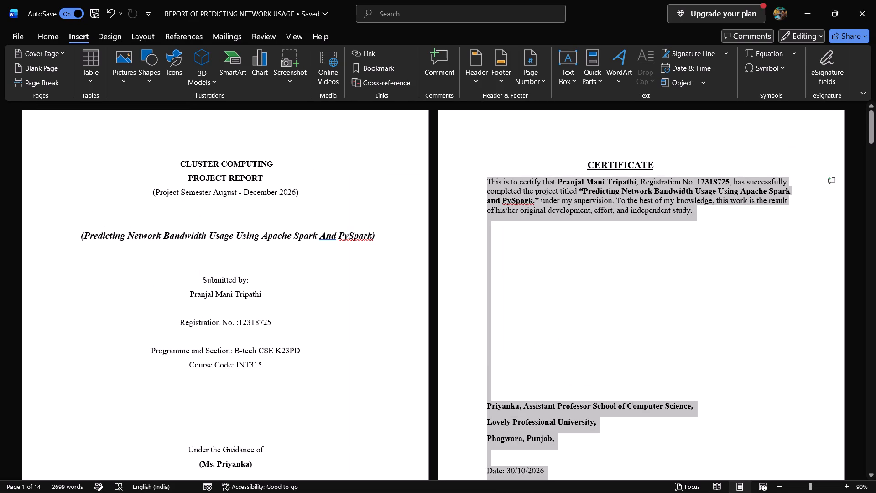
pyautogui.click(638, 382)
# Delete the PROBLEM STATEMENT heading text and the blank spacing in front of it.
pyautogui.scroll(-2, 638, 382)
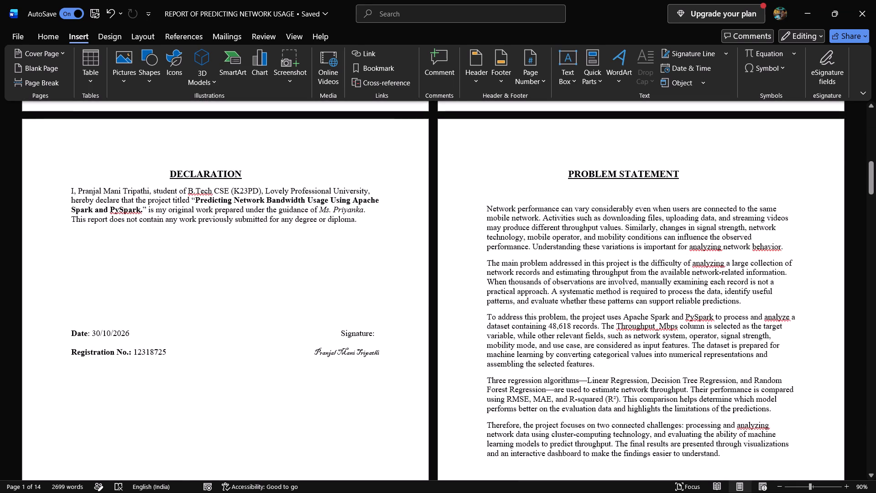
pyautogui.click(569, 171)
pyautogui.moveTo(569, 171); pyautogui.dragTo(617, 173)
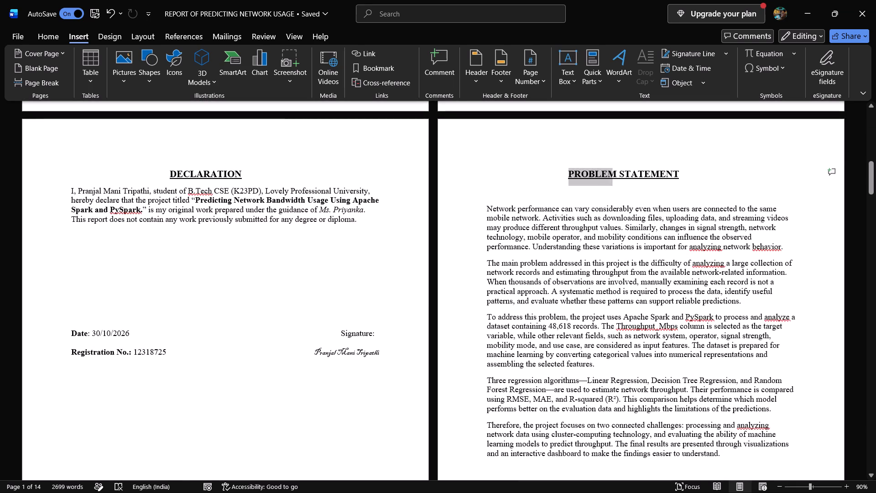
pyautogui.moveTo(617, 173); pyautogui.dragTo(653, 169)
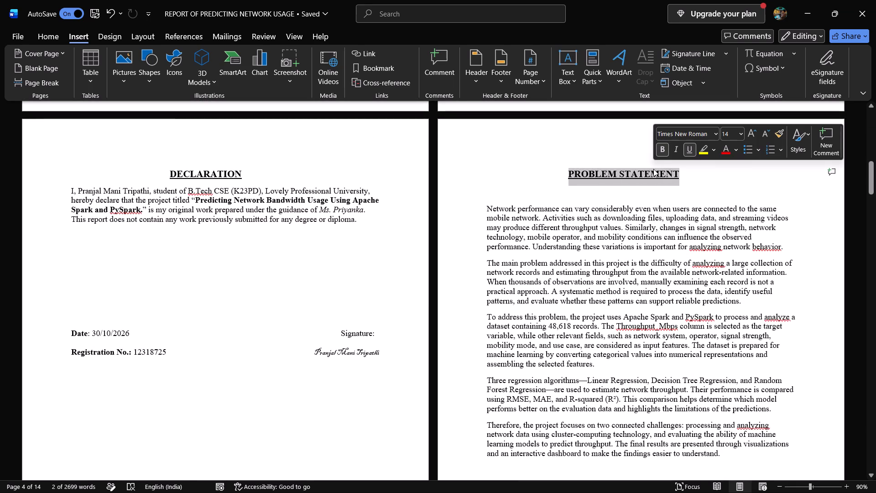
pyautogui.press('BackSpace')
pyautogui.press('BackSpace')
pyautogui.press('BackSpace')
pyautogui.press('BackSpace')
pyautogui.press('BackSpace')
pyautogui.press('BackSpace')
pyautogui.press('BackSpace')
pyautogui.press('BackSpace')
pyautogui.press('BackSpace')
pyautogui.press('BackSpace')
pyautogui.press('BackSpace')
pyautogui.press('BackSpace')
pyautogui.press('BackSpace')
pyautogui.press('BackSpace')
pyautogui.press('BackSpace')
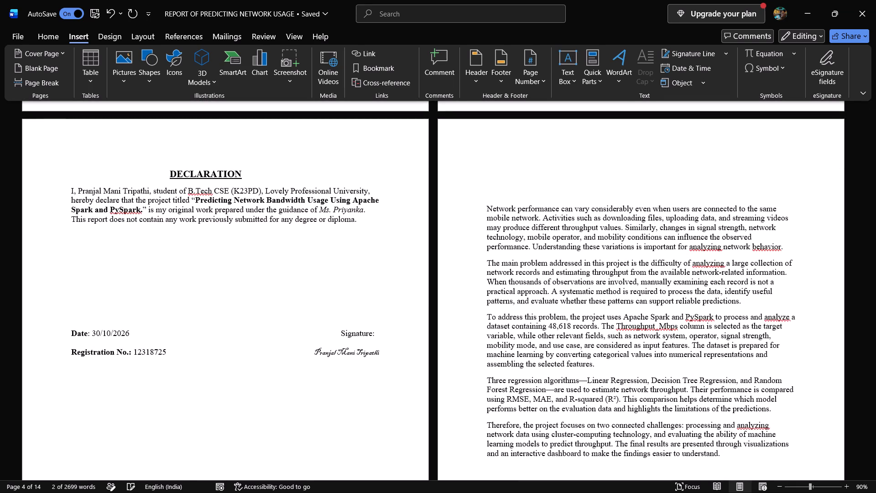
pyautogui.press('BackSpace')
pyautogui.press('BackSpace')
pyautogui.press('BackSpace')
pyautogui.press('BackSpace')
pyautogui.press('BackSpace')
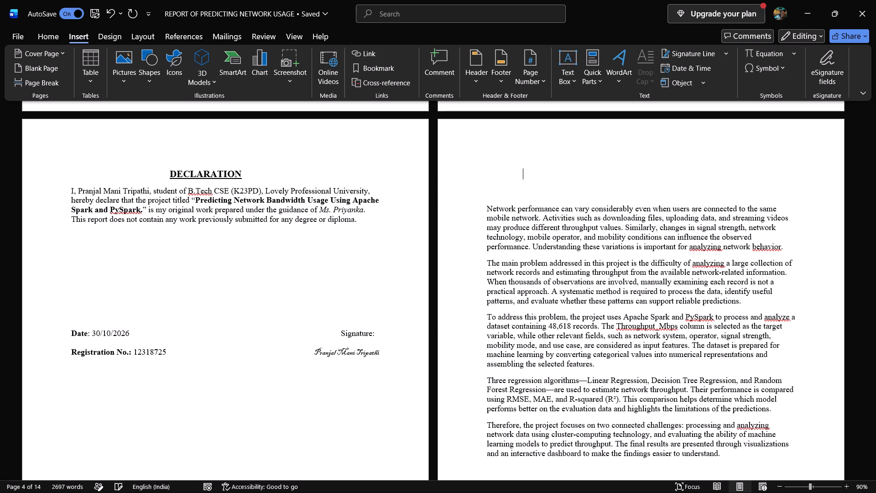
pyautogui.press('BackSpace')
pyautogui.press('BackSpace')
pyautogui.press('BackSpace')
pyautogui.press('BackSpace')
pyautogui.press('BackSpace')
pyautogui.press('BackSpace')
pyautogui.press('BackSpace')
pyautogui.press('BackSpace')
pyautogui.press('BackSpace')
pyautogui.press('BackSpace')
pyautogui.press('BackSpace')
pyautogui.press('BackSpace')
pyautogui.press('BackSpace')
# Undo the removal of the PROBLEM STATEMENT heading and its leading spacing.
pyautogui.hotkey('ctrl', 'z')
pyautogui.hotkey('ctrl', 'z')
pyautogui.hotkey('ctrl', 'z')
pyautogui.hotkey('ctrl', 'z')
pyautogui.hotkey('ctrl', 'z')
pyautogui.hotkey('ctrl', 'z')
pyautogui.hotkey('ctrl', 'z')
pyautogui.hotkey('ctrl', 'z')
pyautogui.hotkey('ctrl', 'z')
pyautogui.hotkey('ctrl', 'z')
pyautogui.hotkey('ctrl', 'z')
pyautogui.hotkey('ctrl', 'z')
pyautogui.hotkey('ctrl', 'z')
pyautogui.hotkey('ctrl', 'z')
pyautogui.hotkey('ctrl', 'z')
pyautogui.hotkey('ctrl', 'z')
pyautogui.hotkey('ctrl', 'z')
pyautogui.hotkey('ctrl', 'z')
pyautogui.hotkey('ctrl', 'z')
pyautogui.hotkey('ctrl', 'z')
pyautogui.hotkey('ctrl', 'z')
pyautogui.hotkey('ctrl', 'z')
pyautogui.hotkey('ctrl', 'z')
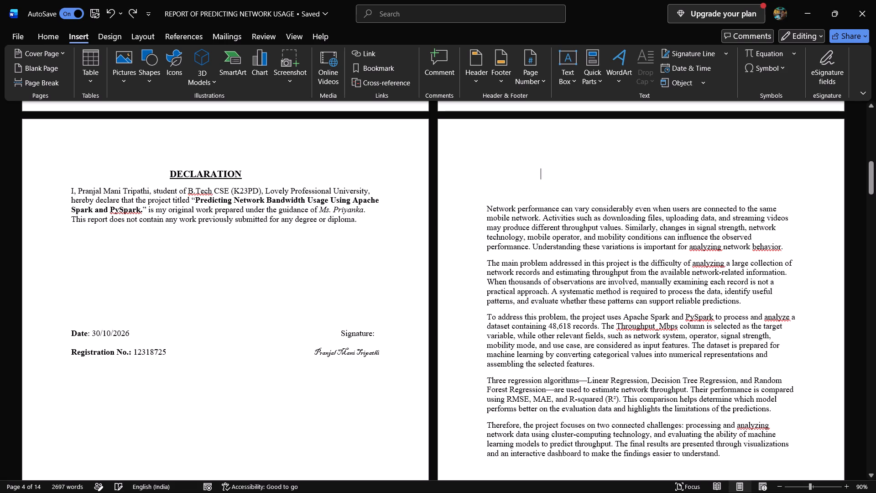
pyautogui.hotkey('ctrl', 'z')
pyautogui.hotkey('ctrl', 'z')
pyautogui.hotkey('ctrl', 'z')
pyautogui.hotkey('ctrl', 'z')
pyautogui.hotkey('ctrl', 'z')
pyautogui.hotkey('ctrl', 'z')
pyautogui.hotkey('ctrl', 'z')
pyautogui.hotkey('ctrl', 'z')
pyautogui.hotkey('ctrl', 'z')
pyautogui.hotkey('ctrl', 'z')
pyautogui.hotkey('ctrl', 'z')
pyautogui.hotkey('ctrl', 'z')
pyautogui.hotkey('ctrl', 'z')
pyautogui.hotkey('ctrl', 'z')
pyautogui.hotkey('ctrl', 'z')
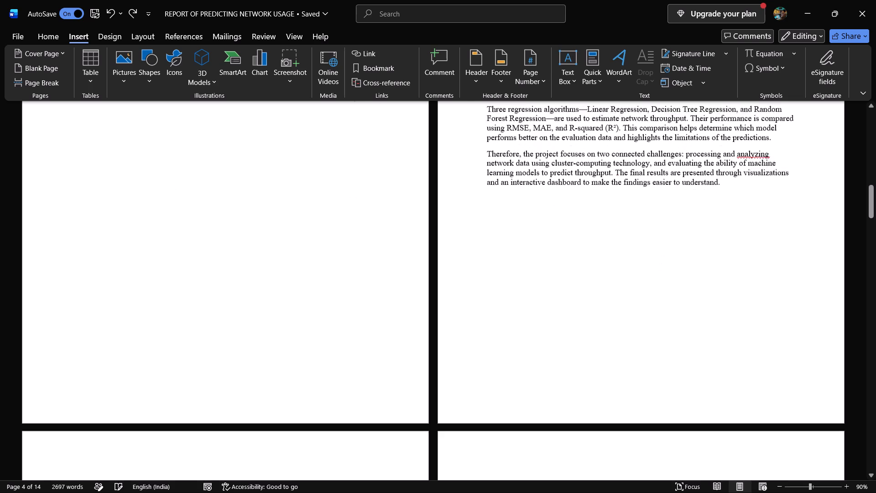
# Check the headings and layout of the pages from Declaration and Problem Statement through Results and Discussion.
pyautogui.scroll(-2, 658, 168)
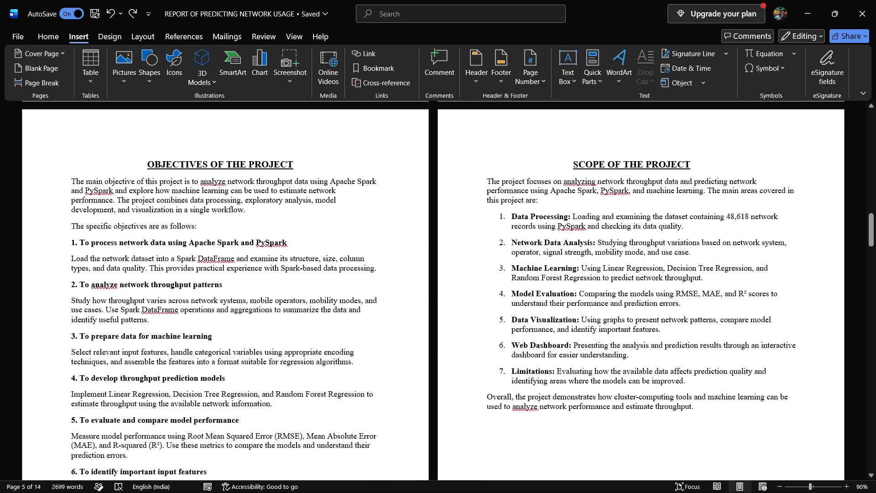
pyautogui.scroll(4, 607, 126)
pyautogui.scroll(-1, 607, 126)
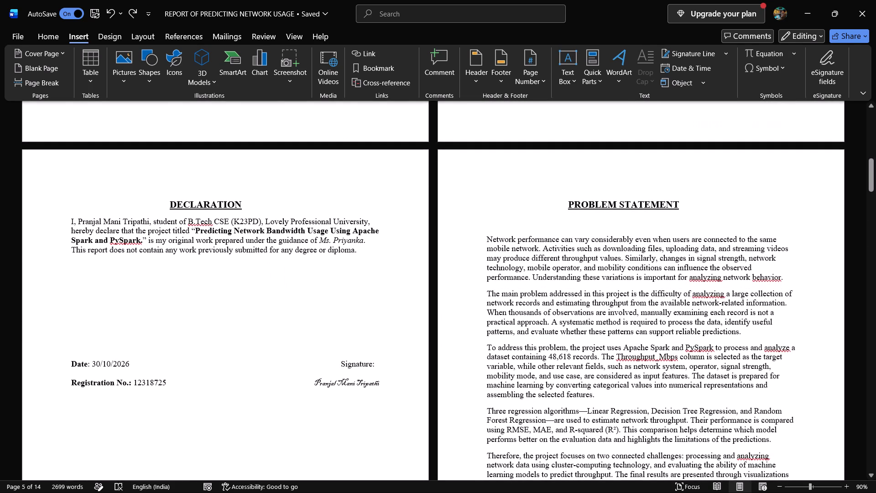
pyautogui.scroll(-3, 607, 126)
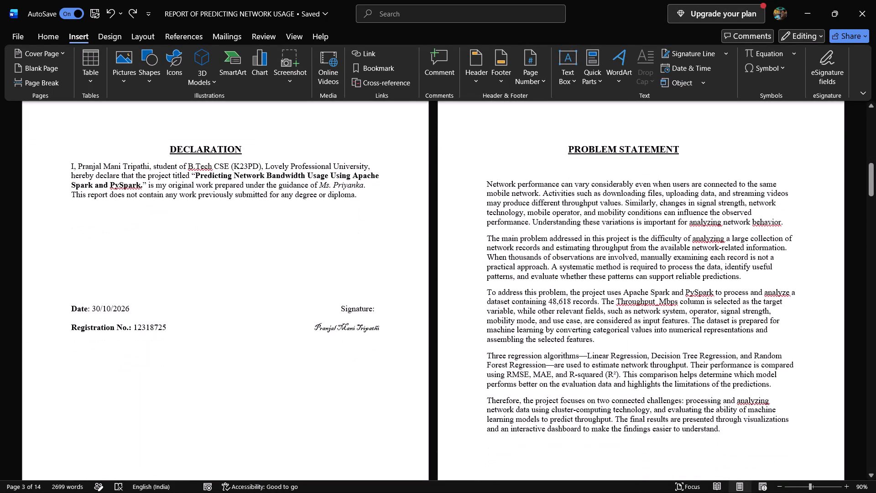
pyautogui.scroll(-3, 607, 126)
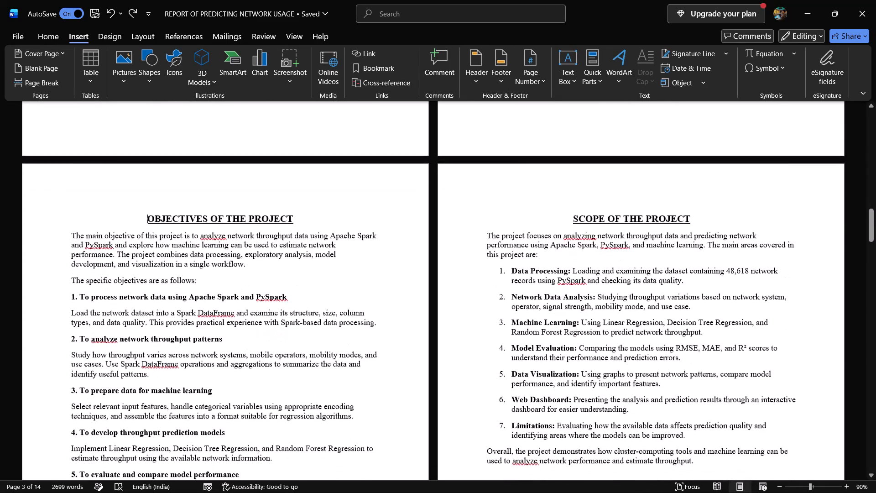
pyautogui.scroll(-1, 607, 126)
pyautogui.scroll(1, 607, 126)
pyautogui.scroll(-1, 607, 126)
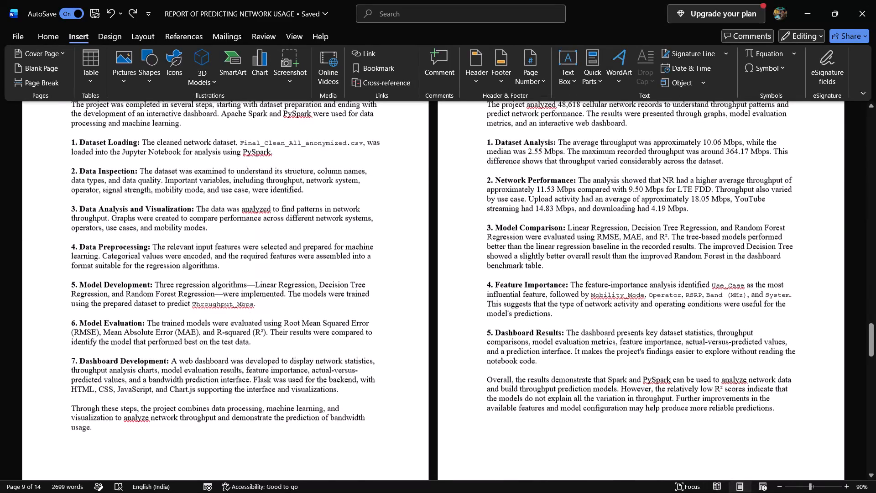
pyautogui.scroll(2, 607, 126)
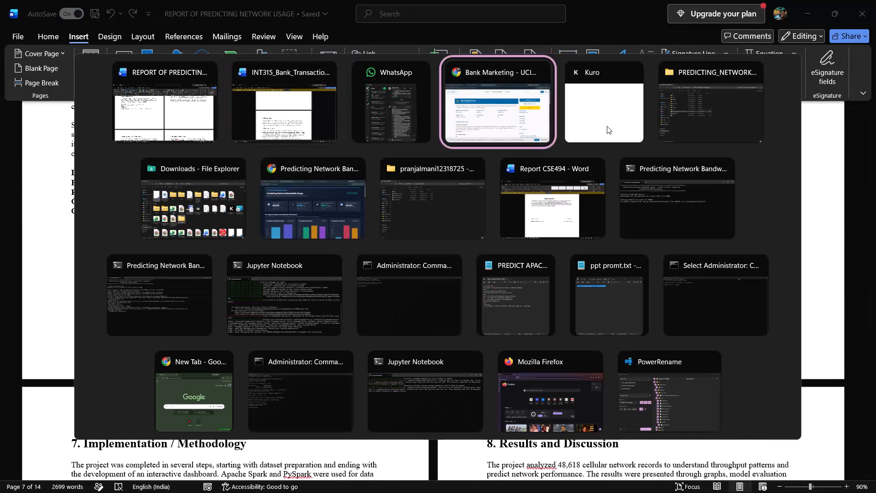
# Switch to Chrome and search Google Images for report, refining the query to report writing format.
pyautogui.click(441, 0)
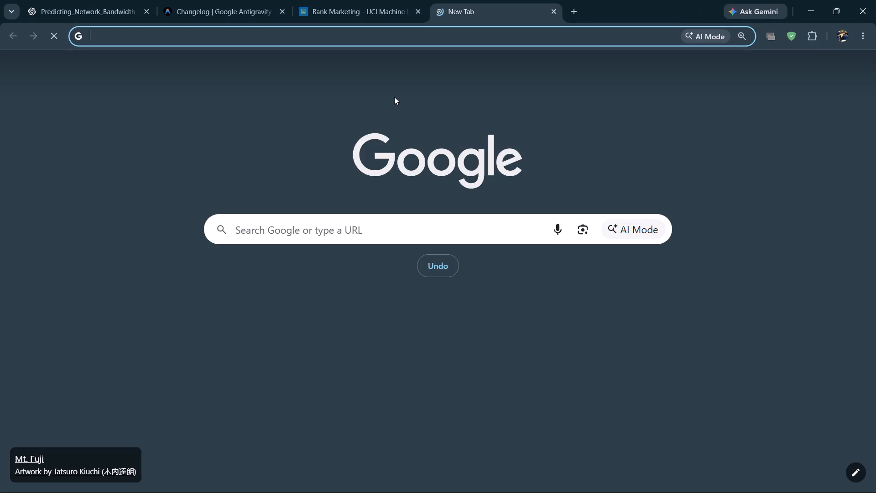
pyautogui.click(368, 231)
pyautogui.write('re[')
pyautogui.press('BackSpace')
pyautogui.write('port')
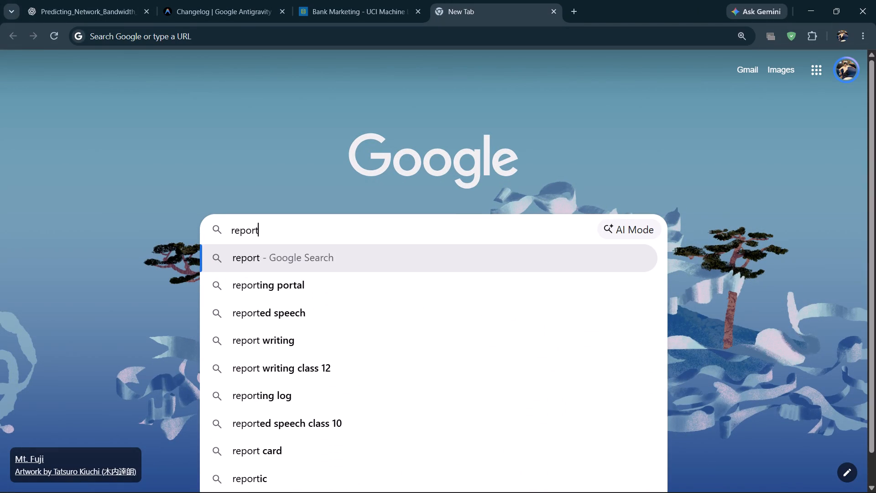
pyautogui.press('Return')
pyautogui.click(170, 117)
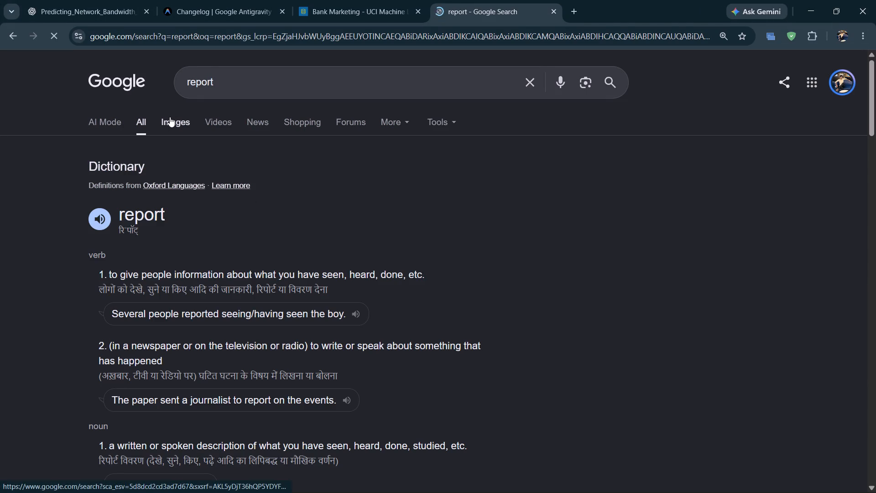
pyautogui.click(250, 75)
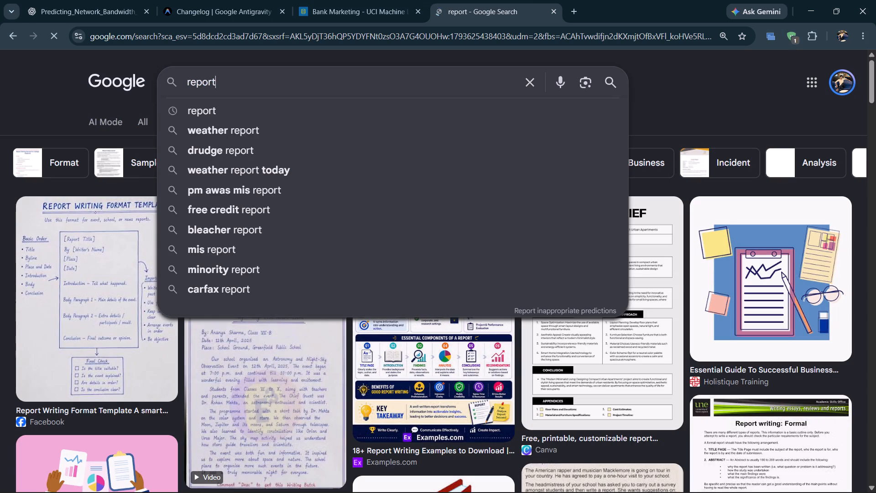
pyautogui.press('space')
pyautogui.click(264, 106)
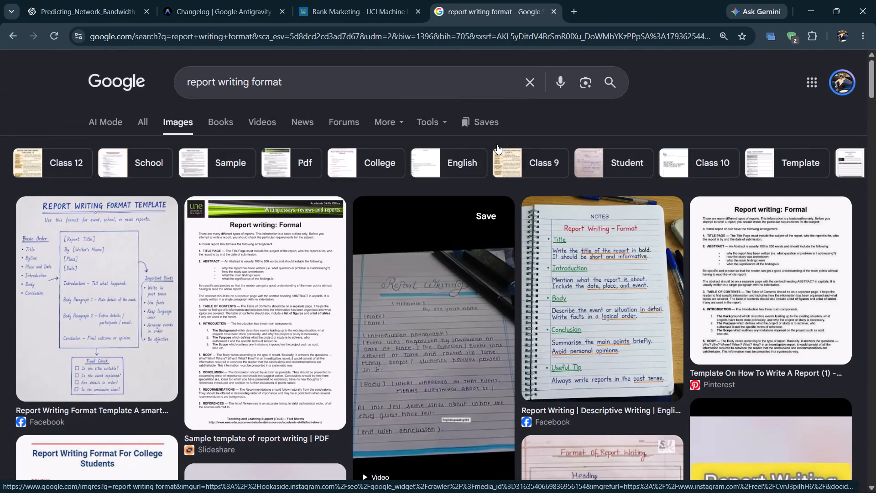
# Look through the report writing format images and narrow them to Sample and Project report.
pyautogui.scroll(-2, 582, 212)
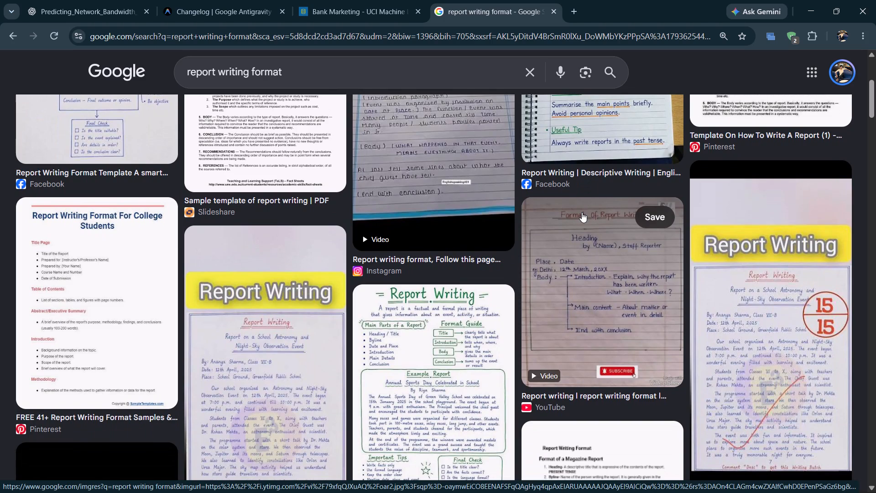
pyautogui.scroll(-2, 582, 212)
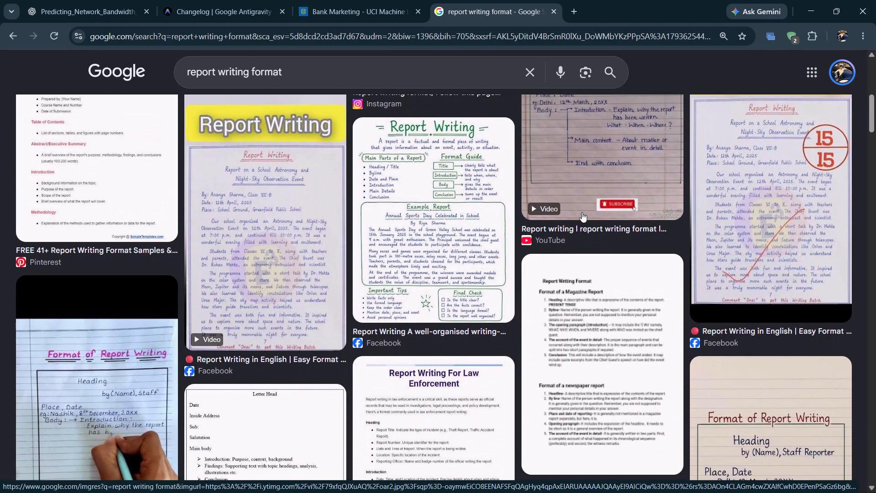
pyautogui.scroll(1, 582, 212)
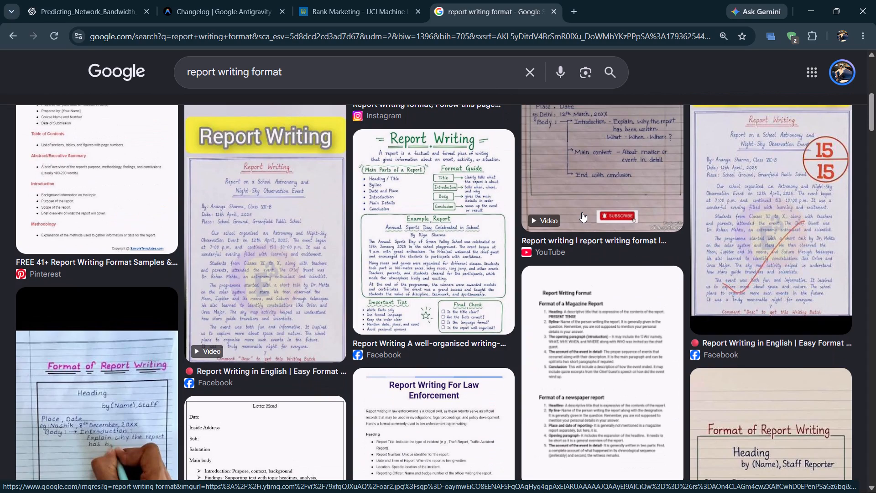
pyautogui.scroll(-4, 695, 342)
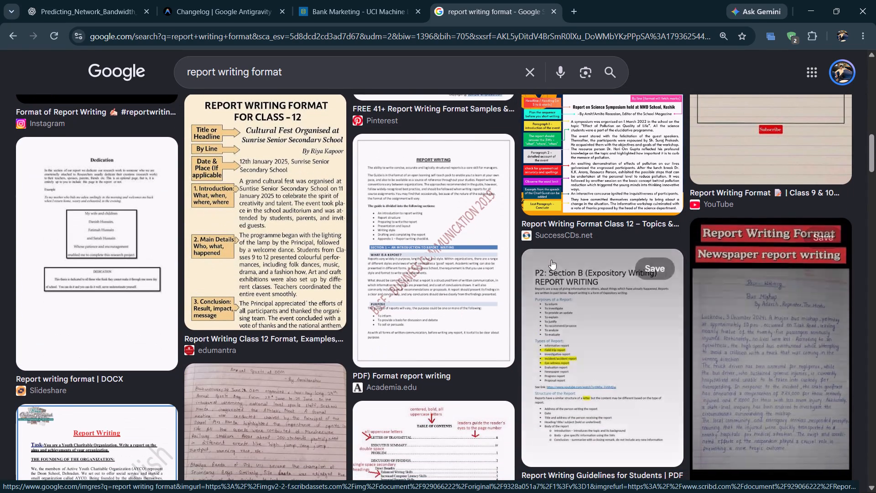
pyautogui.scroll(10, 551, 260)
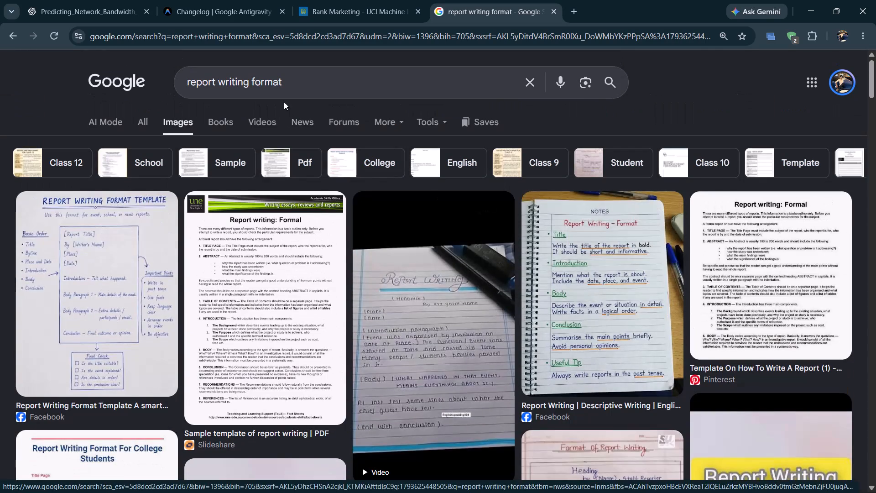
pyautogui.click(222, 154)
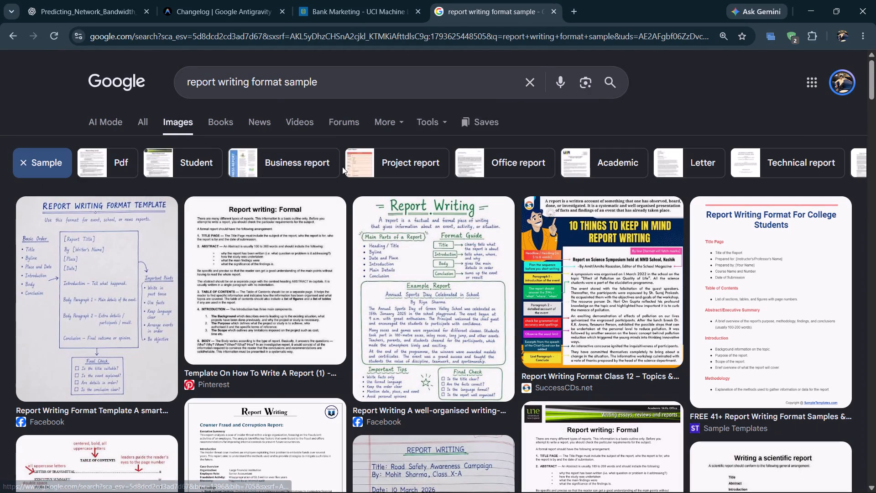
pyautogui.click(394, 157)
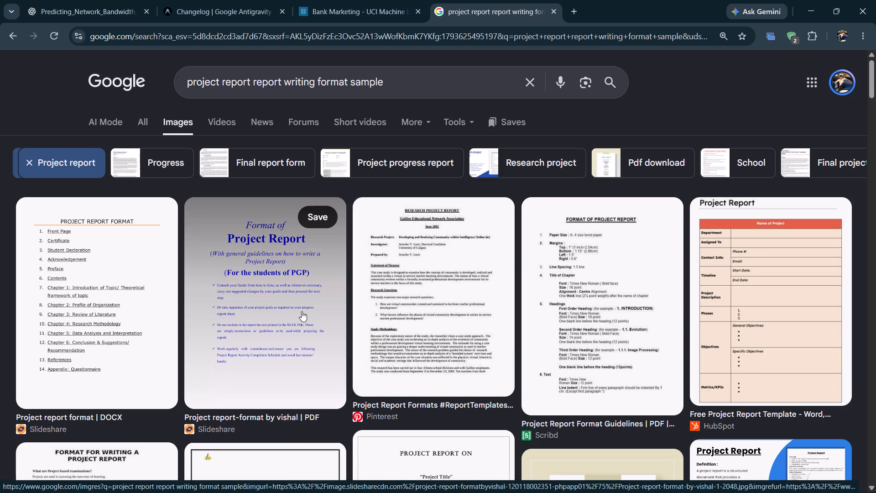
# Examine the project report format samples, including Scribd's Project Report Writing Guide and its related images.
pyautogui.scroll(-1, 302, 311)
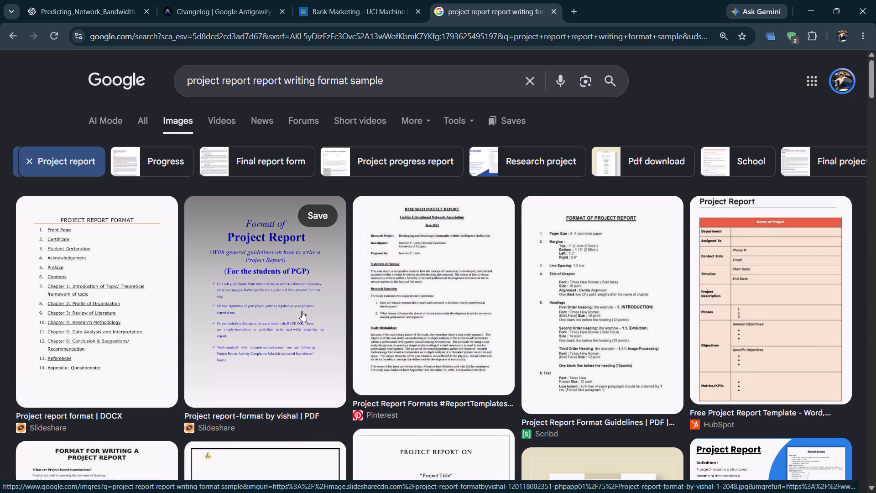
pyautogui.scroll(-2, 302, 311)
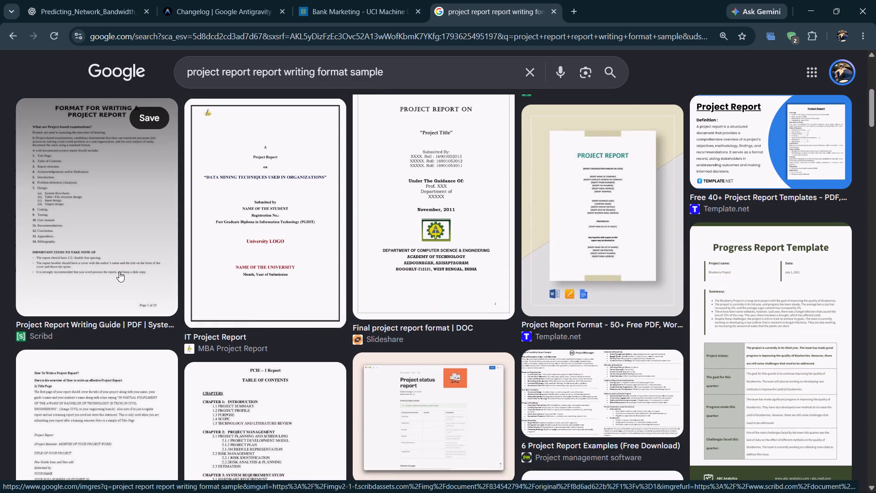
pyautogui.click(119, 272)
pyautogui.scroll(-1, 604, 279)
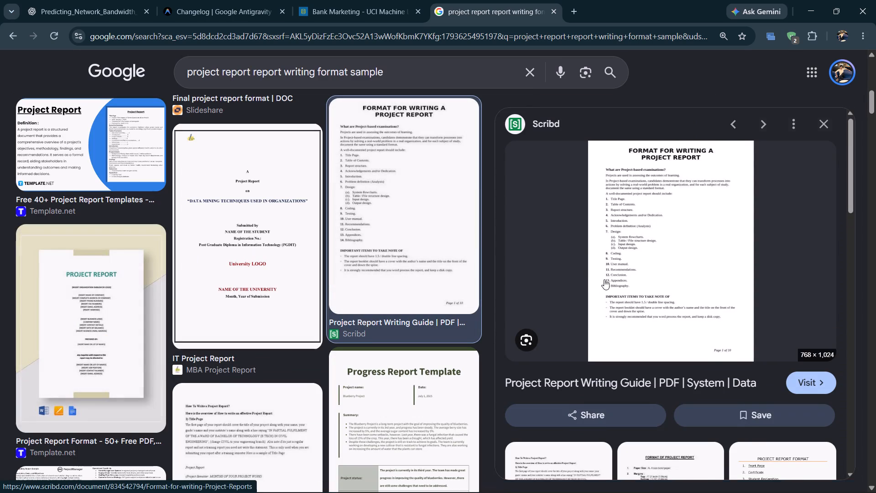
pyautogui.scroll(-3, 604, 279)
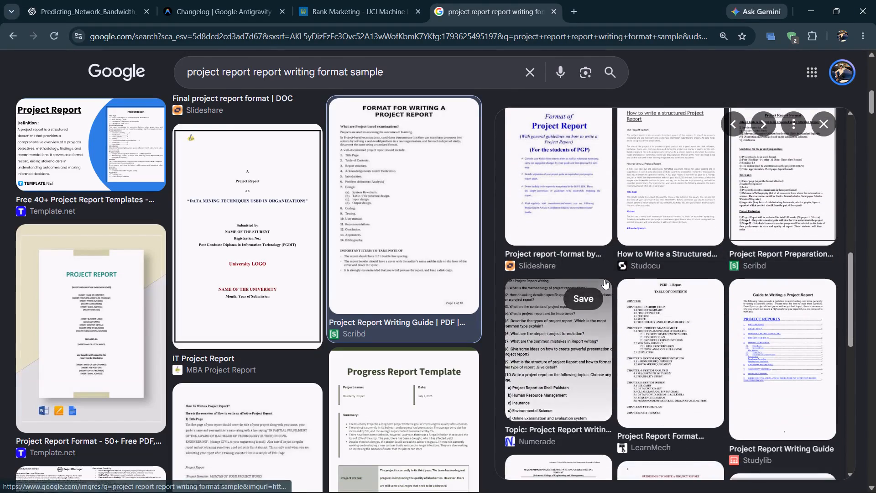
pyautogui.scroll(-2, 604, 279)
pyautogui.scroll(3, 604, 279)
pyautogui.scroll(4, 464, 271)
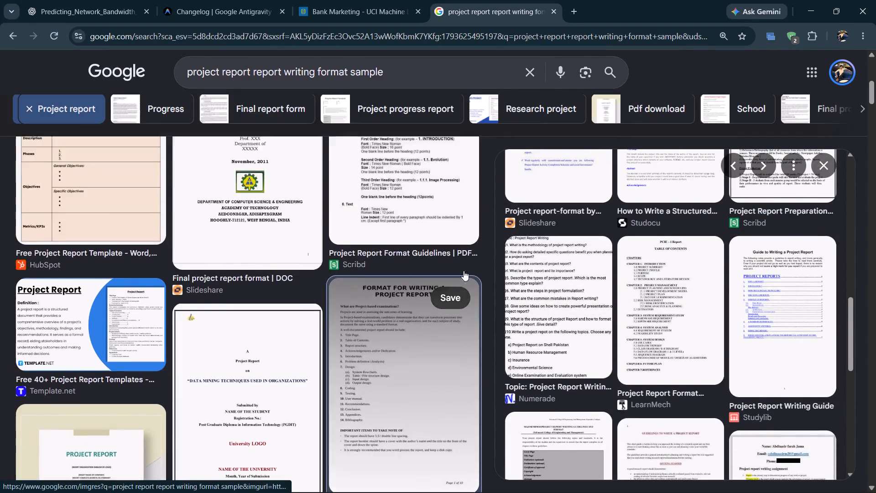
pyautogui.scroll(5, 490, 277)
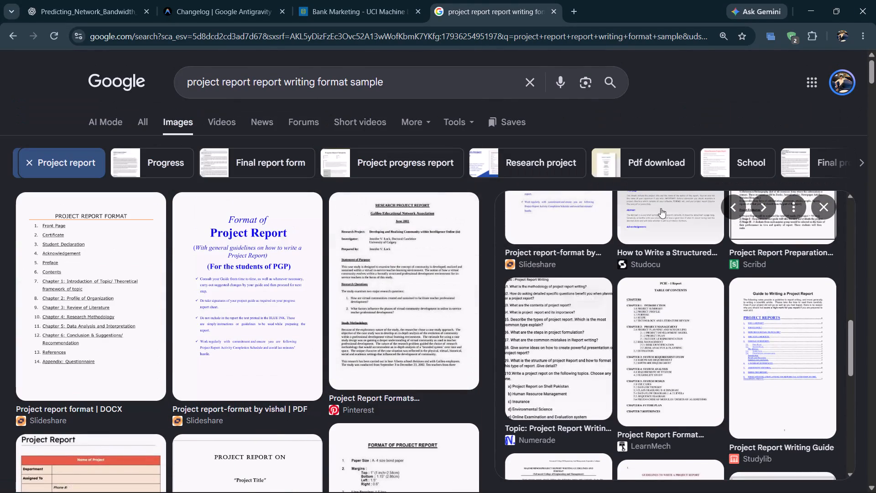
# Narrow the image results to Final report form and look over the sample layouts.
pyautogui.click(313, 168)
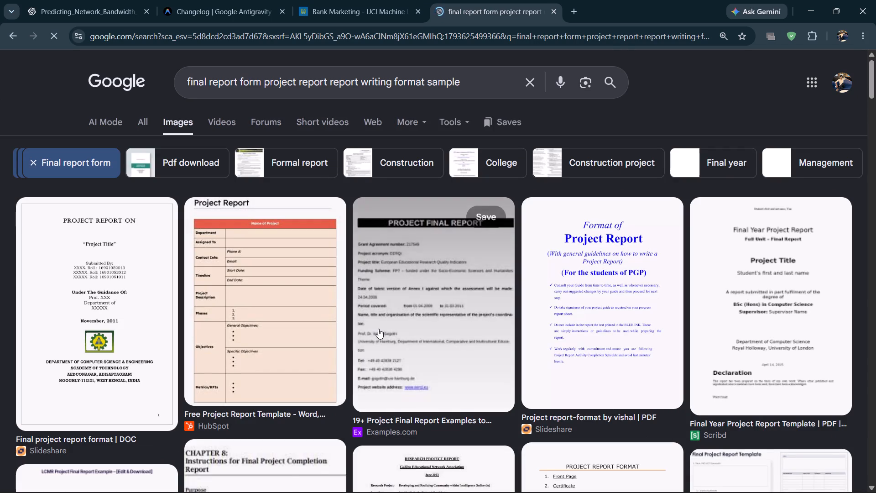
pyautogui.scroll(-2, 378, 329)
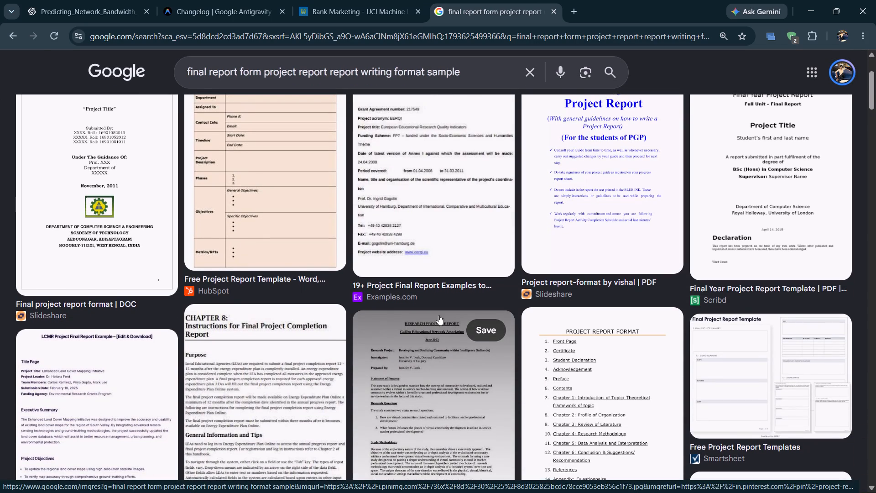
# Back in the Word report, compare the heading styles from Objectives of the Project through Results and Discussion.
pyautogui.scroll(3, 450, 273)
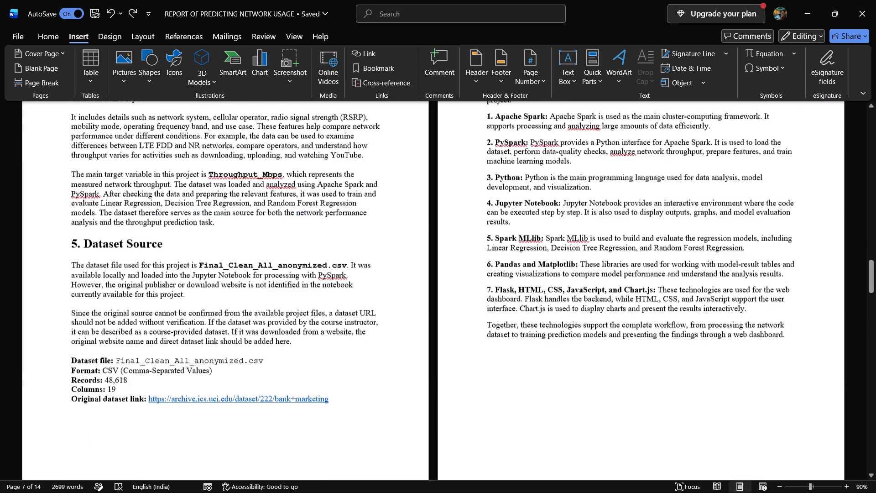
pyautogui.scroll(1, 450, 273)
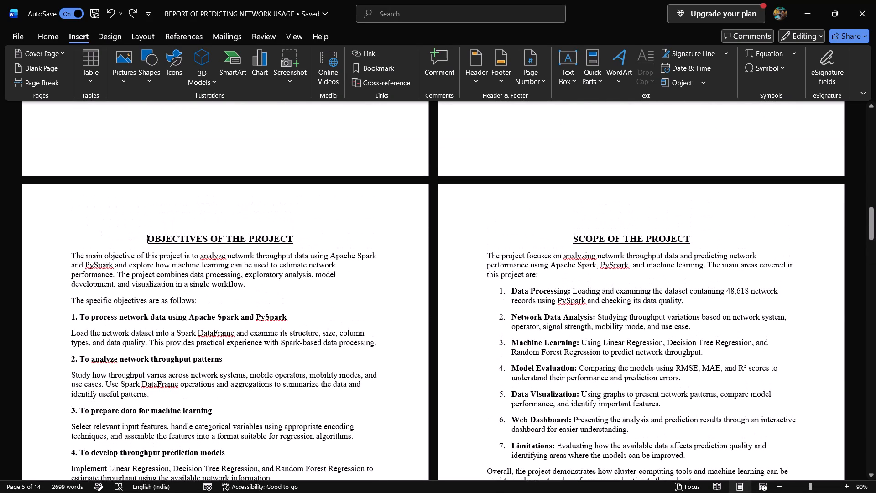
pyautogui.scroll(3, 450, 273)
pyautogui.scroll(-2, 450, 273)
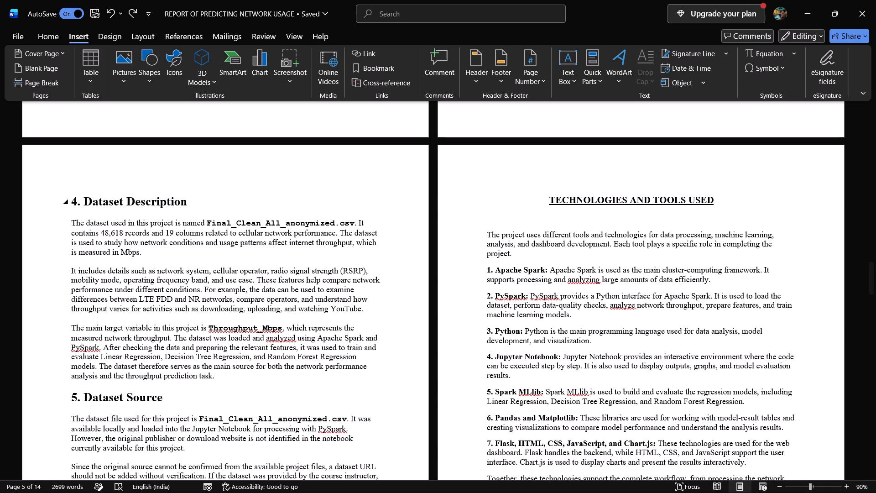
pyautogui.scroll(-4, 84, 203)
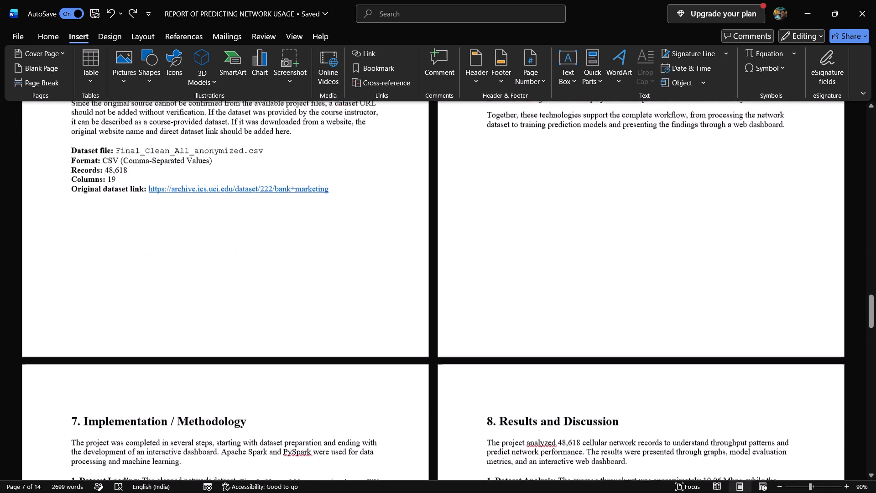
pyautogui.scroll(-2, 84, 203)
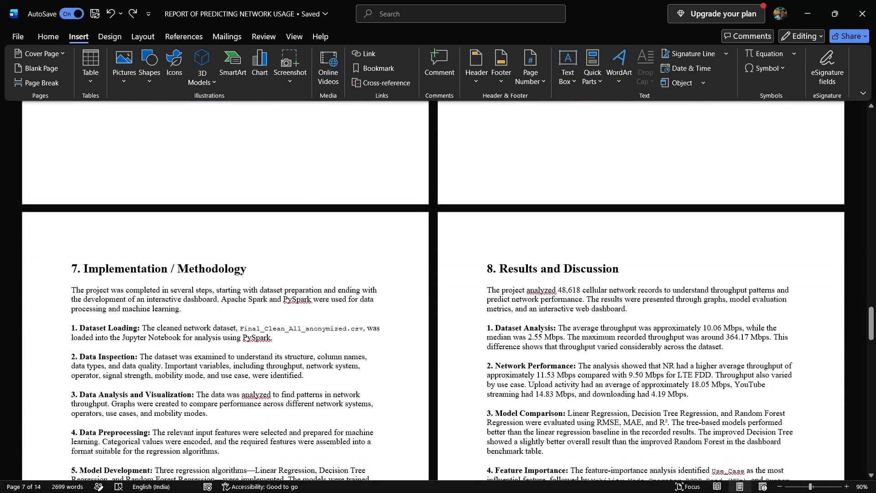
pyautogui.scroll(1, 84, 203)
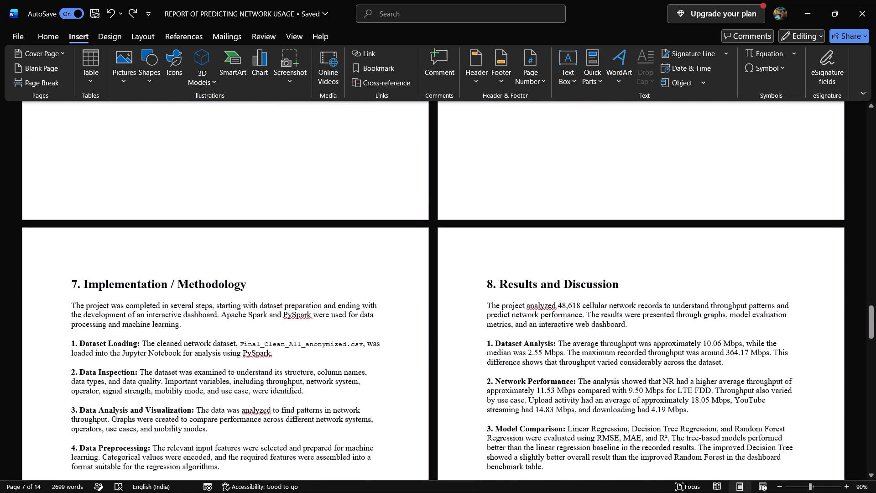
pyautogui.scroll(3, 84, 203)
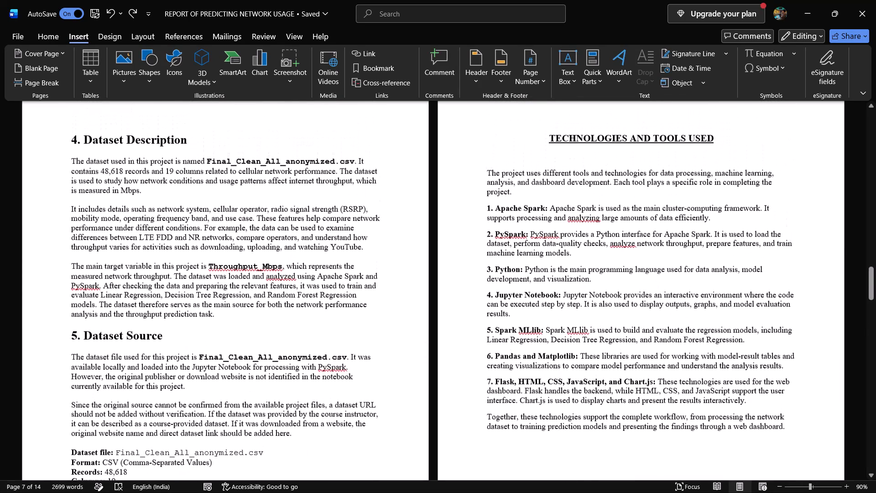
pyautogui.scroll(1, 84, 203)
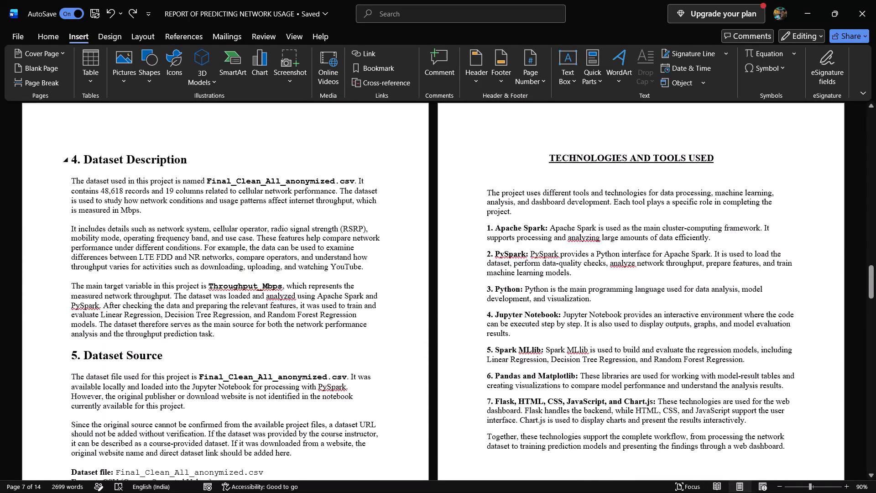
# Replace the TECHNOLOGIES AND TOOLS USED heading with a copy of the 5. Dataset Source heading.
pyautogui.click(72, 354)
pyautogui.moveTo(72, 354); pyautogui.dragTo(127, 355)
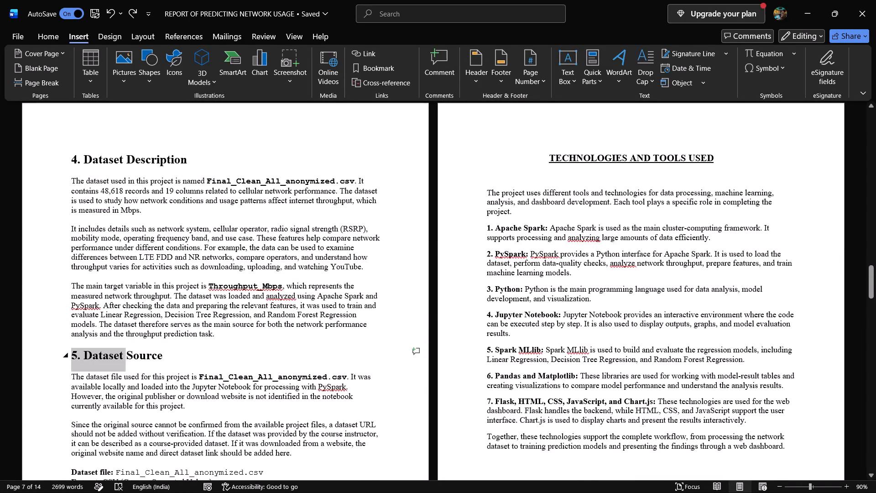
pyautogui.moveTo(127, 355); pyautogui.dragTo(144, 356)
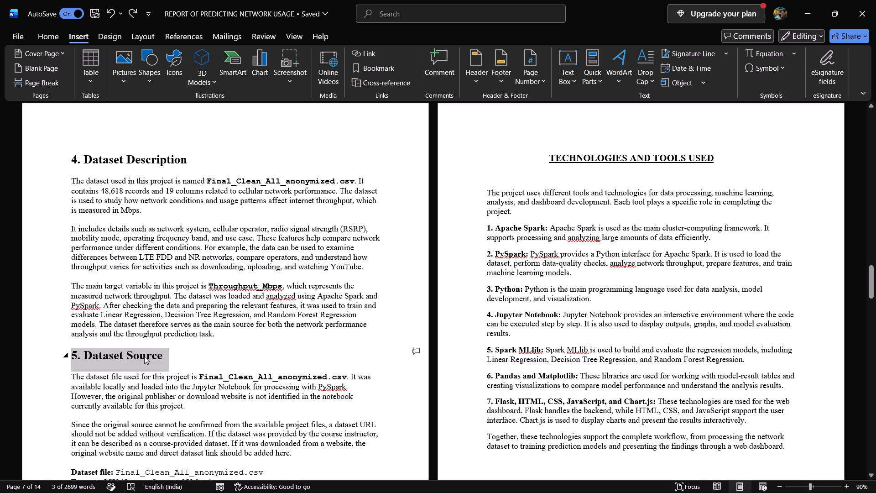
pyautogui.hotkey('ctrl', 'c')
pyautogui.scroll(-2, 144, 356)
pyautogui.scroll(1, 144, 356)
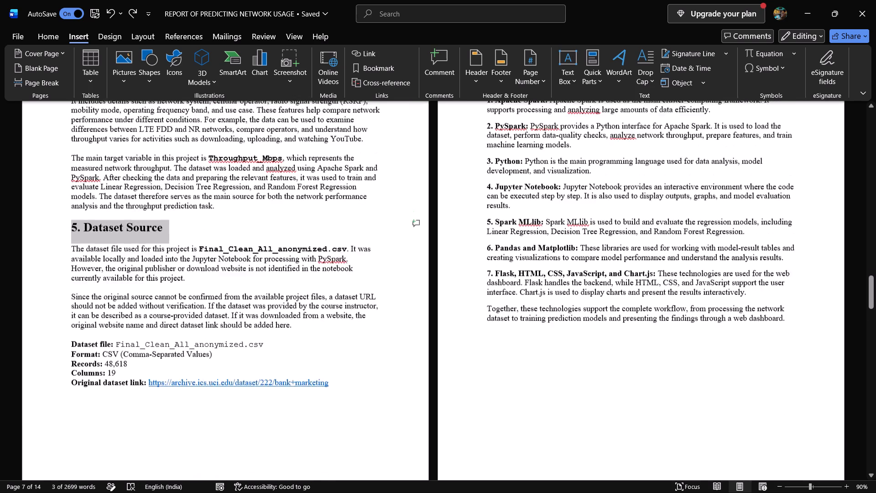
pyautogui.scroll(1, 144, 356)
pyautogui.tripleClick(497, 280)
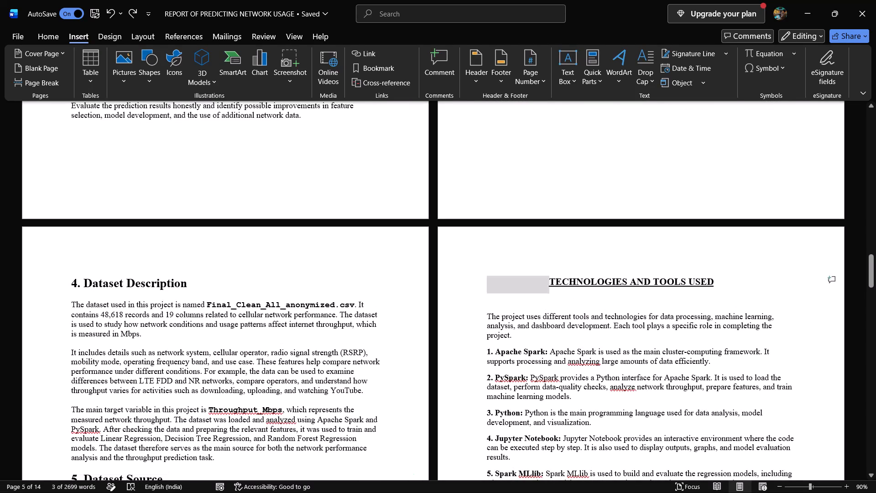
pyautogui.hotkey('ctrl', 'v')
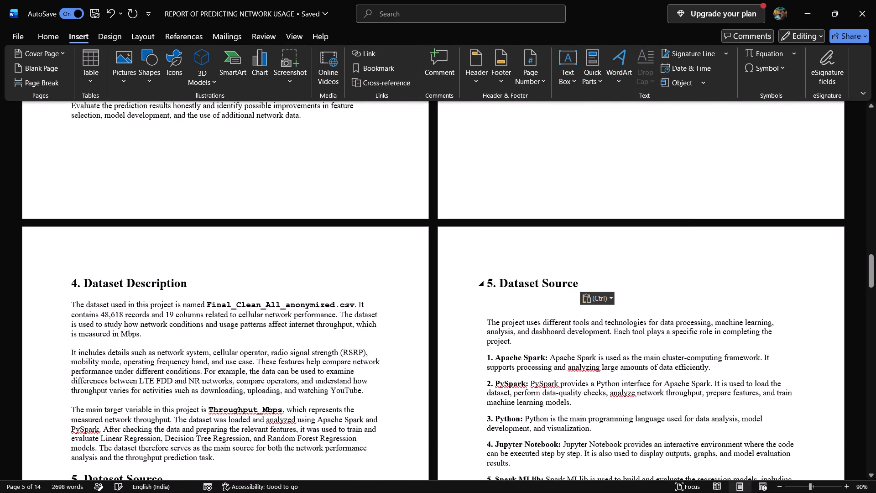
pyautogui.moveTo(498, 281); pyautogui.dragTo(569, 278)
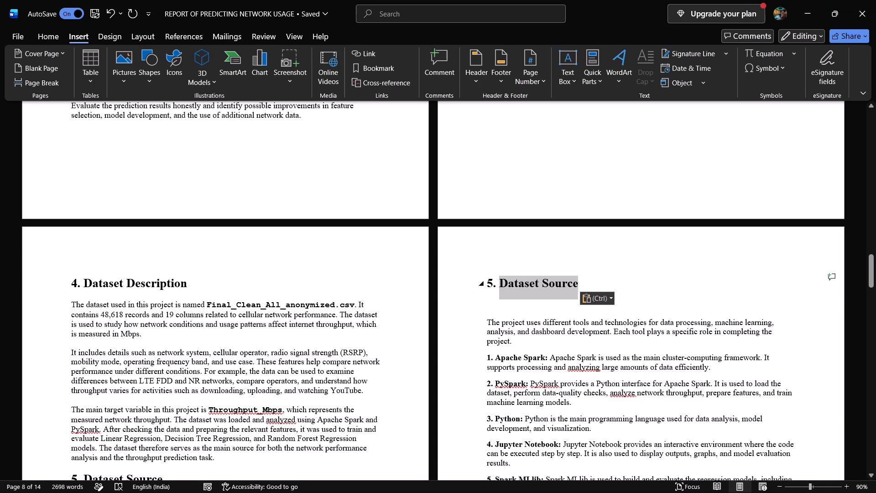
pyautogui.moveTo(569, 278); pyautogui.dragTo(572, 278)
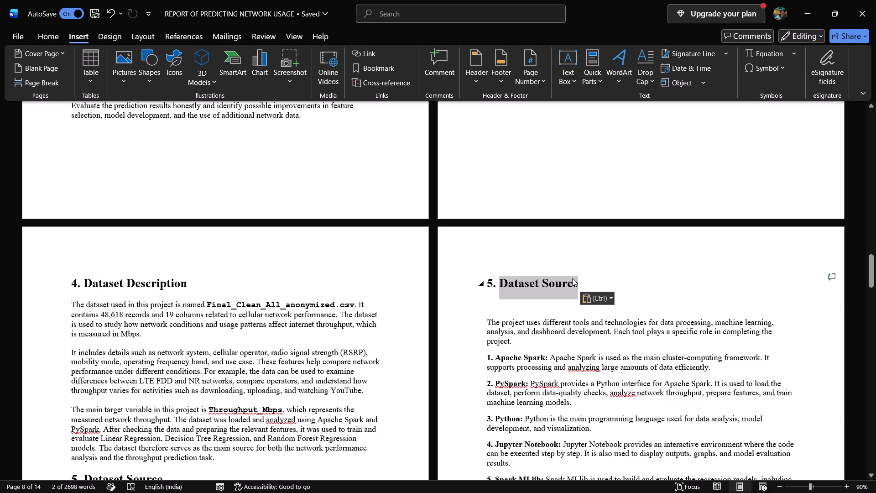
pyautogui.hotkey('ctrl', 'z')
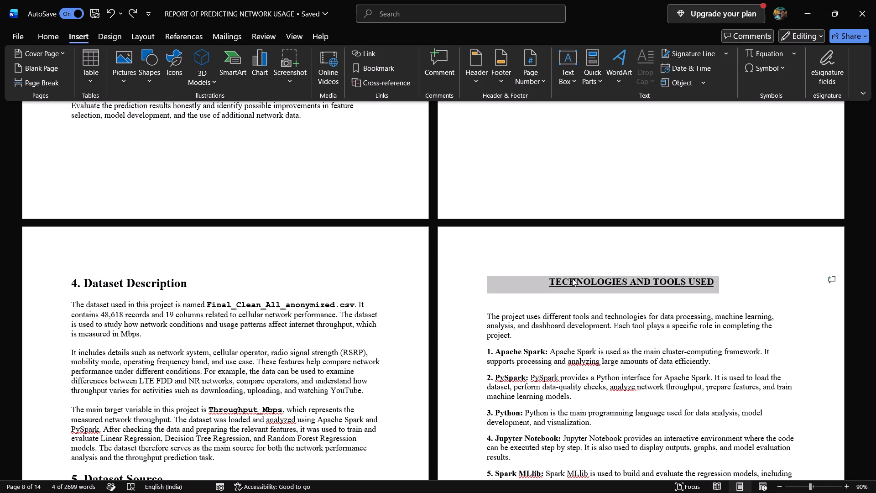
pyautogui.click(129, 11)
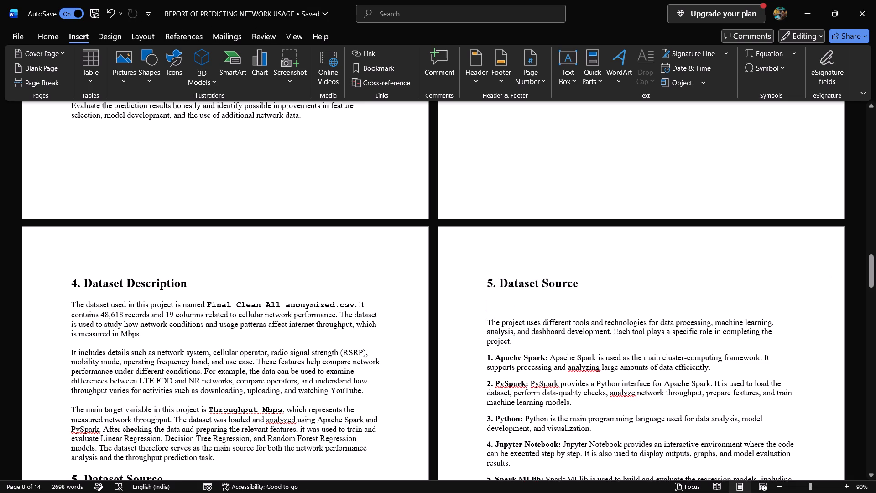
# Retitle the copied 5. Dataset Source heading above the tools list as "5. Technologies and Tools Used" and save the report.
pyautogui.click(590, 285)
pyautogui.press('BackSpace')
pyautogui.press('BackSpace')
pyautogui.press('BackSpace')
pyautogui.press('BackSpace')
pyautogui.press('BackSpace')
pyautogui.press('BackSpace')
pyautogui.press('BackSpace')
pyautogui.press('BackSpace')
pyautogui.press('BackSpace')
pyautogui.press('BackSpace')
pyautogui.press('BackSpace')
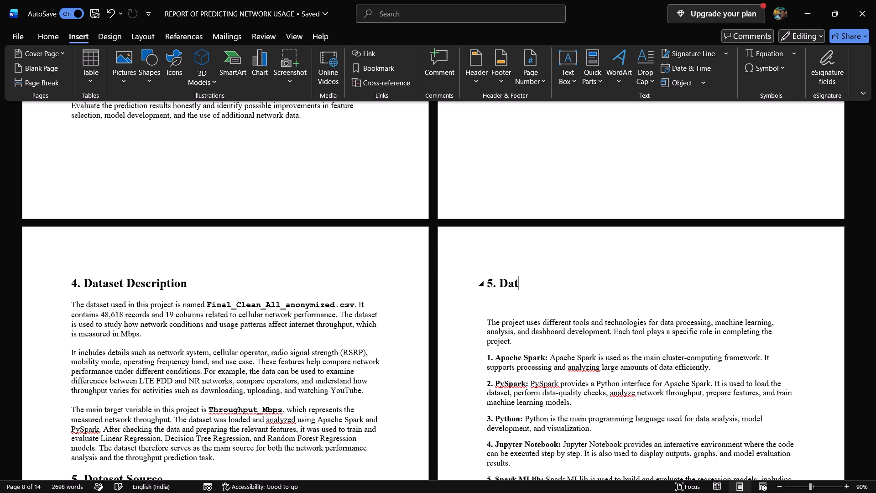
pyautogui.press('BackSpace')
pyautogui.press('BackSpace')
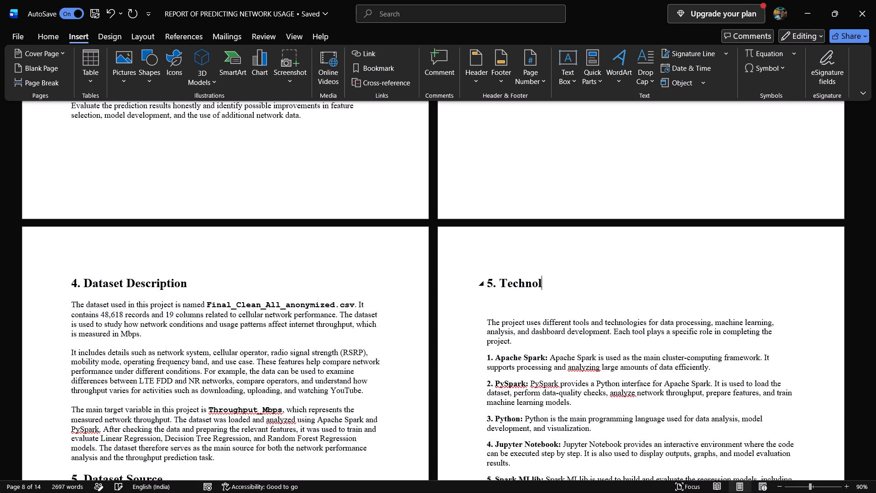
pyautogui.press('BackSpace')
pyautogui.write('and')
pyautogui.press('space')
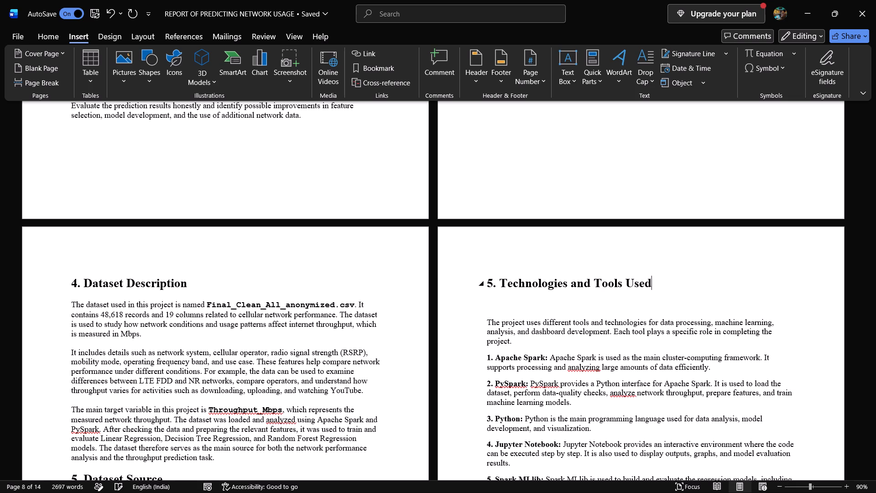
pyautogui.hotkey('ctrl', 's')
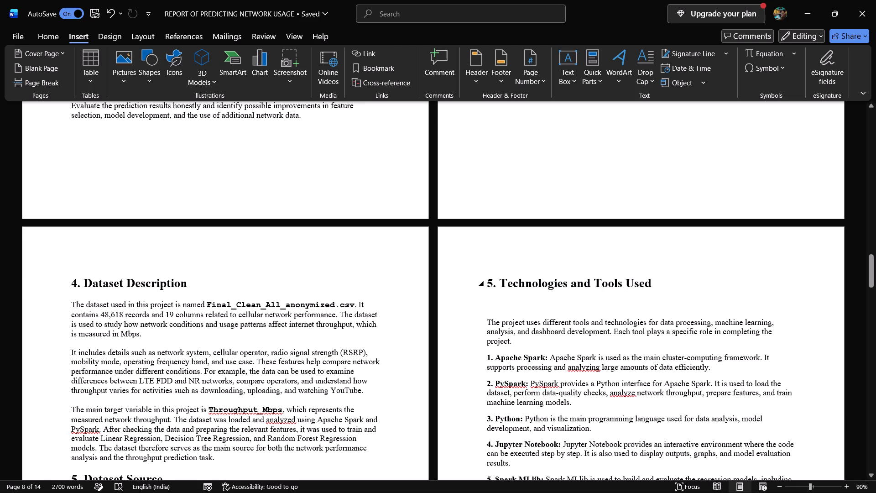
# Remove the empty line between the Technologies and Tools Used heading and its first paragraph.
pyautogui.scroll(-1, 549, 302)
pyautogui.click(537, 256)
pyautogui.press('BackSpace')
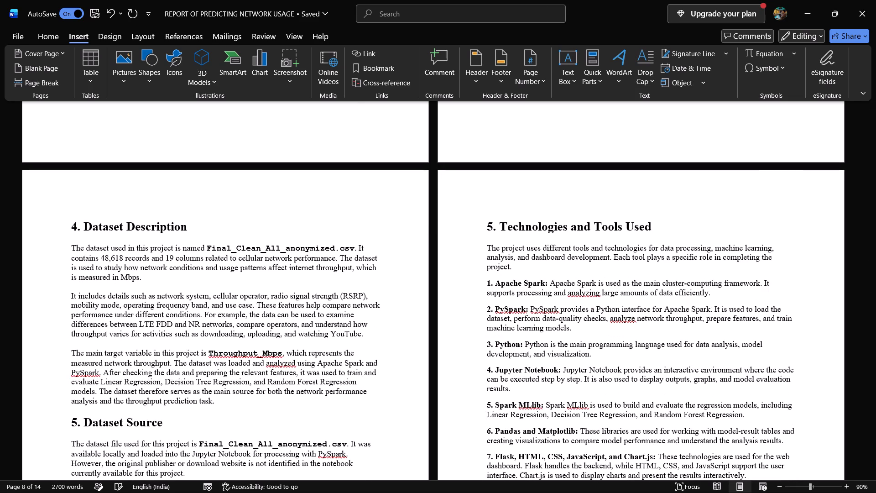
# Renumber the Technologies and Tools Used heading as 6.
pyautogui.scroll(-2, 537, 256)
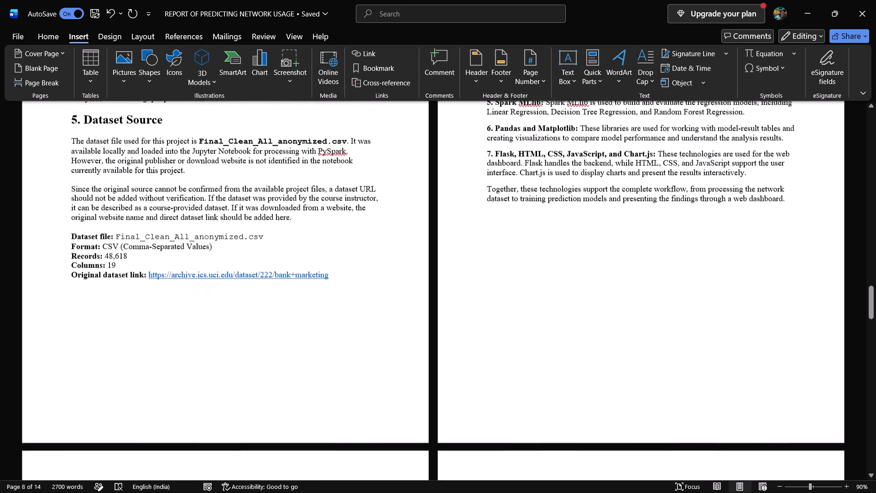
pyautogui.scroll(-1, 537, 256)
pyautogui.scroll(2, 537, 256)
pyautogui.scroll(-1, 537, 256)
pyautogui.scroll(1, 537, 256)
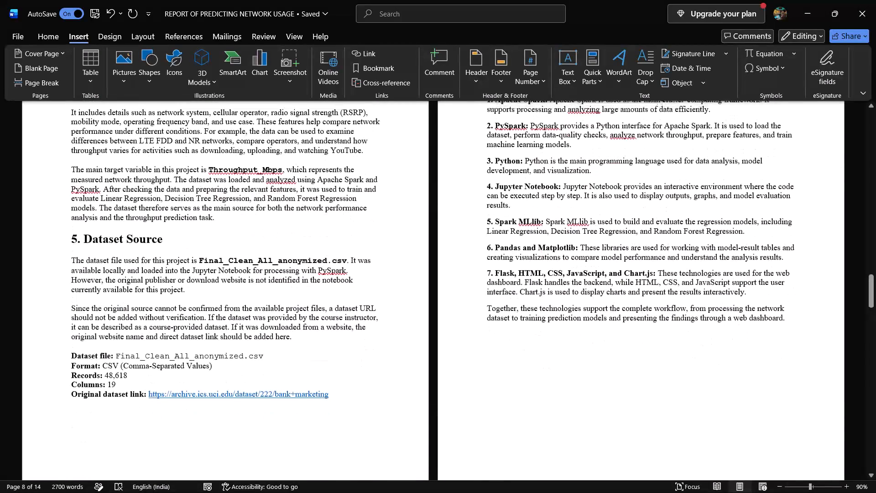
pyautogui.scroll(2, 537, 256)
pyautogui.click(492, 215)
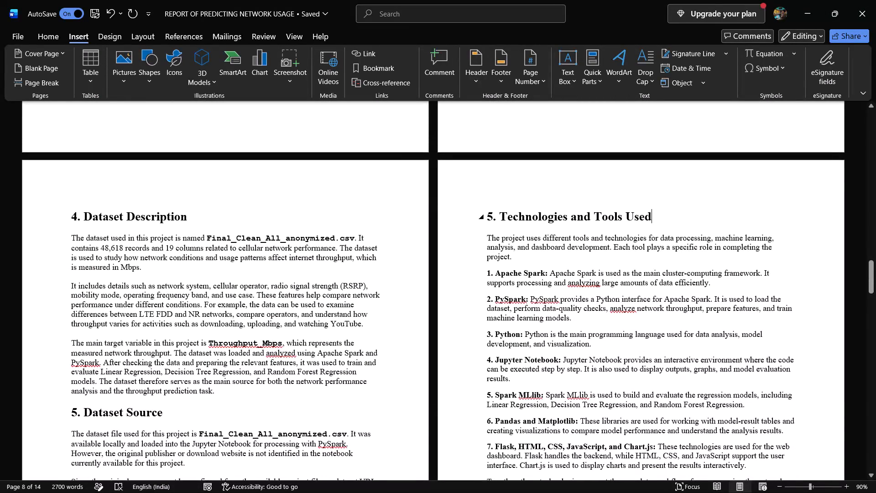
pyautogui.press('BackSpace')
pyautogui.press('6')
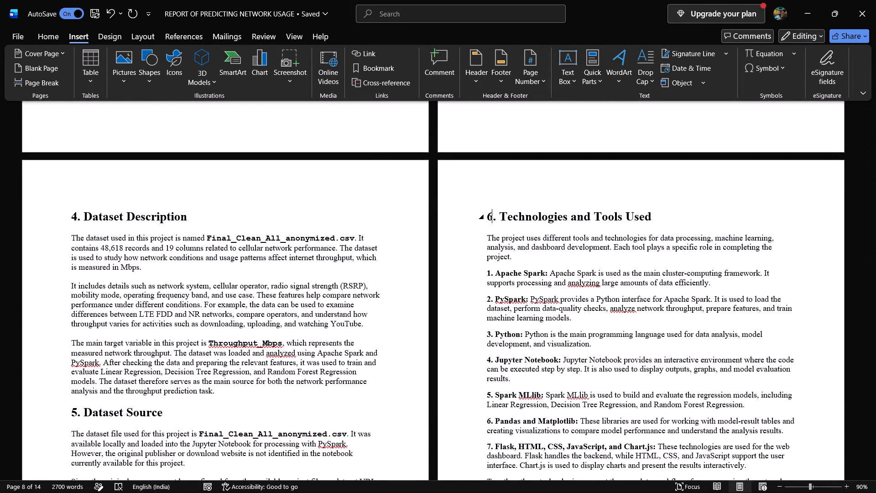
# Review the section headings through Conclusion, and those from Objectives of the Project back to Problem Statement and Declaration.
pyautogui.scroll(-3, 492, 215)
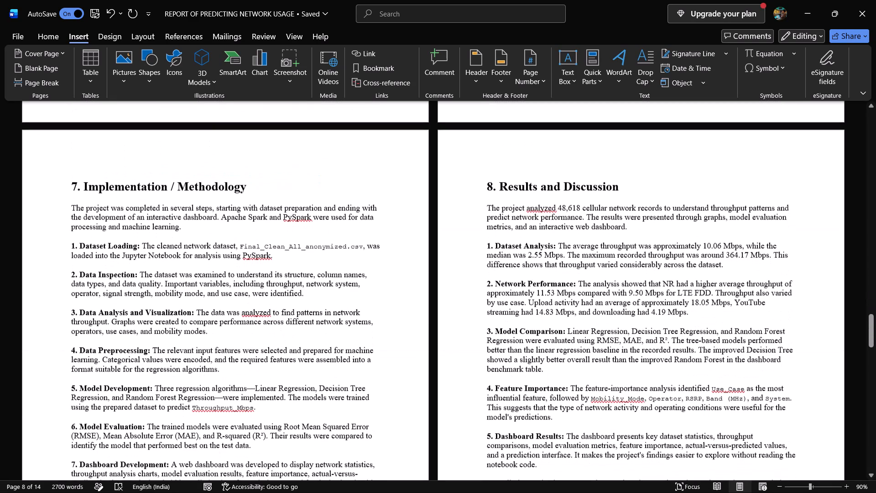
pyautogui.scroll(-2, 483, 279)
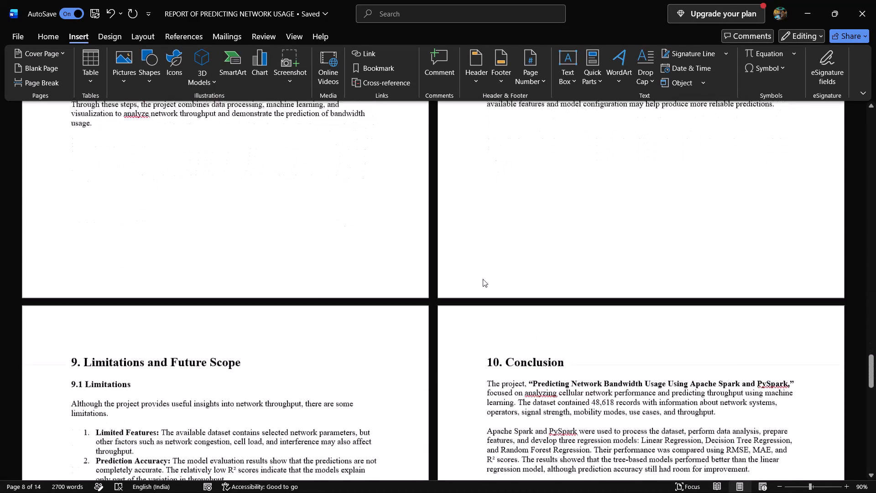
pyautogui.scroll(-2, 483, 279)
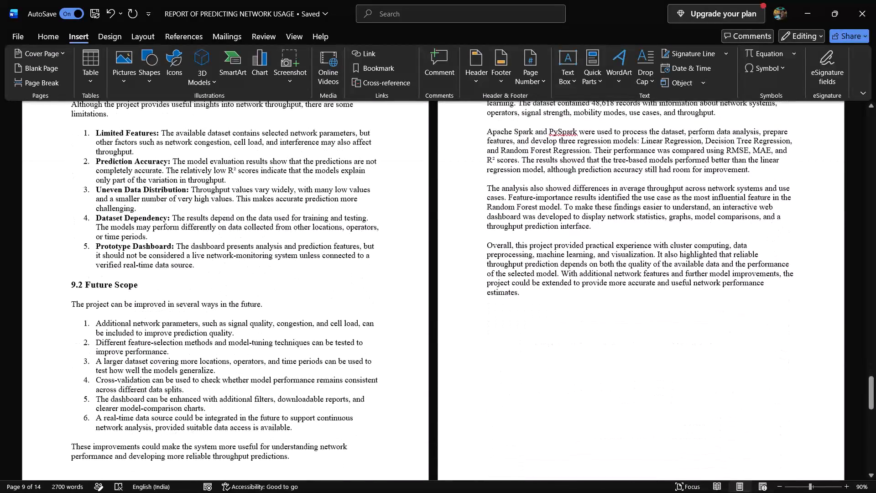
pyautogui.scroll(-2, 483, 279)
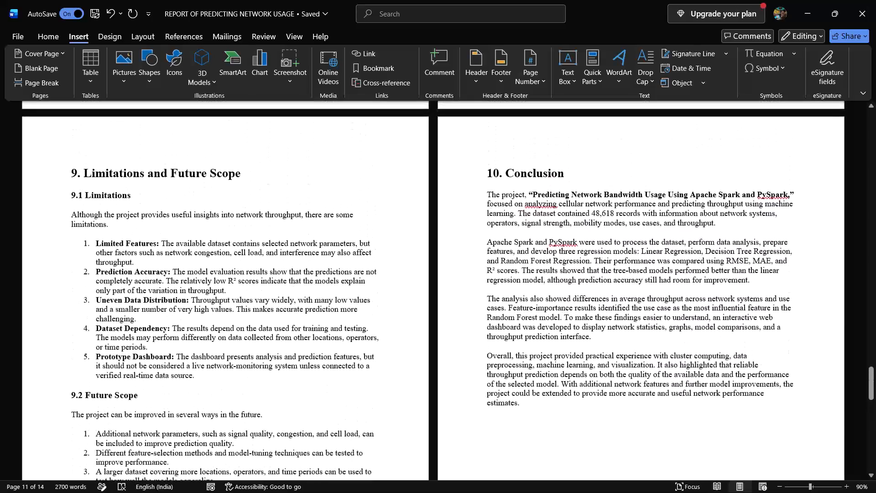
pyautogui.scroll(-1, 483, 279)
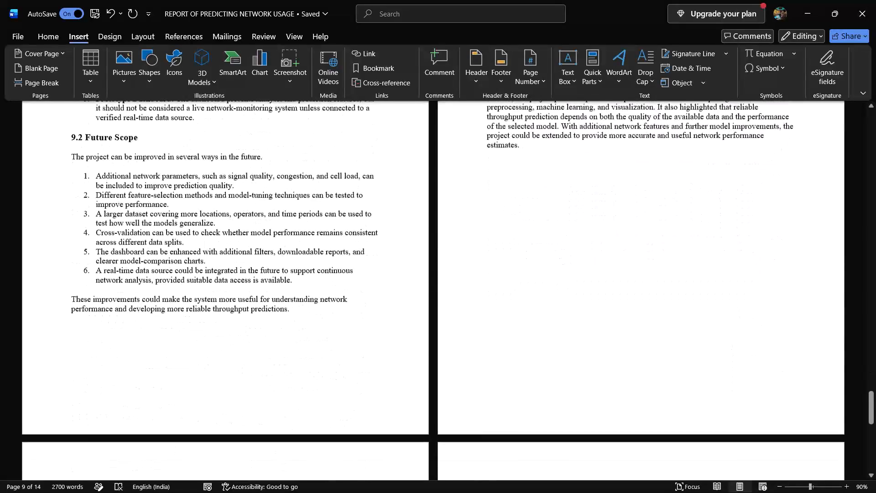
pyautogui.scroll(-1, 483, 279)
pyautogui.scroll(3, 483, 279)
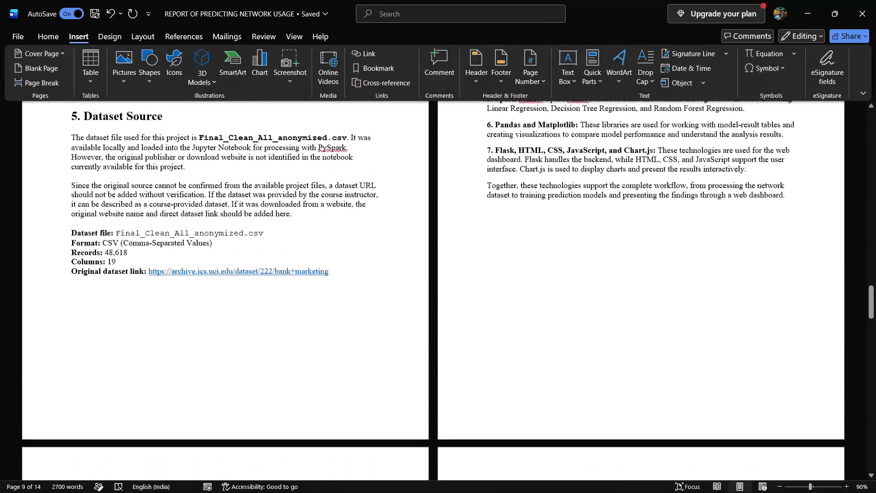
pyautogui.scroll(5, 483, 279)
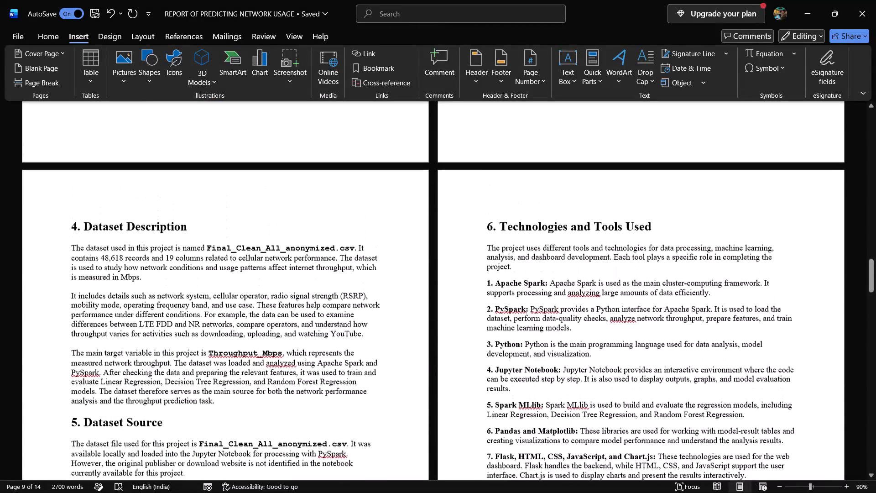
pyautogui.scroll(4, 483, 279)
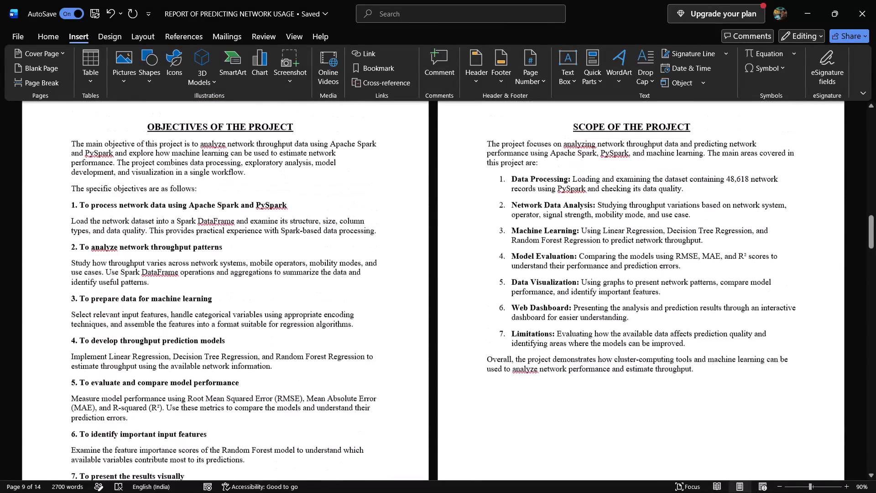
pyautogui.scroll(1, 483, 279)
pyautogui.scroll(1, 541, 199)
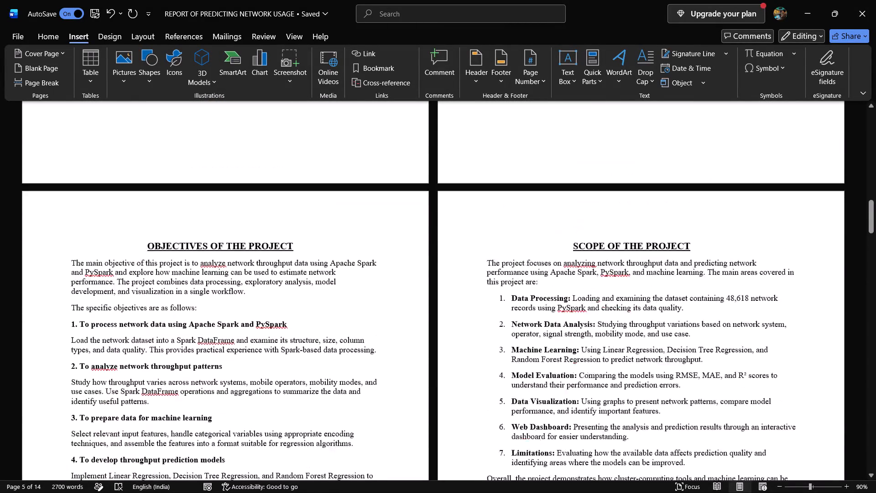
pyautogui.scroll(4, 541, 199)
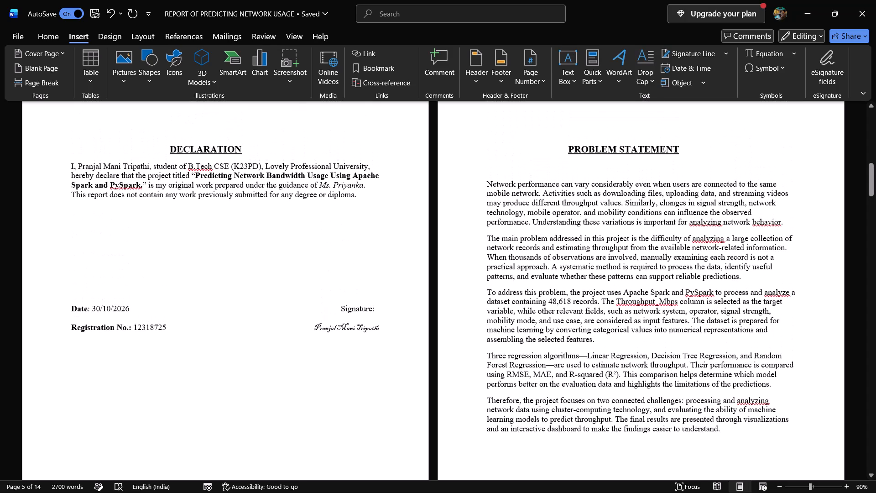
pyautogui.scroll(2, 560, 200)
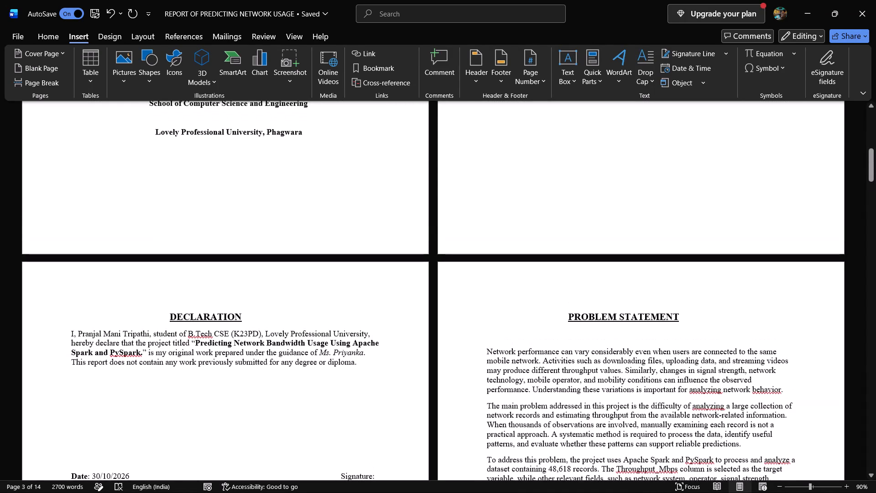
pyautogui.scroll(1, 560, 200)
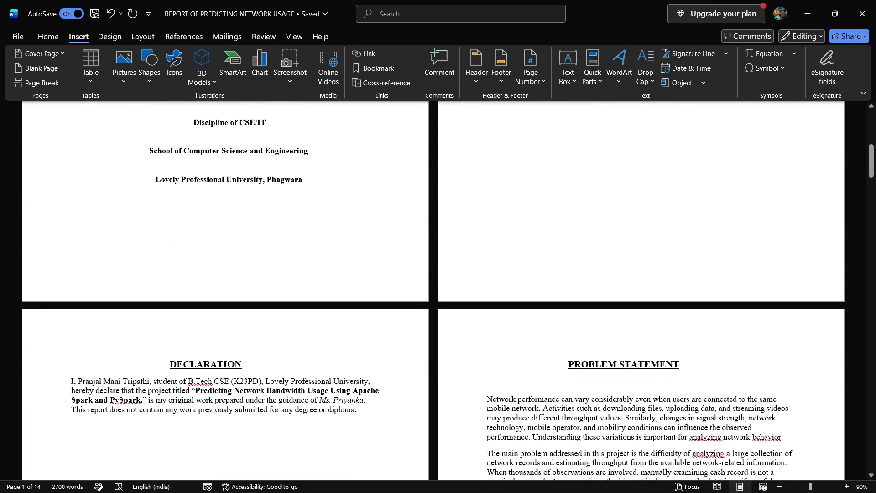
# Delete the underlined PROBLEM STATEMENT heading on the page beside the Declaration.
pyautogui.moveTo(567, 366); pyautogui.dragTo(648, 354)
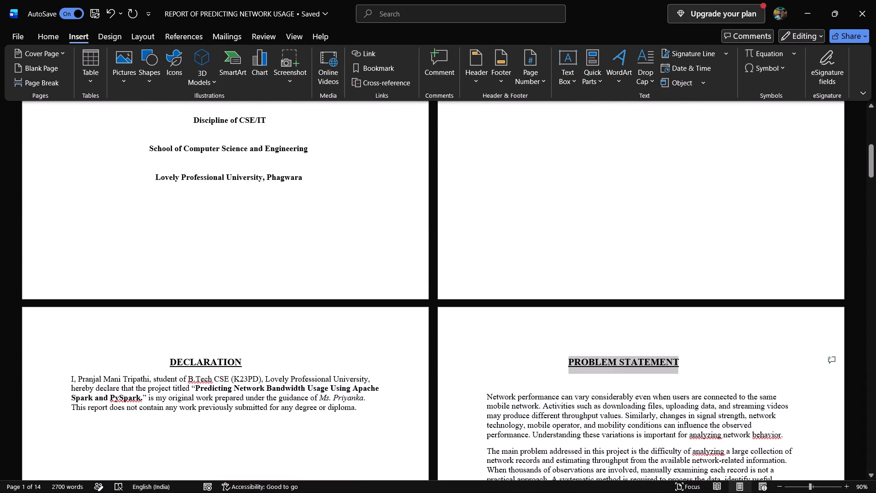
pyautogui.moveTo(648, 354); pyautogui.dragTo(652, 354)
pyautogui.press('BackSpace')
pyautogui.press('BackSpace')
pyautogui.press('BackSpace')
pyautogui.press('BackSpace')
pyautogui.press('BackSpace')
pyautogui.press('BackSpace')
pyautogui.press('BackSpace')
pyautogui.press('BackSpace')
pyautogui.press('BackSpace')
pyautogui.press('BackSpace')
pyautogui.press('BackSpace')
pyautogui.press('BackSpace')
pyautogui.press('BackSpace')
pyautogui.press('BackSpace')
pyautogui.press('BackSpace')
pyautogui.press('BackSpace')
pyautogui.press('BackSpace')
pyautogui.press('BackSpace')
pyautogui.press('BackSpace')
pyautogui.press('BackSpace')
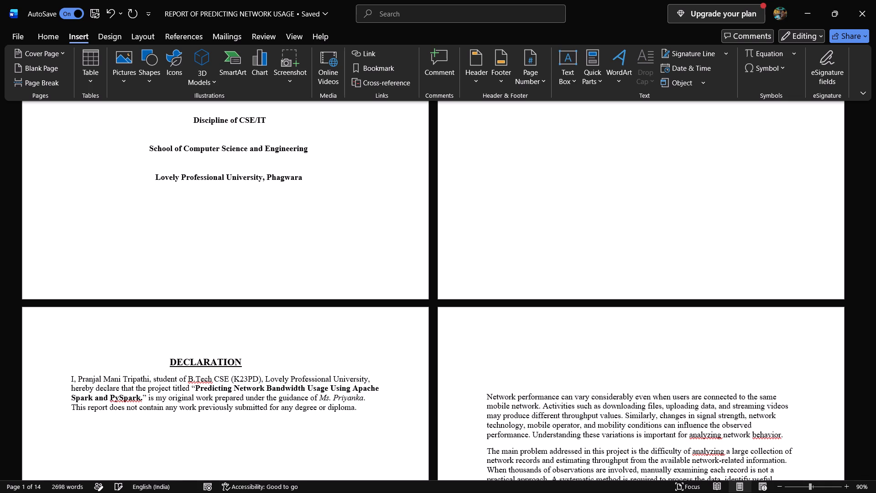
pyautogui.press('BackSpace')
pyautogui.press('BackSpace')
pyautogui.press('BackSpace')
pyautogui.press('BackSpace')
pyautogui.press('BackSpace')
pyautogui.press('BackSpace')
pyautogui.press('BackSpace')
pyautogui.press('BackSpace')
# Copy the 4. Dataset Description heading into the empty heading line above the problem statement text.
pyautogui.scroll(-5, 652, 354)
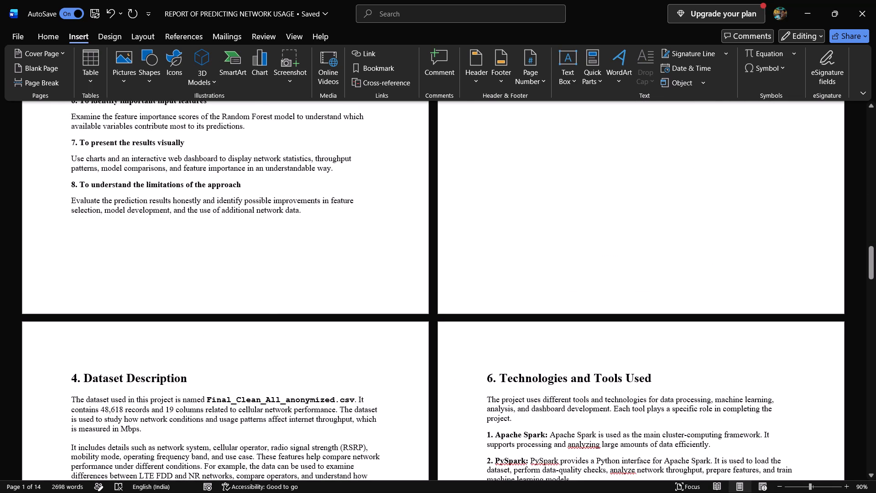
pyautogui.moveTo(73, 381); pyautogui.dragTo(148, 374)
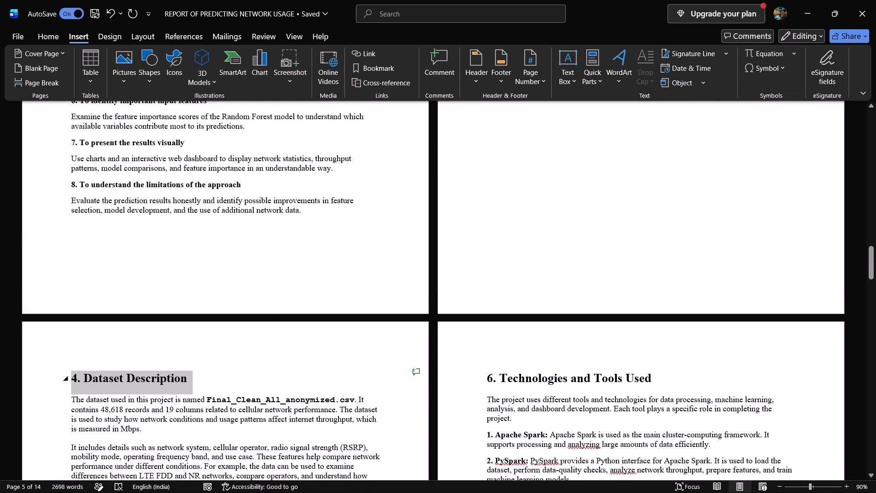
pyautogui.moveTo(148, 374); pyautogui.dragTo(154, 376)
pyautogui.hotkey('ctrl', 'c')
pyautogui.scroll(5, 154, 376)
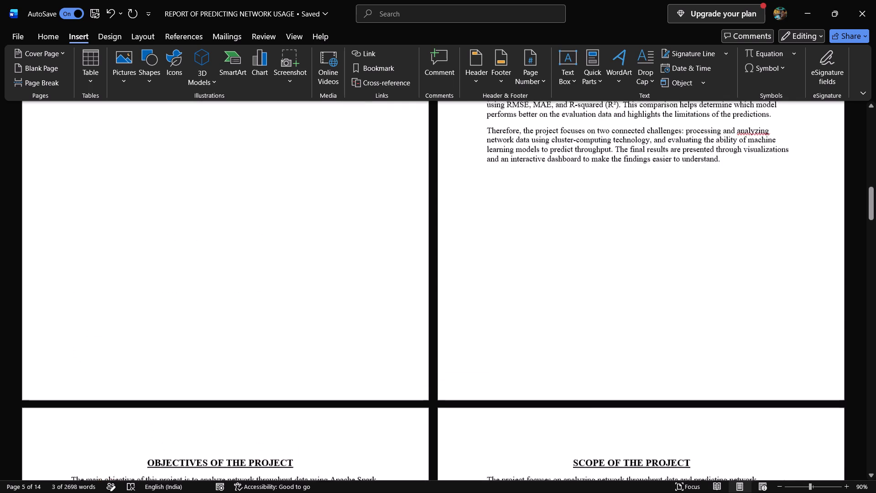
pyautogui.scroll(2, 154, 376)
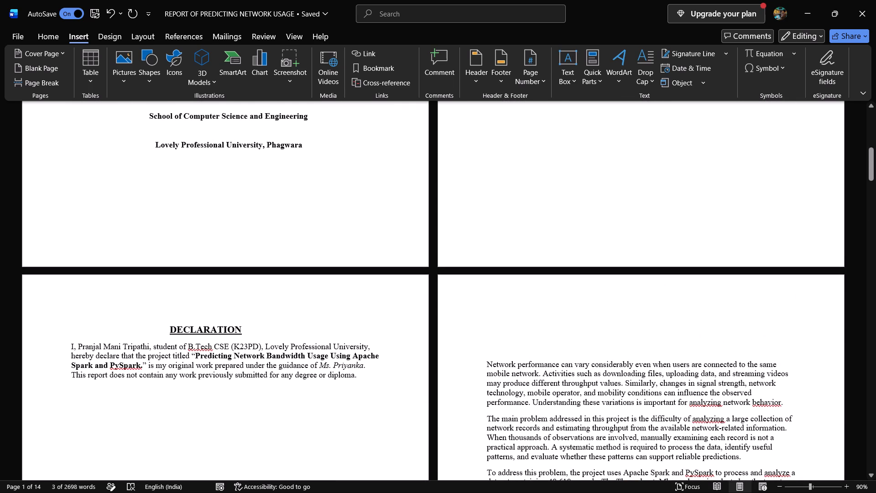
pyautogui.click(487, 328)
pyautogui.hotkey('ctrl', 'v')
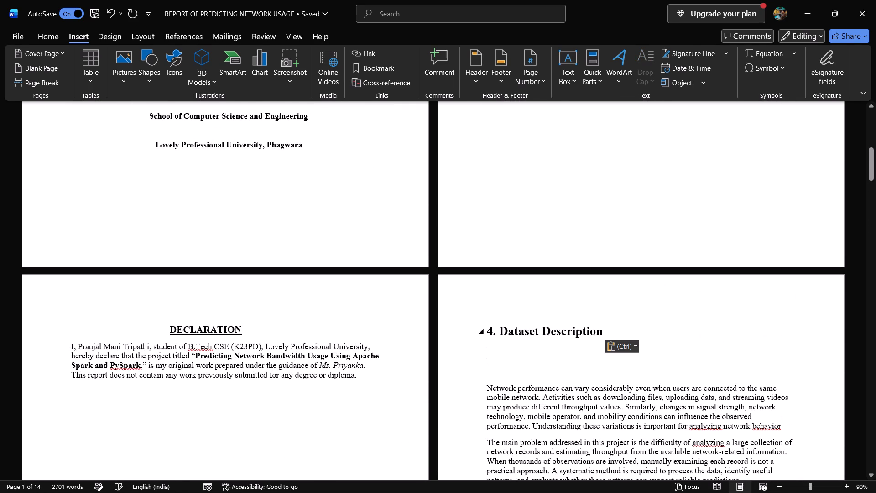
# Change the pasted Dataset Description heading above the problem statement text to "2. Problem Statement".
pyautogui.click(608, 332)
pyautogui.press('BackSpace')
pyautogui.press('BackSpace')
pyautogui.press('BackSpace')
pyautogui.press('BackSpace')
pyautogui.press('BackSpace')
pyautogui.press('BackSpace')
pyautogui.press('BackSpace')
pyautogui.press('BackSpace')
pyautogui.press('BackSpace')
pyautogui.press('BackSpace')
pyautogui.press('BackSpace')
pyautogui.press('BackSpace')
pyautogui.press('BackSpace')
pyautogui.press('BackSpace')
pyautogui.press('BackSpace')
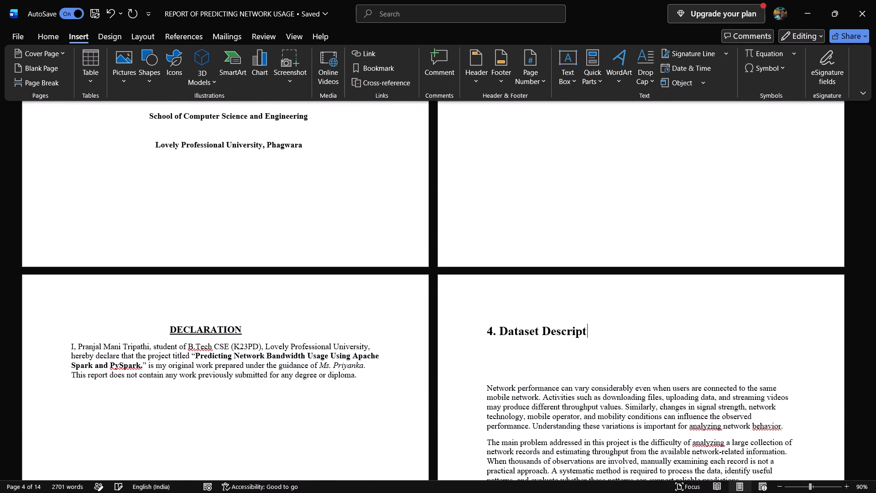
pyautogui.press('BackSpace')
pyautogui.press('BackSpace')
pyautogui.press('BackSpace')
pyautogui.press('BackSpace')
pyautogui.press('BackSpace')
pyautogui.press('BackSpace')
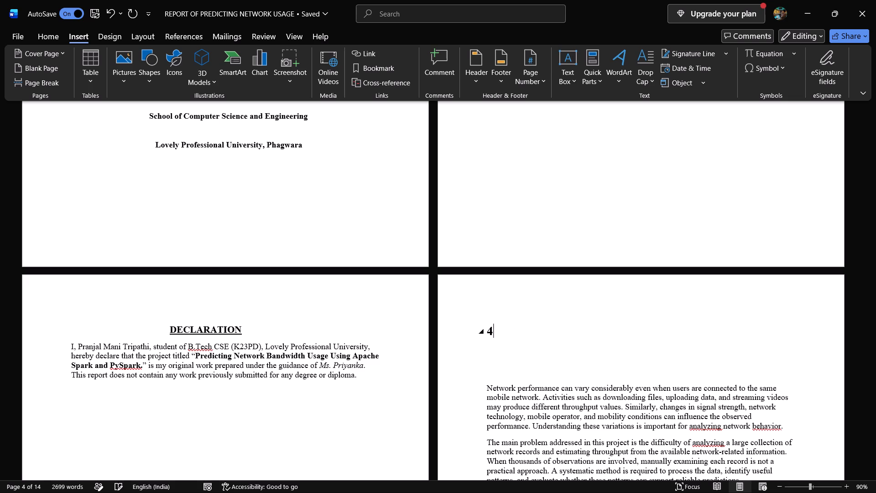
pyautogui.press('BackSpace')
pyautogui.write('2.')
pyautogui.press('space')
pyautogui.press('p')
pyautogui.write('roblem')
pyautogui.press('space')
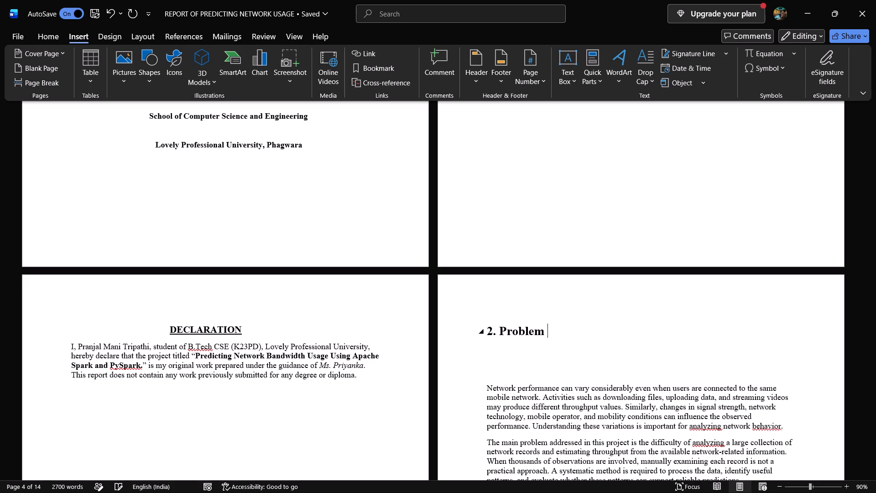
pyautogui.press('s')
pyautogui.write('tatement')
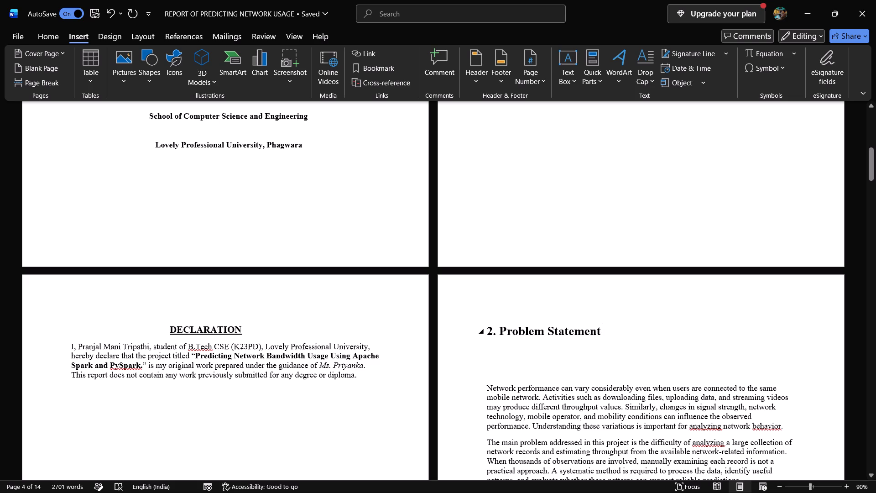
# Remove the empty lines between the 2. Problem Statement heading and its first paragraph.
pyautogui.click(614, 366)
pyautogui.press('BackSpace')
pyautogui.press('BackSpace')
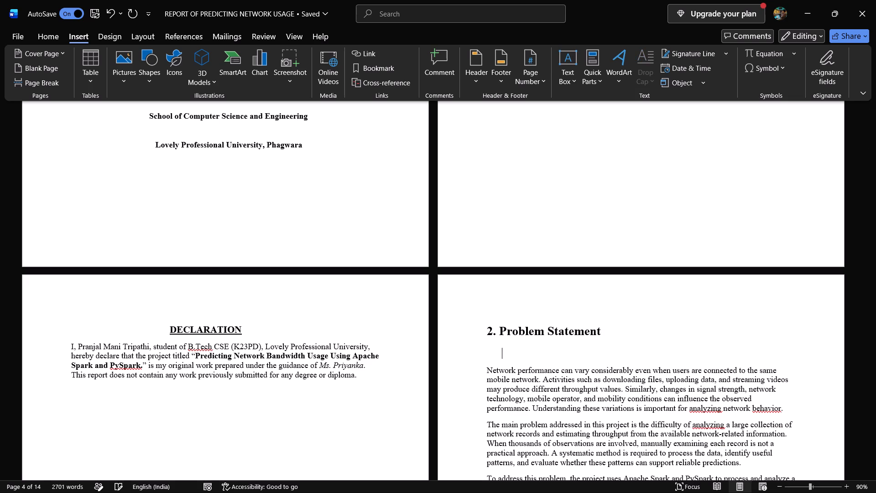
pyautogui.press('BackSpace')
pyautogui.press('BackSpace')
pyautogui.press('BackSpace')
pyautogui.press('BackSpace')
pyautogui.press('BackSpace')
pyautogui.press('BackSpace')
pyautogui.press('BackSpace')
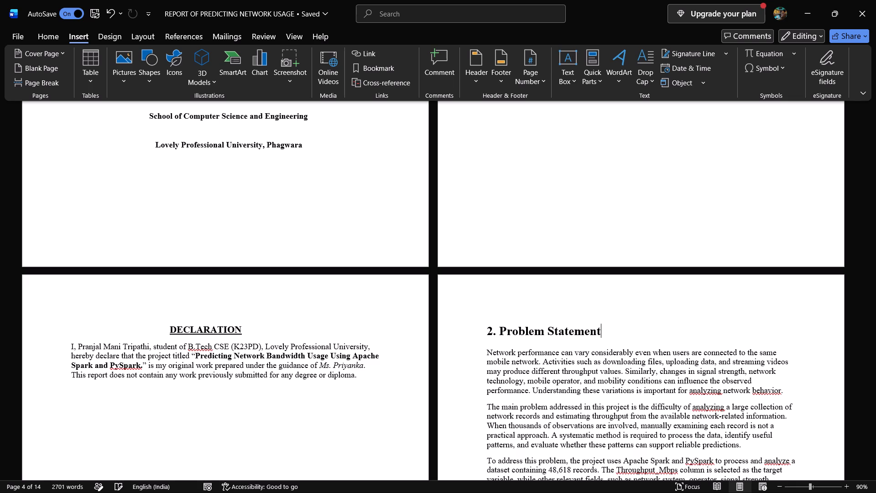
# Delete the underlined OBJECTIVES OF THE PROJECT heading at the bottom of the page before the objectives text.
pyautogui.scroll(-5, 614, 366)
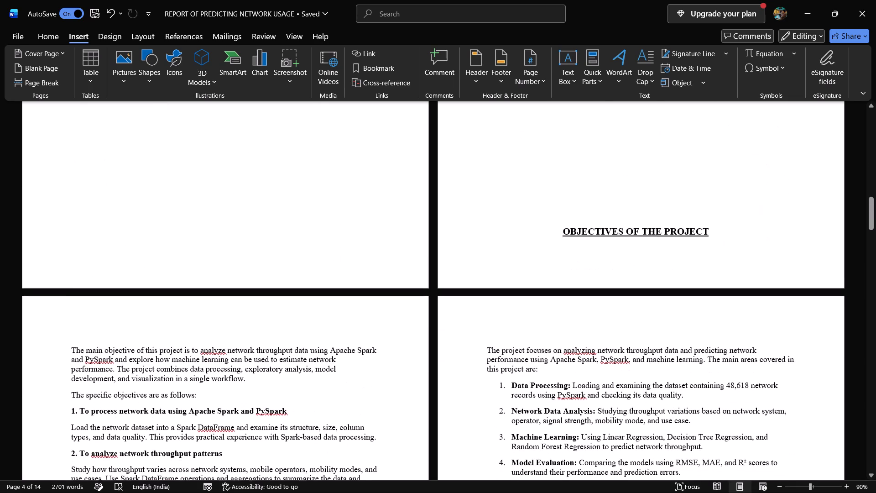
pyautogui.scroll(1, 594, 233)
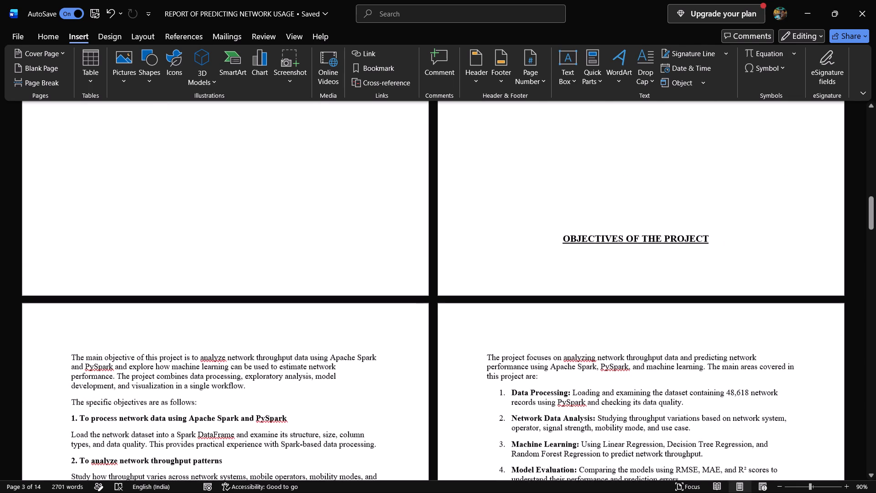
pyautogui.scroll(1, 594, 233)
pyautogui.moveTo(564, 241); pyautogui.dragTo(665, 238)
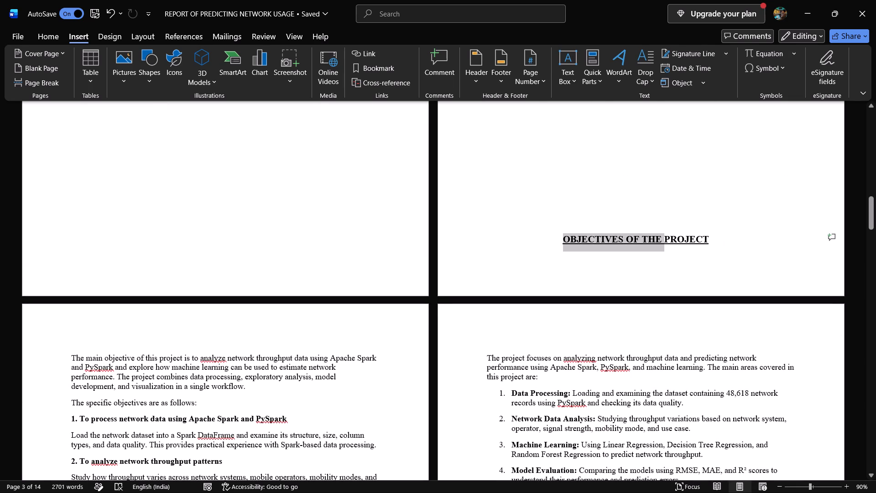
pyautogui.moveTo(665, 238); pyautogui.dragTo(690, 239)
pyautogui.press('BackSpace')
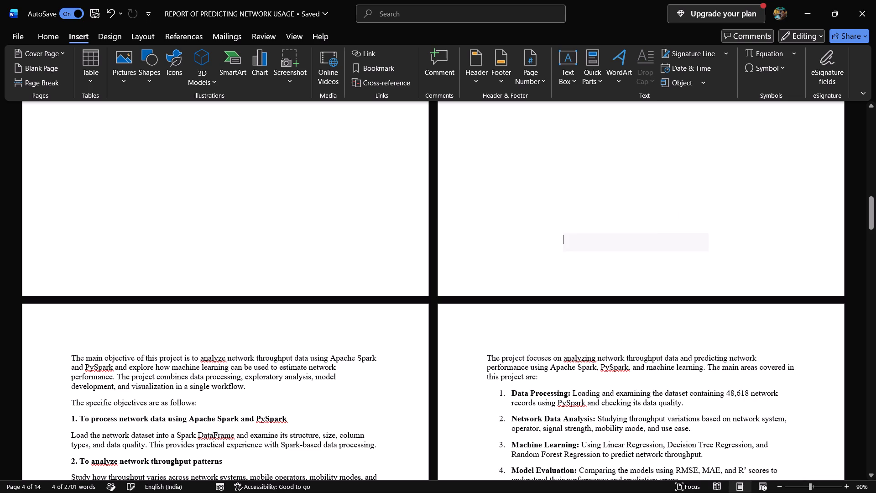
pyautogui.press('BackSpace')
pyautogui.press('BackSpace')
pyautogui.press('BackSpace')
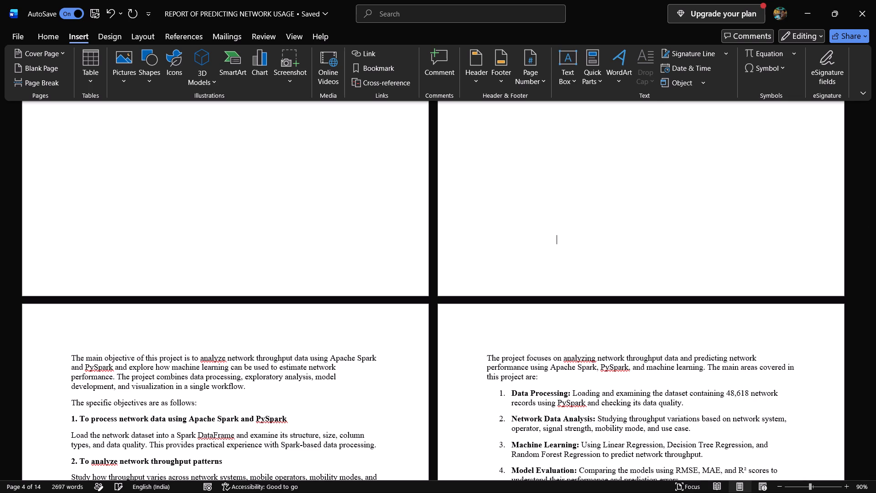
pyautogui.press('BackSpace')
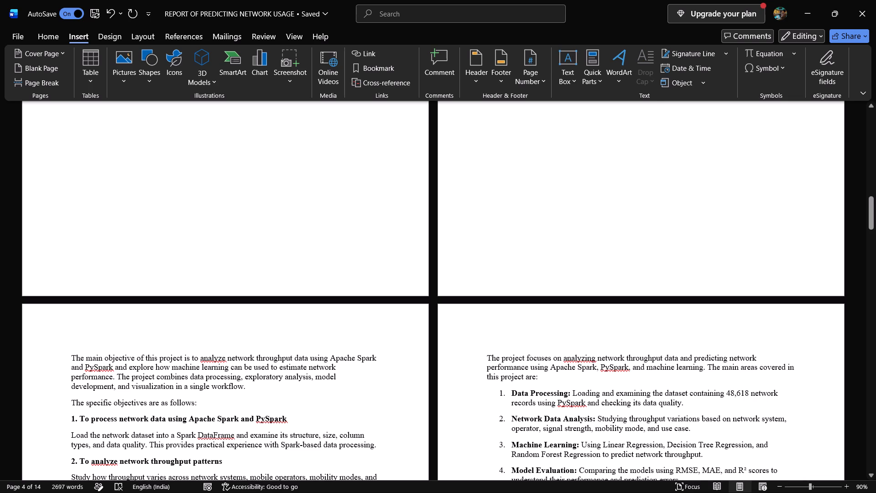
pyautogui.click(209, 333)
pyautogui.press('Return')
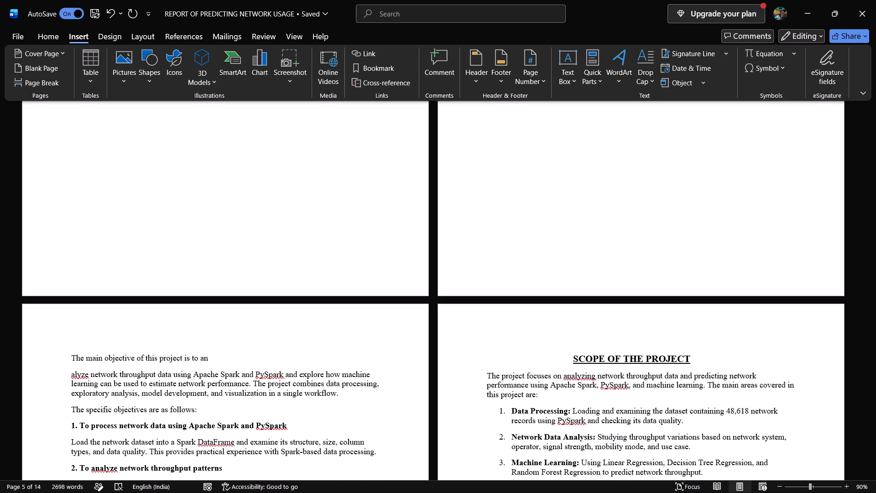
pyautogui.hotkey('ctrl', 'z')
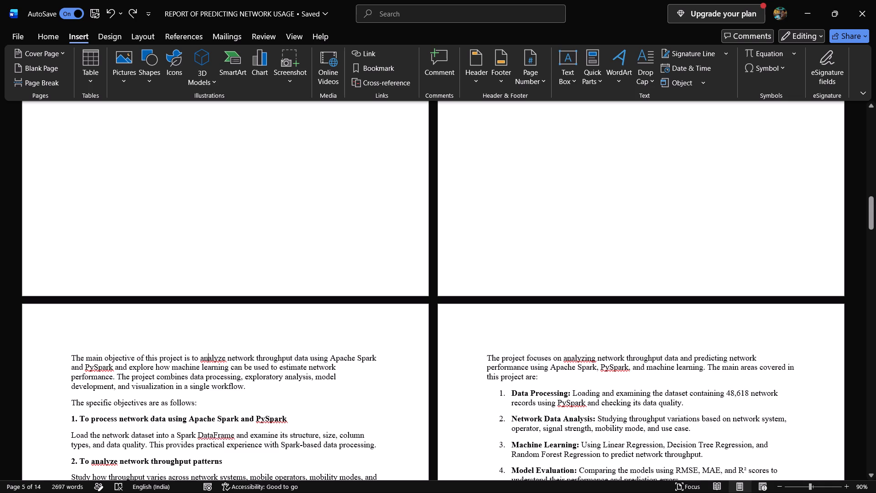
# Add an empty line above the main objective paragraph and paste the copied 4. Dataset Description heading there.
pyautogui.click(73, 360)
pyautogui.press('Return')
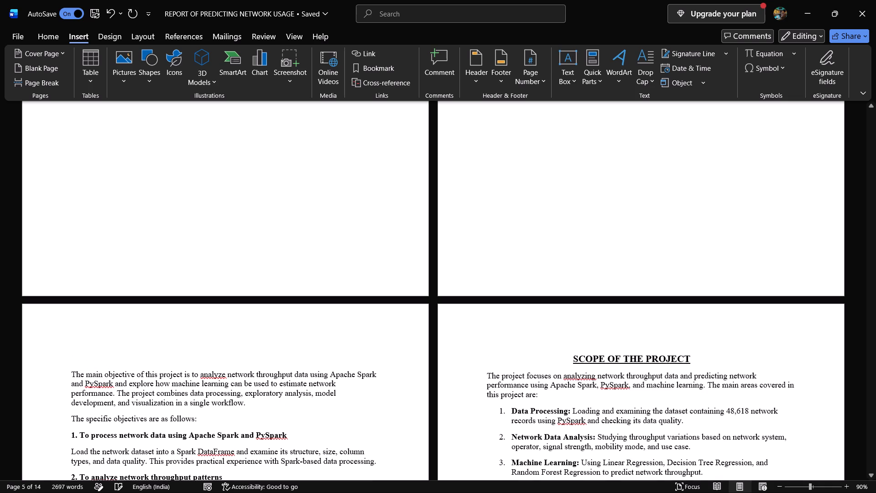
pyautogui.click(81, 353)
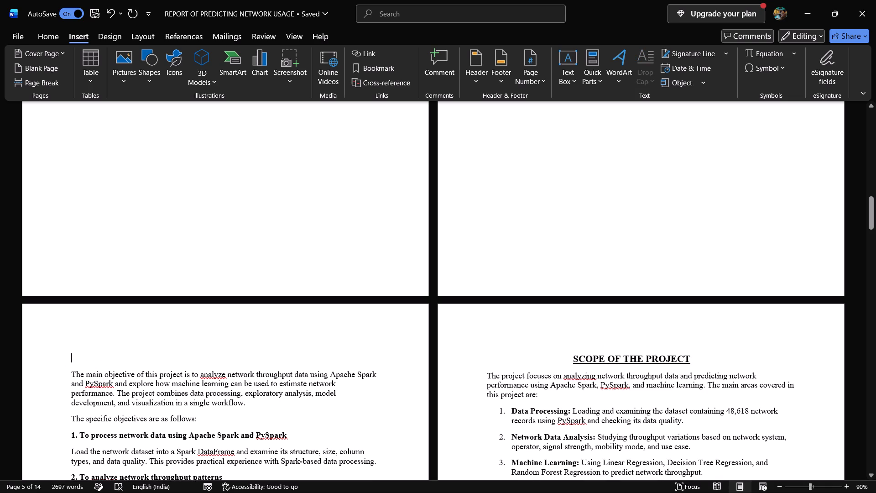
pyautogui.hotkey('ctrl', 'v')
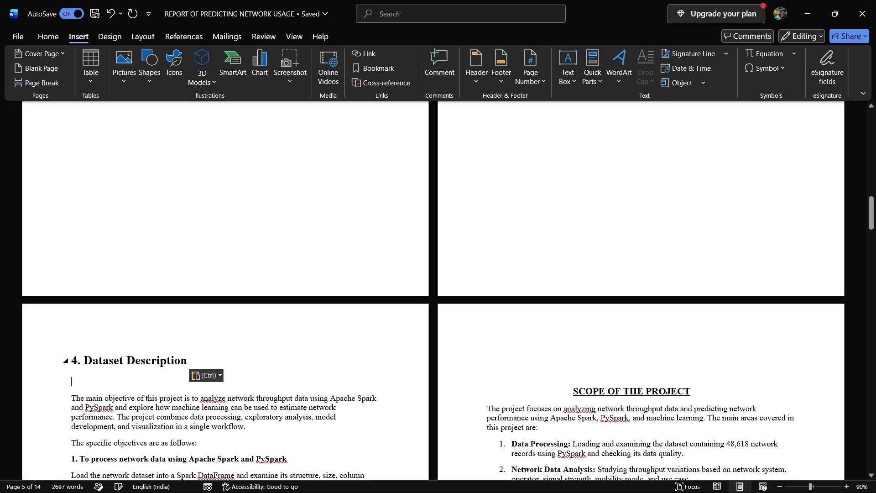
# Change the pasted heading above the main objective paragraph to "4. Objectives of the Project".
pyautogui.click(188, 364)
pyautogui.press('BackSpace')
pyautogui.press('BackSpace')
pyautogui.press('BackSpace')
pyautogui.press('BackSpace')
pyautogui.press('BackSpace')
pyautogui.press('BackSpace')
pyautogui.press('BackSpace')
pyautogui.press('BackSpace')
pyautogui.press('BackSpace')
pyautogui.press('BackSpace')
pyautogui.press('BackSpace')
pyautogui.press('BackSpace')
pyautogui.press('BackSpace')
pyautogui.press('BackSpace')
pyautogui.press('BackSpace')
pyautogui.press('BackSpace')
pyautogui.press('BackSpace')
pyautogui.press('BackSpace')
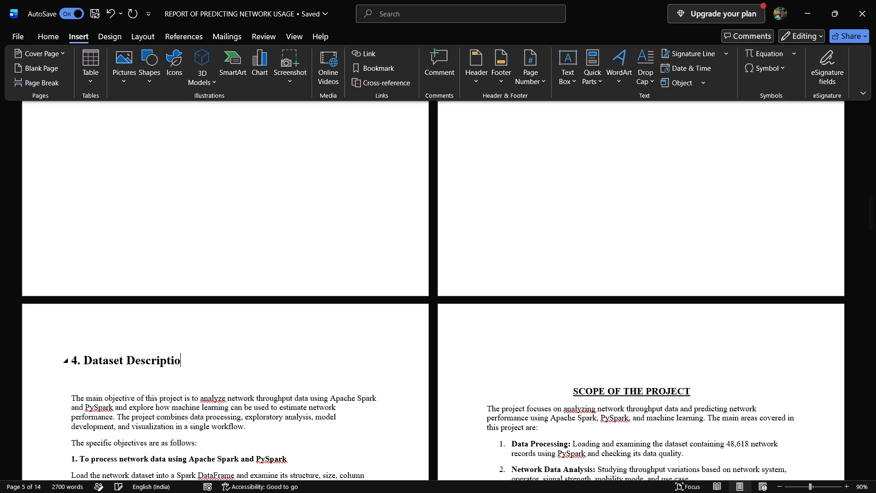
pyautogui.press('BackSpace')
pyautogui.press('BackSpace')
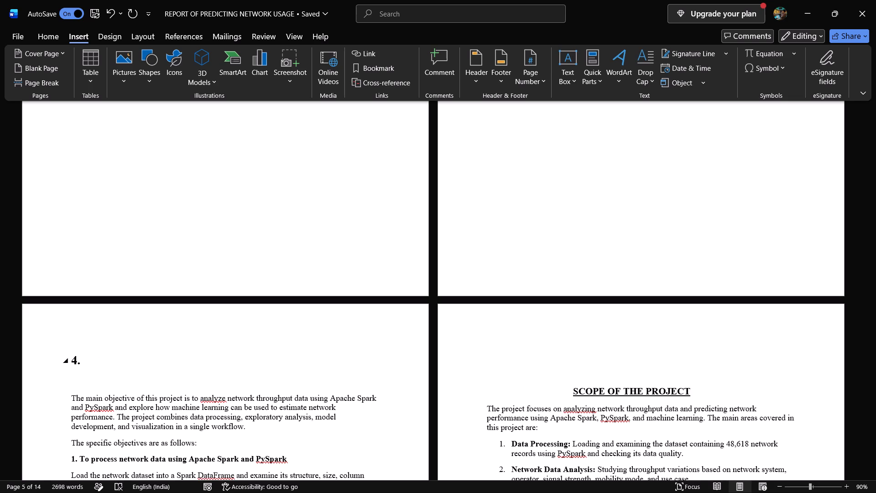
pyautogui.press('o')
pyautogui.write('bjectives of the')
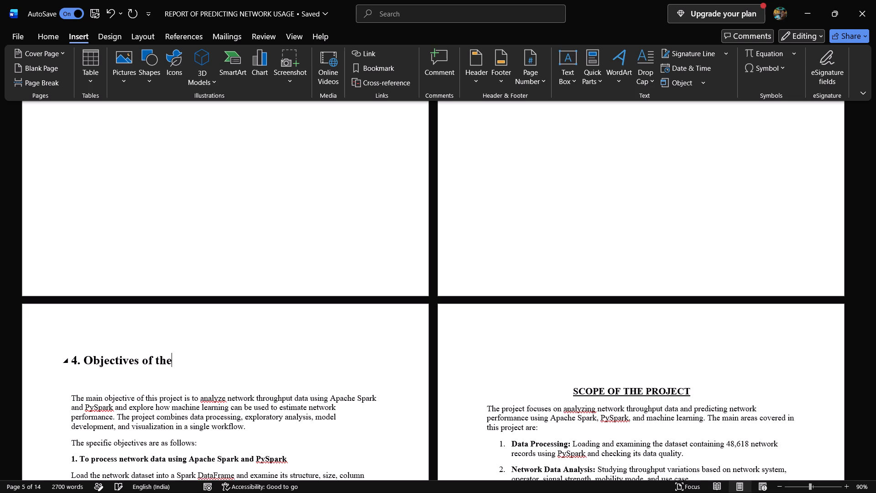
pyautogui.press('space')
pyautogui.press('p')
pyautogui.write('rojecy')
pyautogui.press('BackSpace')
pyautogui.press('t')
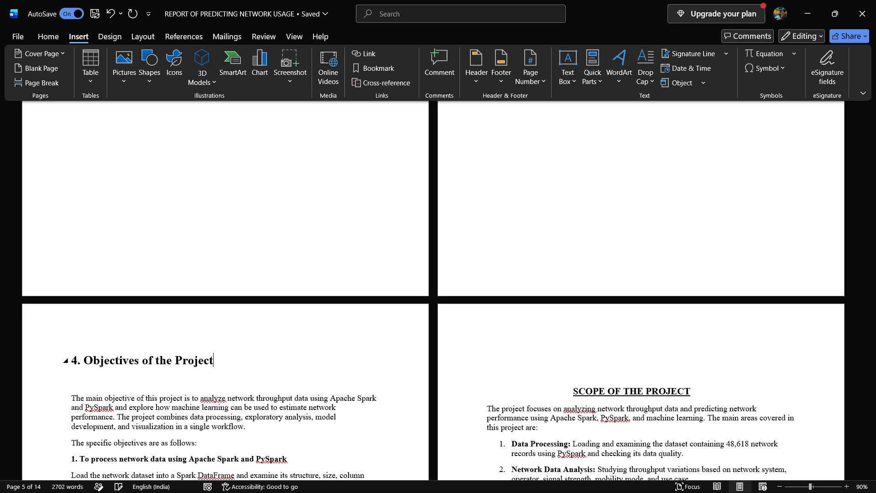
# Remove the empty line between the Objectives of the Project heading and its first paragraph.
pyautogui.click(189, 372)
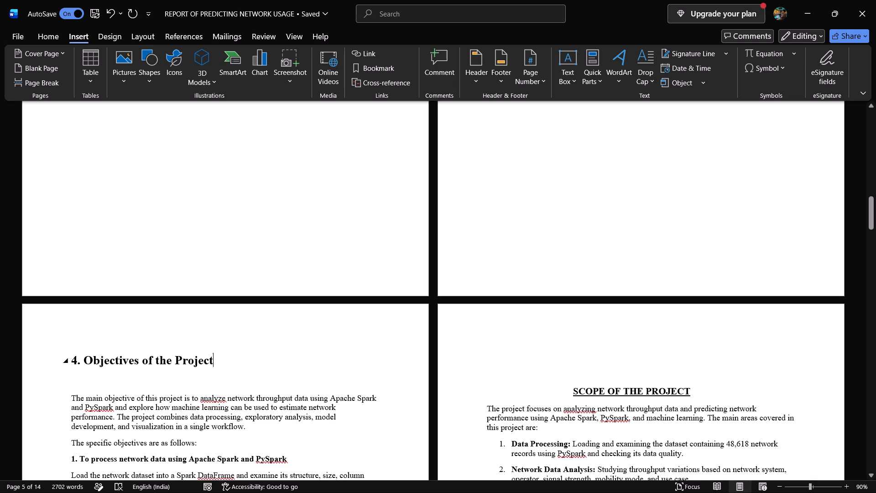
pyautogui.click(156, 383)
pyautogui.press('BackSpace')
# Replace the underlined SCOPE OF THE PROJECT heading with the copied 4. Dataset Description heading.
pyautogui.scroll(-3, 156, 383)
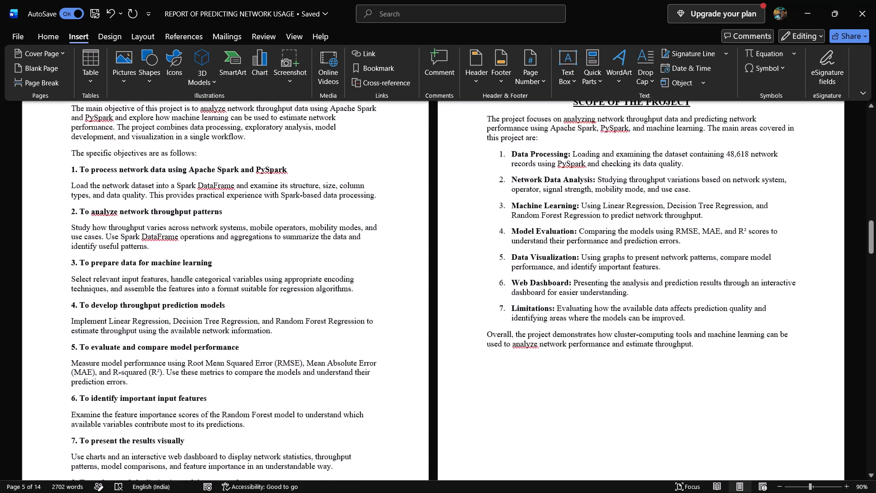
pyautogui.scroll(-1, 156, 383)
pyautogui.scroll(2, 156, 383)
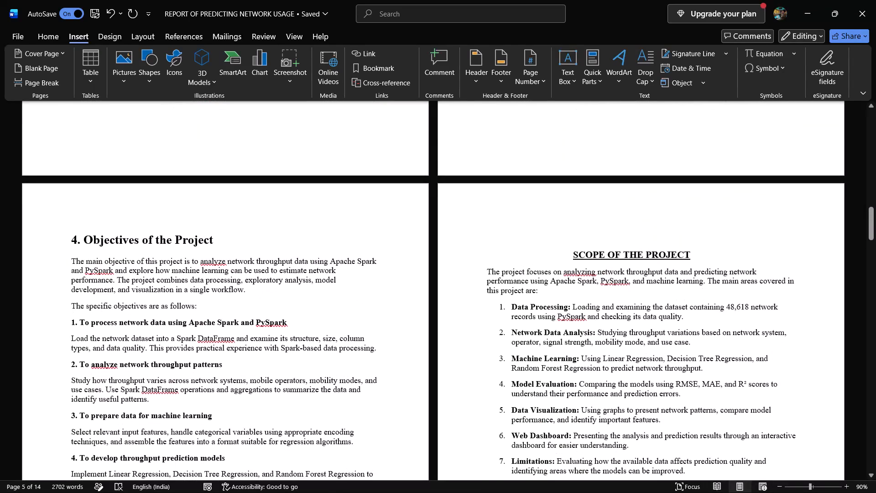
pyautogui.moveTo(572, 253); pyautogui.dragTo(661, 254)
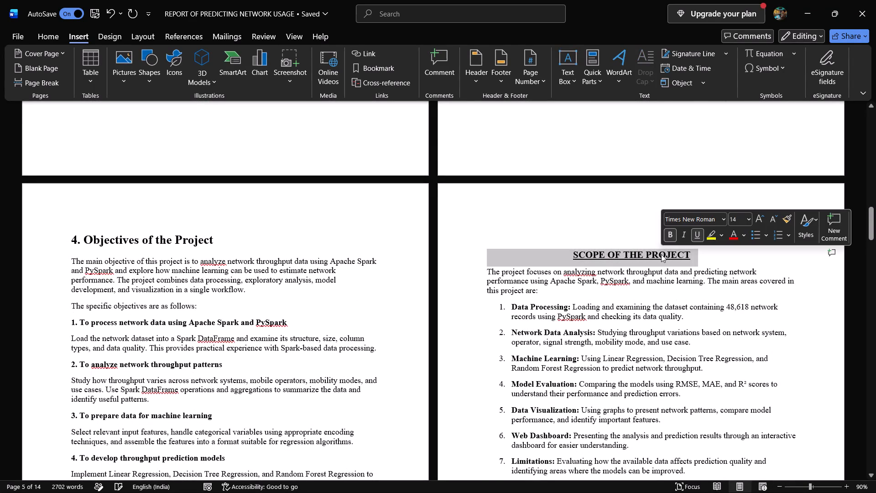
pyautogui.hotkey('ctrl', 'v')
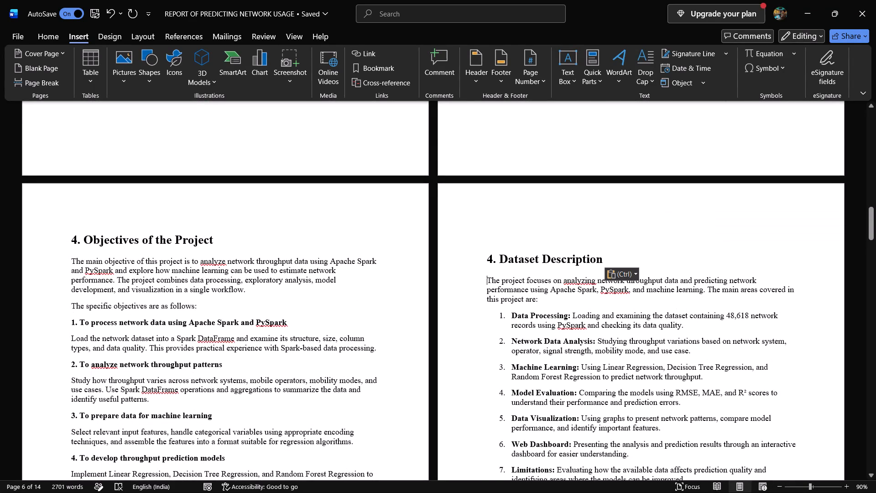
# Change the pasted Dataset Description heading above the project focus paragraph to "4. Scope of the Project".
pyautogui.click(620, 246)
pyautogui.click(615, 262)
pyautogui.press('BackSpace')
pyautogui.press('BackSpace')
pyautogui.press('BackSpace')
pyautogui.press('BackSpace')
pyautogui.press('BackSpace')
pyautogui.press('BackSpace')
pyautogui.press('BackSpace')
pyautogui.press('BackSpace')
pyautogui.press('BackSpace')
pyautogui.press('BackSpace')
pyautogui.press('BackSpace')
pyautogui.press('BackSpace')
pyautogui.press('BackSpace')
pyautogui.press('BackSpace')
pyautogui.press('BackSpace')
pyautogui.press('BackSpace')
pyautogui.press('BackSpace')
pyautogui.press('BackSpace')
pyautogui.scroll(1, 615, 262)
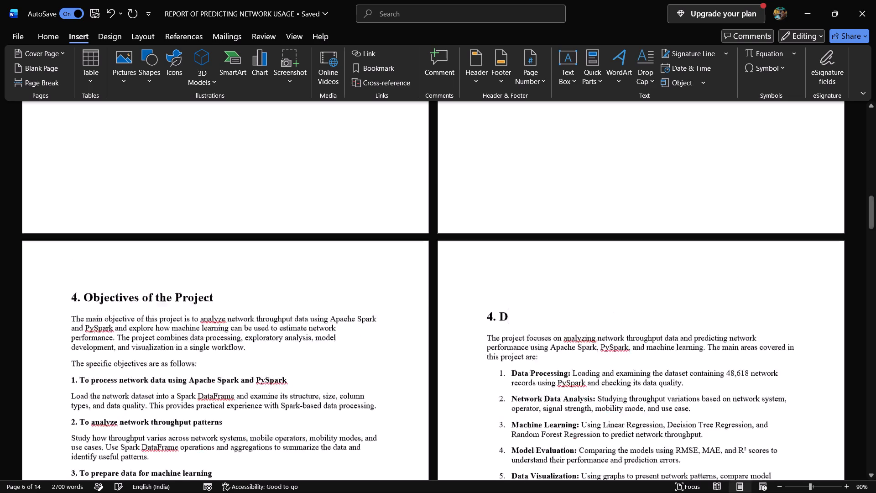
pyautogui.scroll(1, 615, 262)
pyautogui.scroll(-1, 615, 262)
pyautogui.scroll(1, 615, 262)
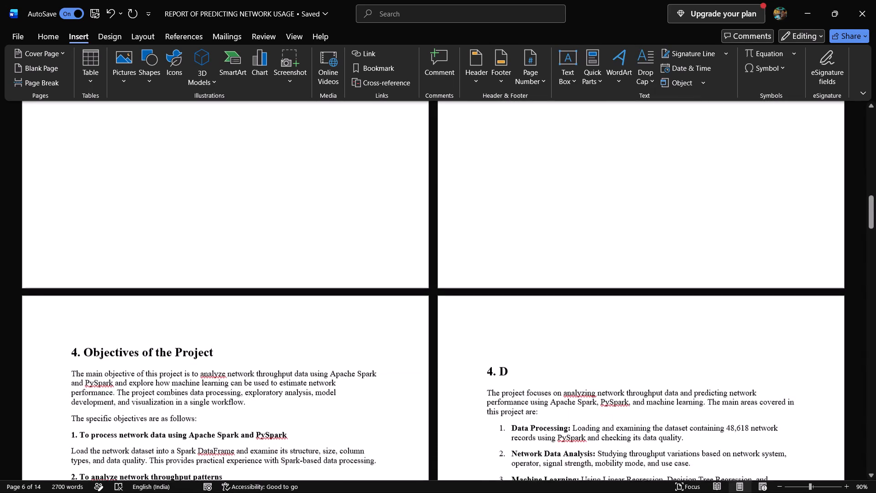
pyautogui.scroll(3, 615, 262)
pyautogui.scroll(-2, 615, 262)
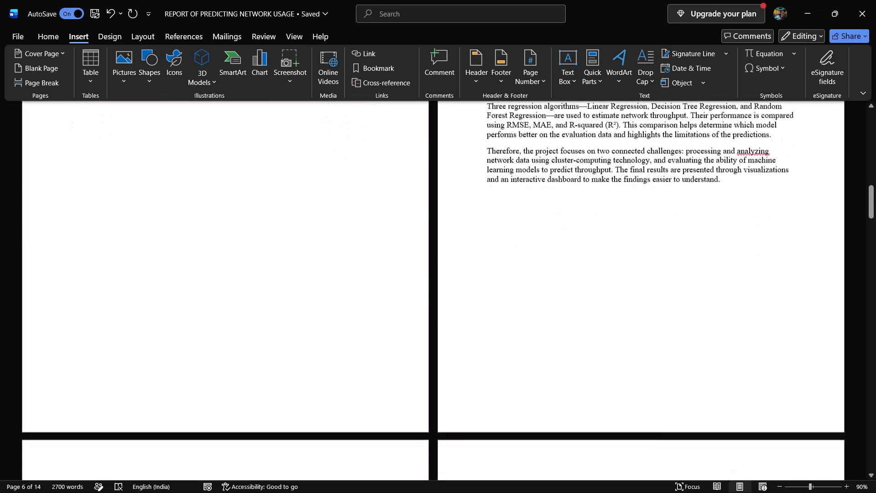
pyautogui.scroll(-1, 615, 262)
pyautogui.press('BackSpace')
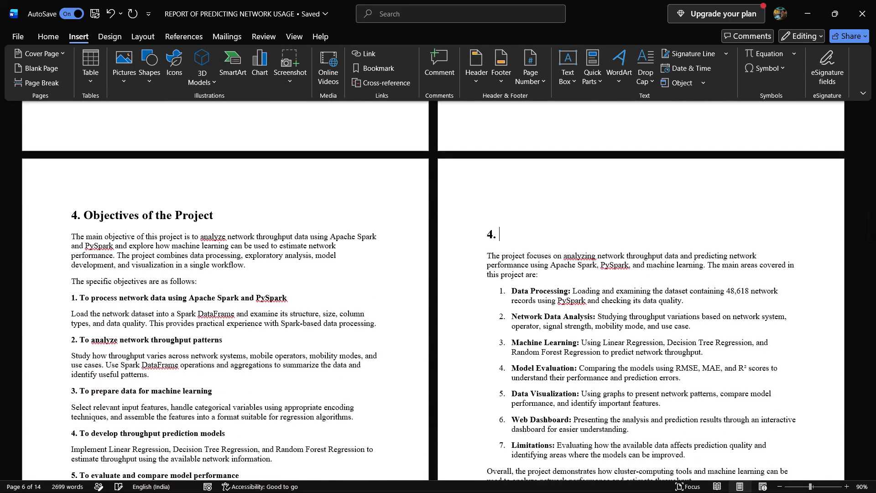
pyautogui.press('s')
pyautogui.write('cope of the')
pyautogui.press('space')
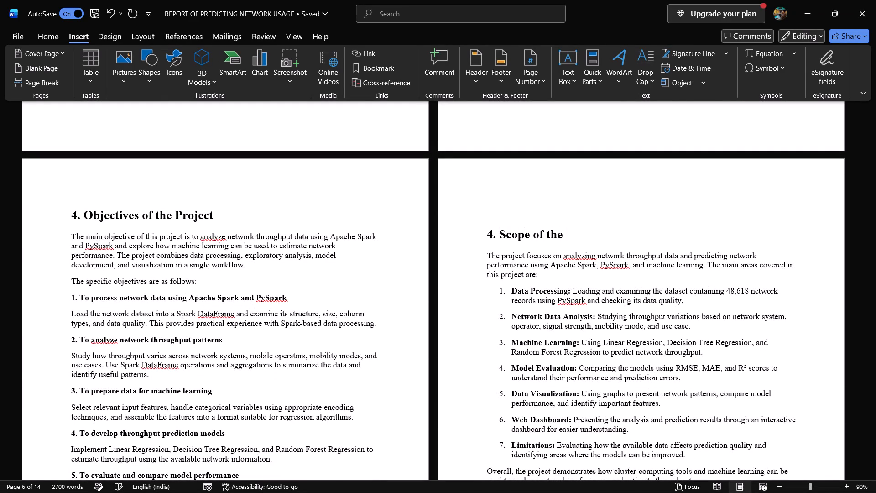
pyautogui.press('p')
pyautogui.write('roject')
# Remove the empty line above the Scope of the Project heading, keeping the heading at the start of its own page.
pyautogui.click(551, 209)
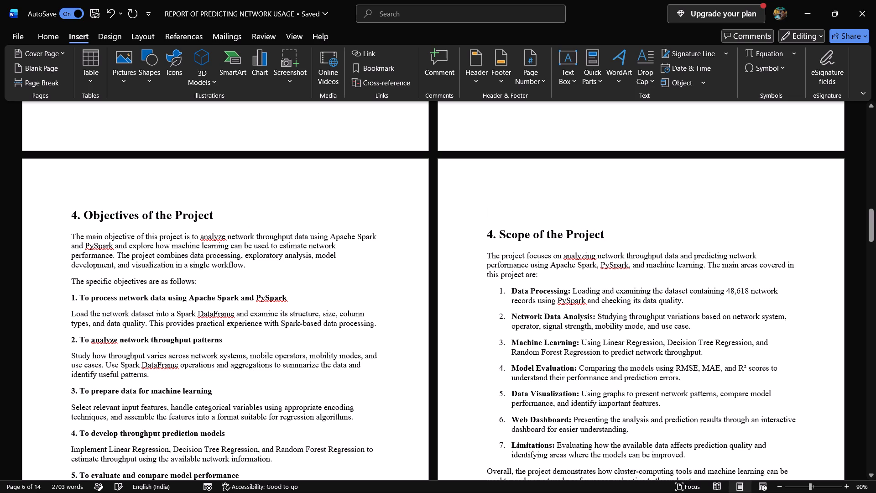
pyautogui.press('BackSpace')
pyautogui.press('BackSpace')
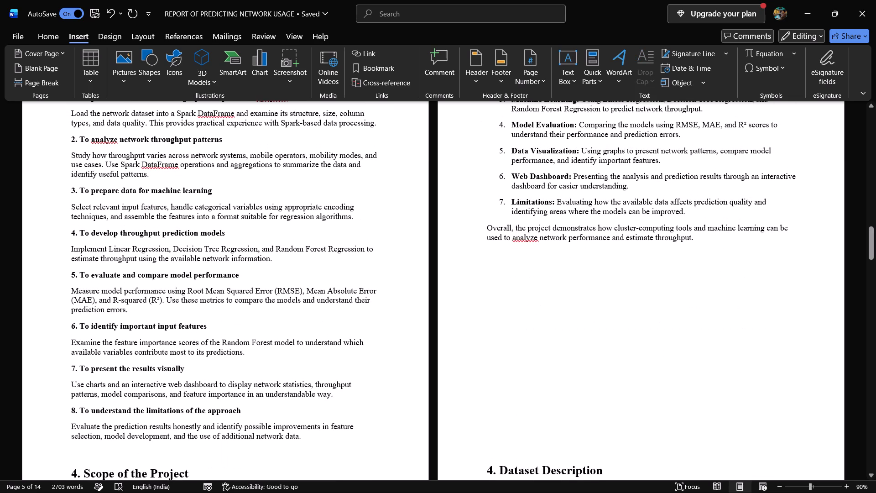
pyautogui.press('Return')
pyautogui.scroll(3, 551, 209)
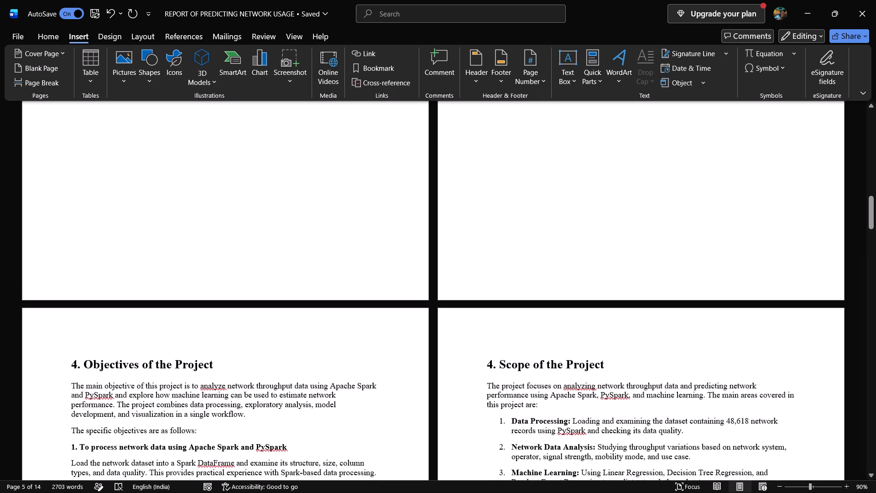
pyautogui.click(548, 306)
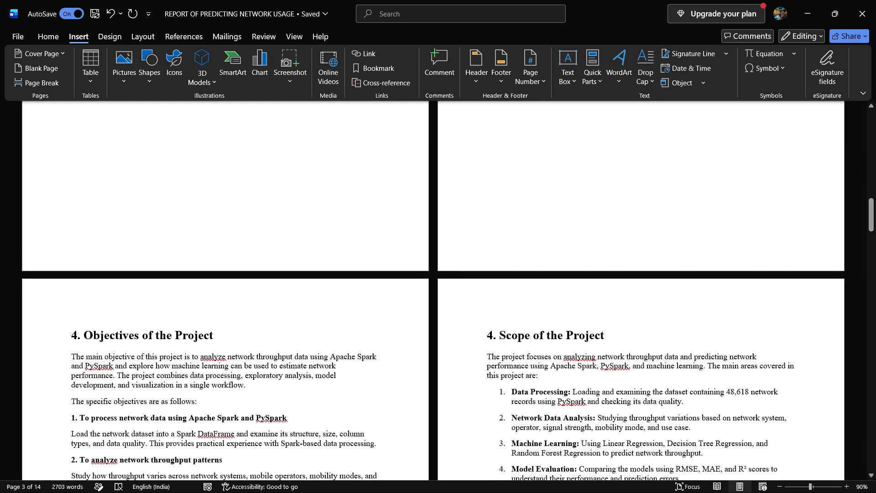
# Renumber the Objectives of the Project heading to 3 and save the document.
pyautogui.scroll(-1, 557, 353)
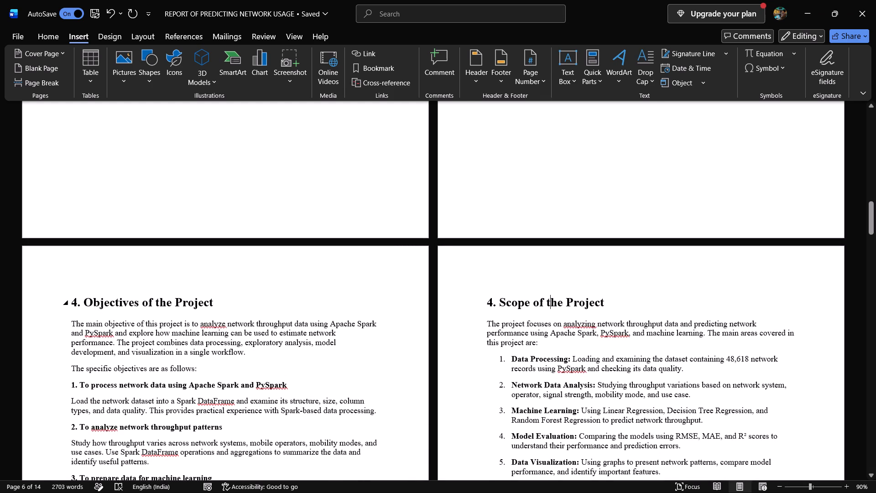
pyautogui.click(78, 302)
pyautogui.press('=')
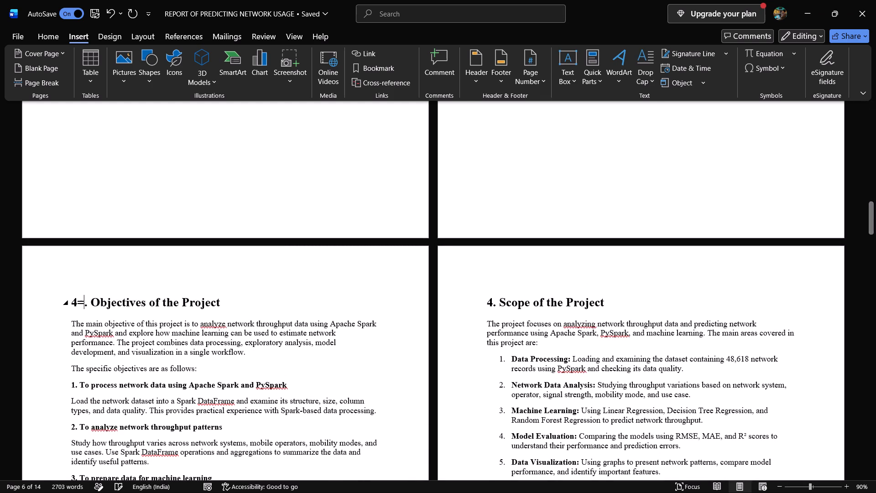
pyautogui.press('BackSpace')
pyautogui.press('BackSpace')
pyautogui.press('3')
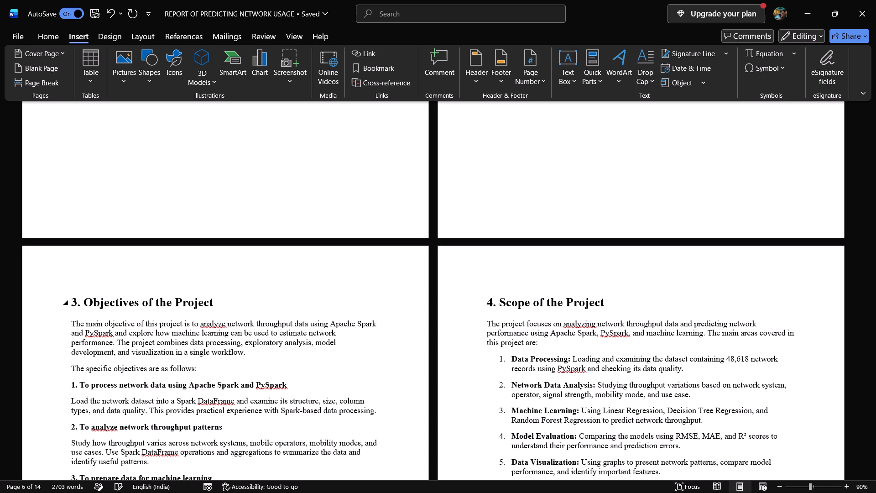
pyautogui.hotkey('ctrl', 's')
# Review the sections from Problem Statement through Technologies and Tools Used for heading numbering, order and page layout.
pyautogui.scroll(-1, 78, 302)
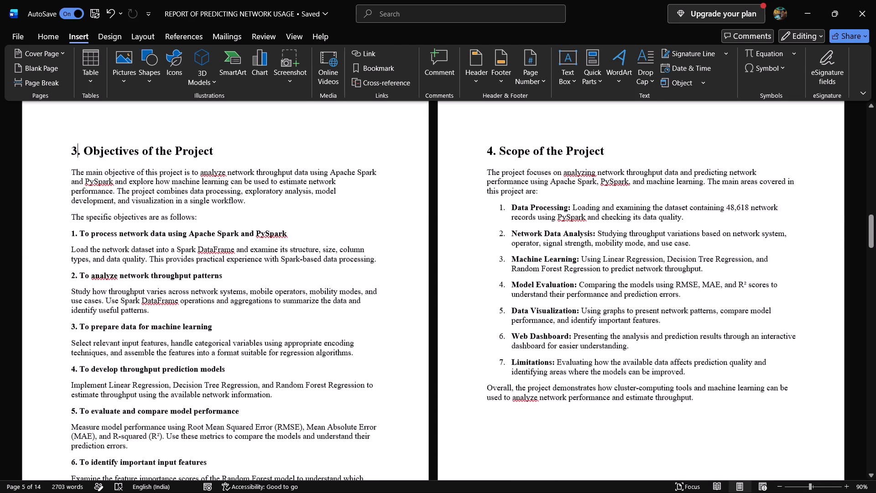
pyautogui.scroll(-3, 78, 302)
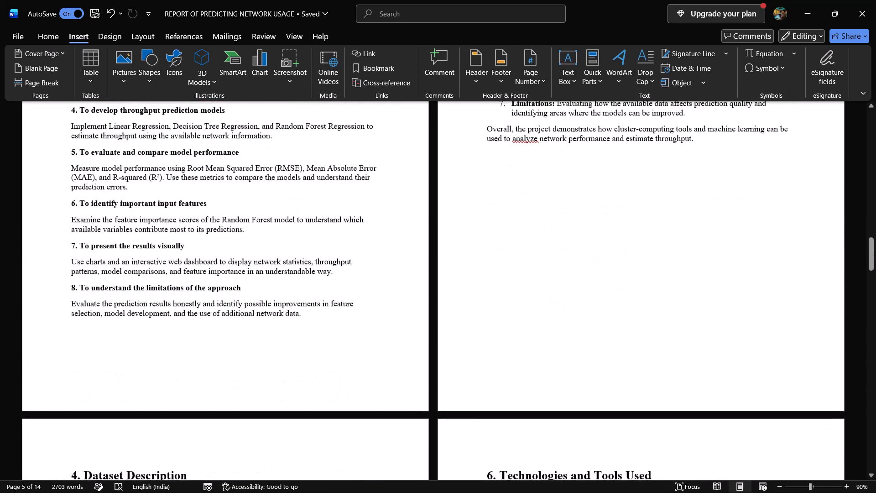
pyautogui.scroll(-2, 78, 302)
pyautogui.scroll(1, 78, 302)
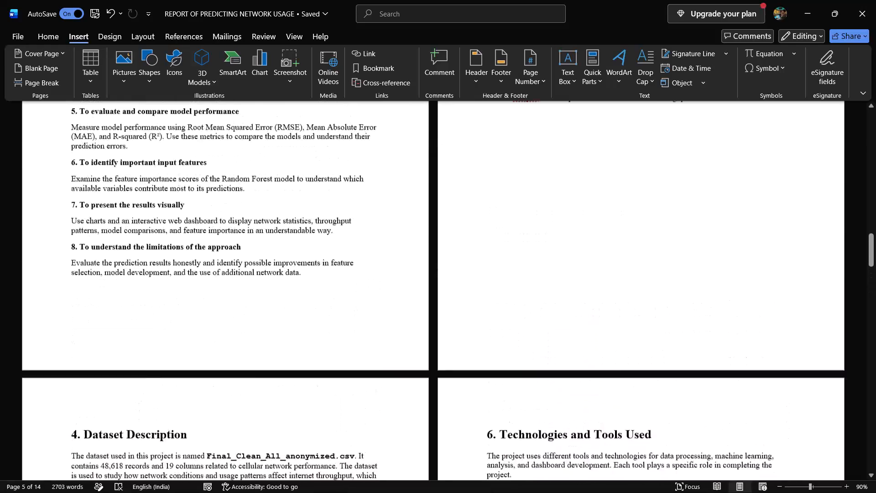
pyautogui.scroll(3, 78, 302)
pyautogui.scroll(-1, 78, 302)
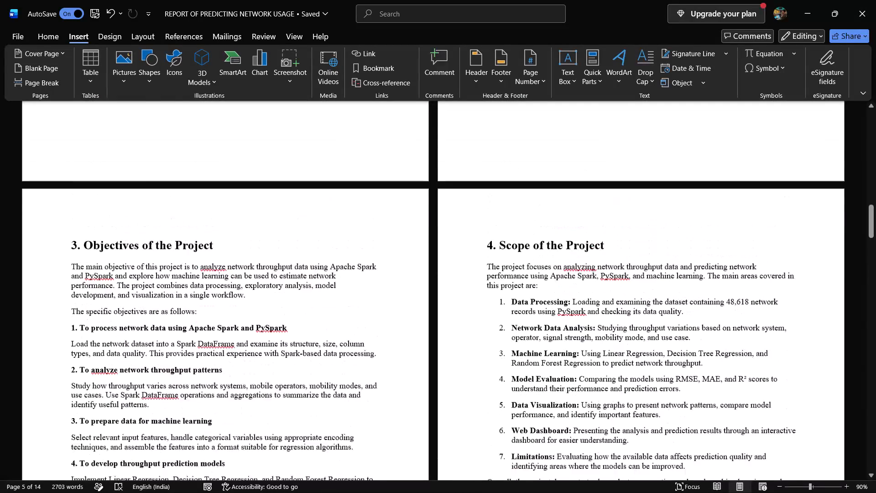
pyautogui.scroll(-1, 78, 302)
pyautogui.scroll(5, 78, 302)
pyautogui.scroll(-1, 78, 302)
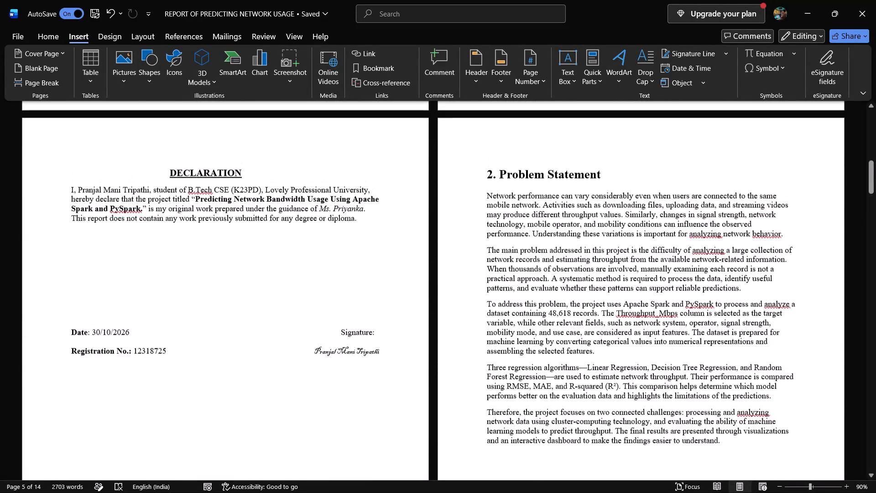
pyautogui.scroll(-3, 78, 302)
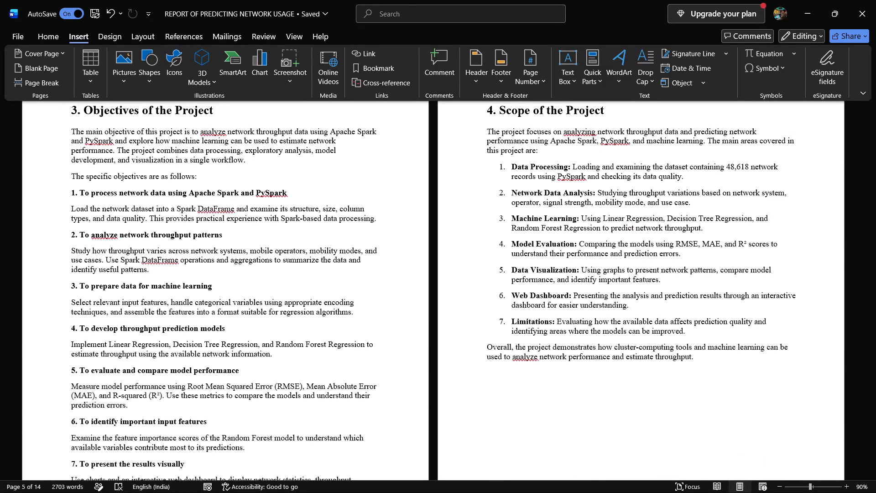
pyautogui.scroll(-3, 78, 302)
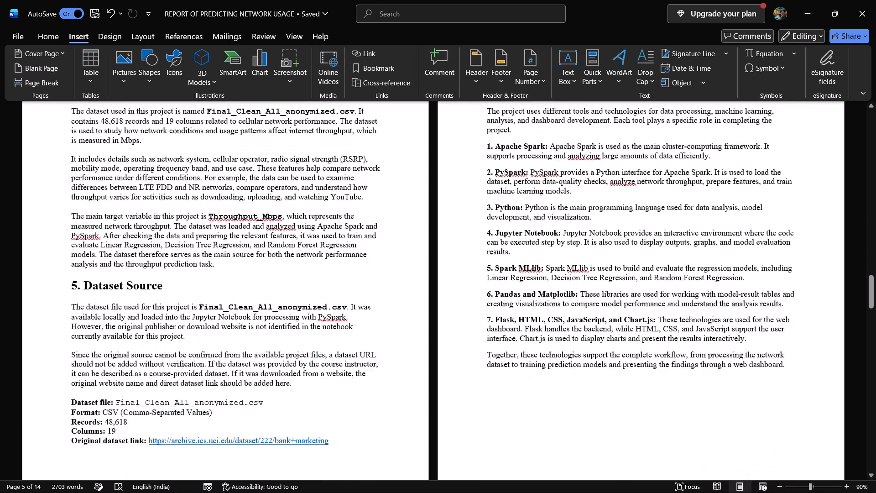
pyautogui.scroll(3, 78, 302)
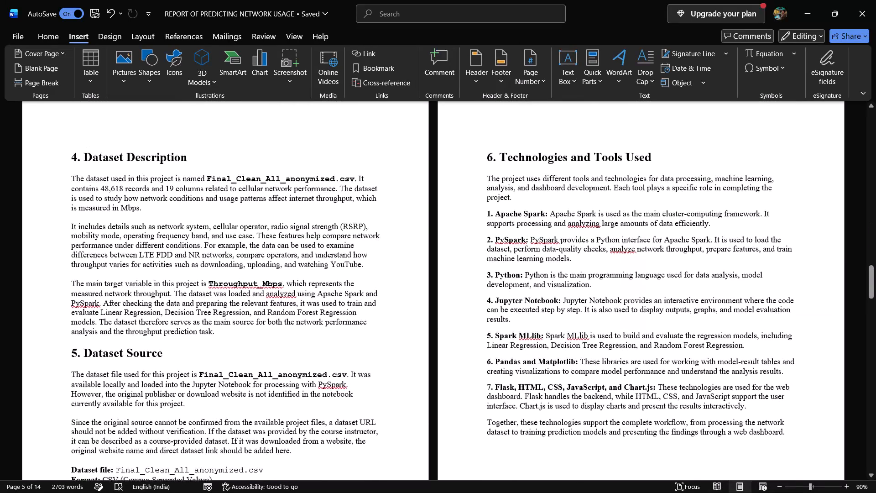
pyautogui.scroll(3, 78, 302)
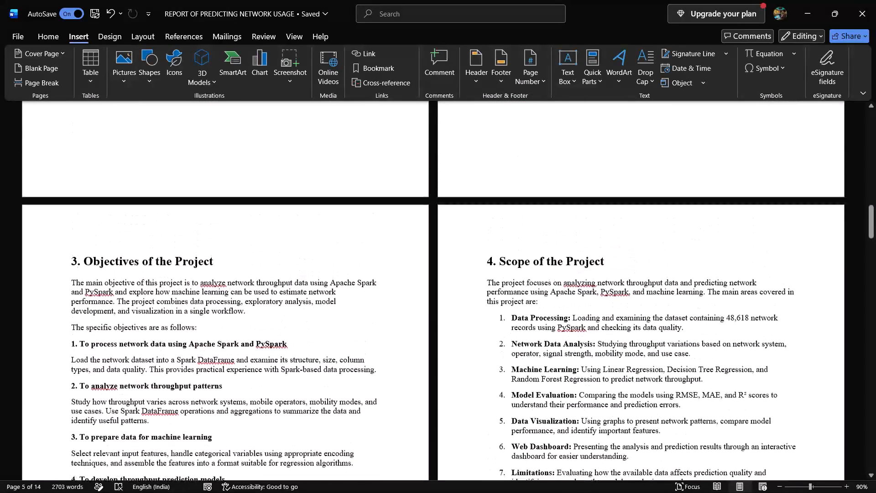
pyautogui.scroll(2, 78, 302)
pyautogui.scroll(-3, 157, 309)
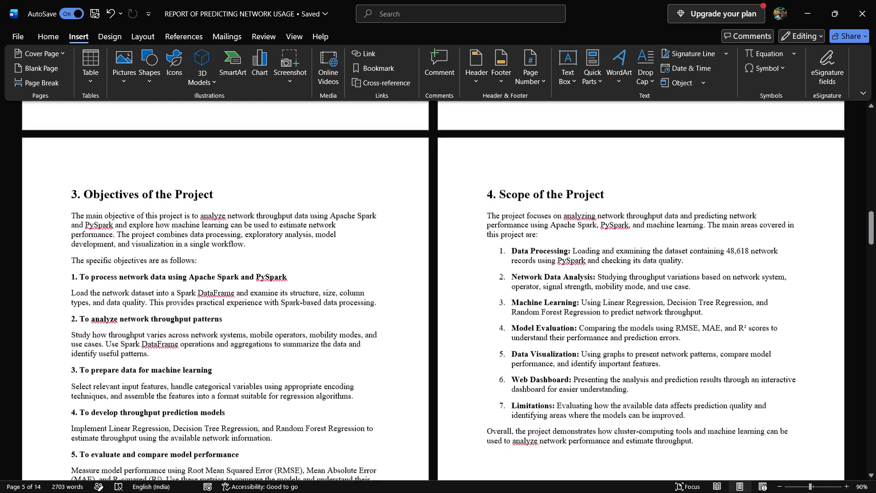
pyautogui.scroll(-1, 157, 309)
pyautogui.scroll(1, 157, 309)
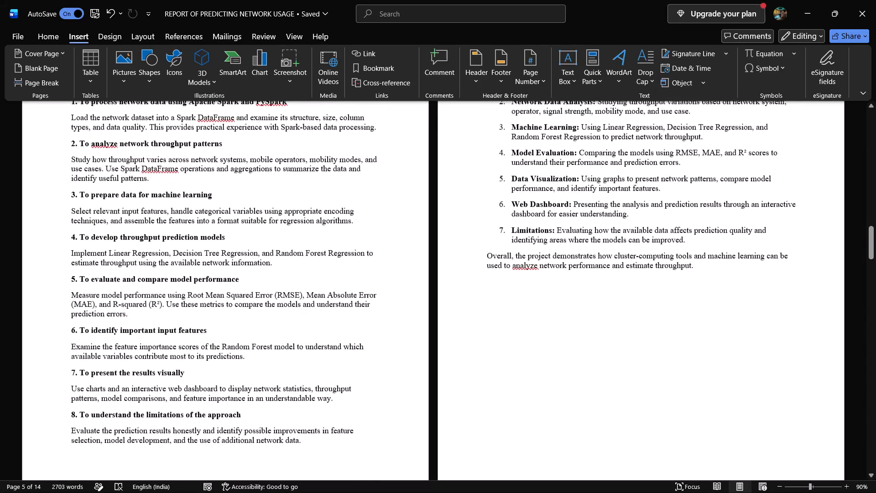
pyautogui.scroll(1, 157, 309)
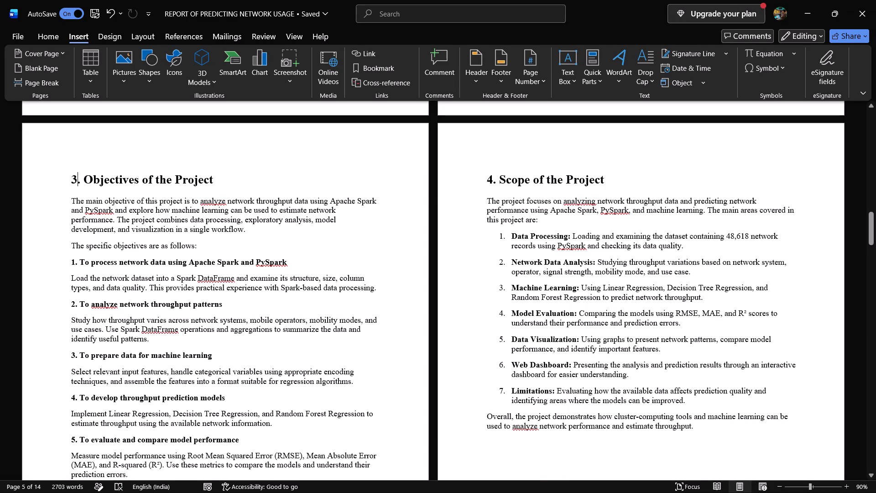
# Delete the entire Scope of the Project section, including its heading, numbered list and closing paragraph.
pyautogui.moveTo(701, 432); pyautogui.dragTo(480, 188)
pyautogui.press('BackSpace')
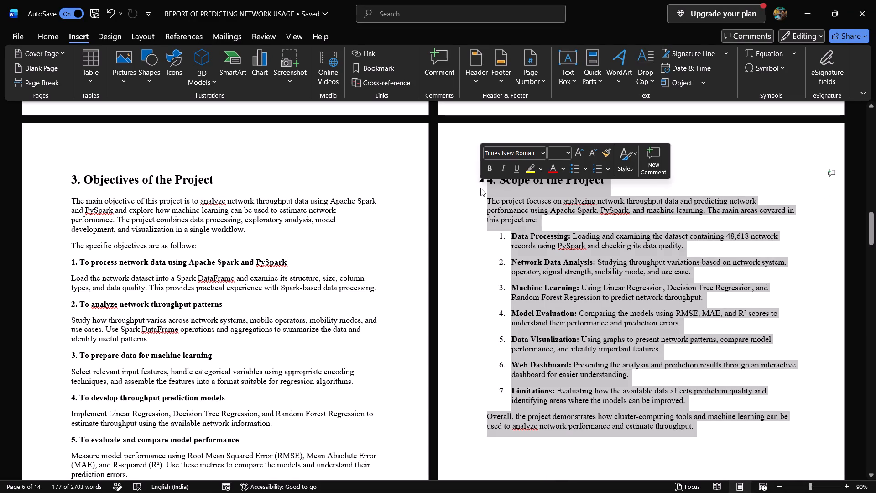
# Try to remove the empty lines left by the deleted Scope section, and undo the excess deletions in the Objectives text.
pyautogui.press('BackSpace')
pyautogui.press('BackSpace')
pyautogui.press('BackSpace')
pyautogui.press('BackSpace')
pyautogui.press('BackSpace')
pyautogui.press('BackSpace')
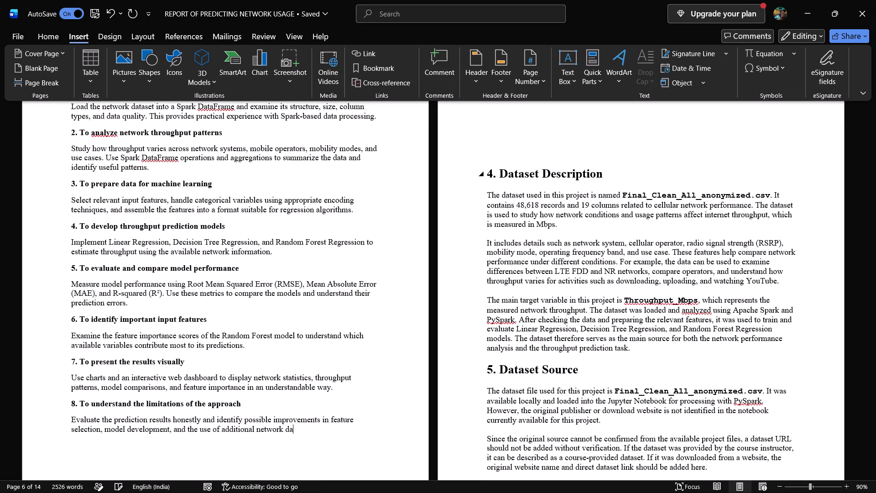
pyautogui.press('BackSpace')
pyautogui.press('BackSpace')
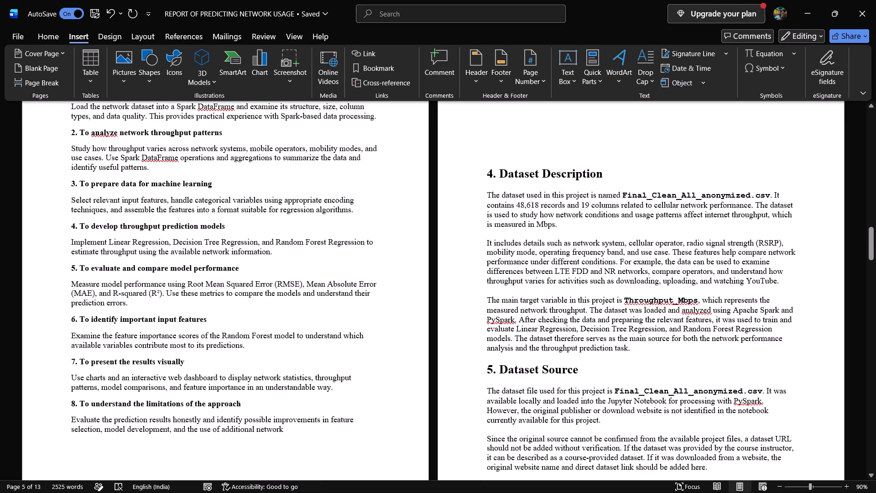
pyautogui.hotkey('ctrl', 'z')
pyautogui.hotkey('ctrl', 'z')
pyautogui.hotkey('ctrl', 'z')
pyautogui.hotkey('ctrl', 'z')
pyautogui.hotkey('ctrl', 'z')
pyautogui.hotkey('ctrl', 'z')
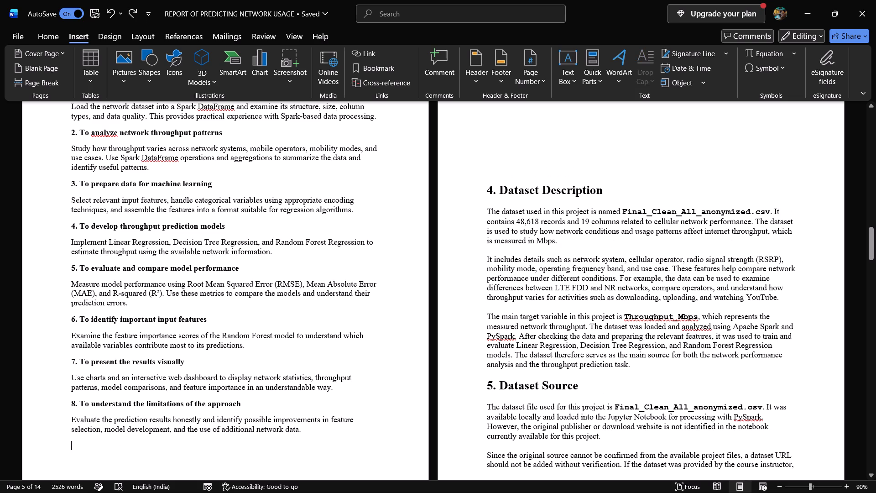
# Delete the empty lines above the 4. Dataset Description heading so that it starts at the top of its page.
pyautogui.scroll(1, 500, 218)
pyautogui.moveTo(500, 315); pyautogui.dragTo(494, 205)
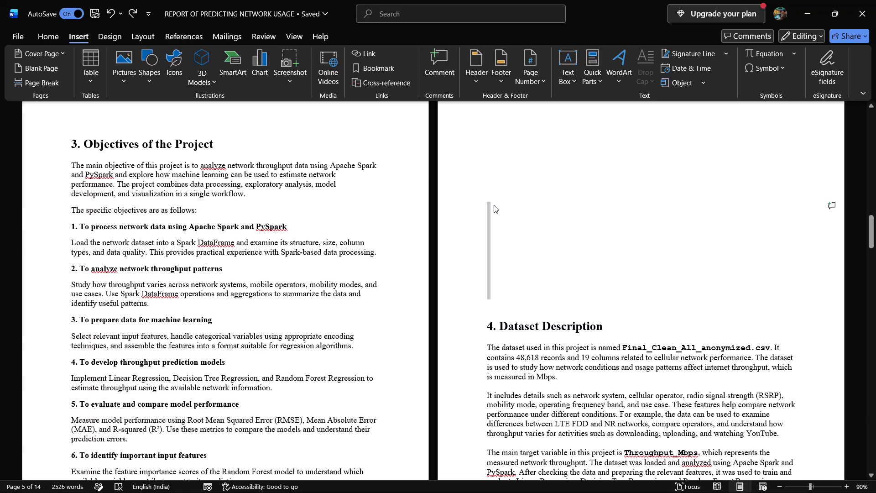
pyautogui.press('BackSpace')
pyautogui.press('BackSpace')
pyautogui.press('BackSpace')
pyautogui.press('BackSpace')
pyautogui.press('BackSpace')
pyautogui.press('BackSpace')
pyautogui.scroll(2, 494, 205)
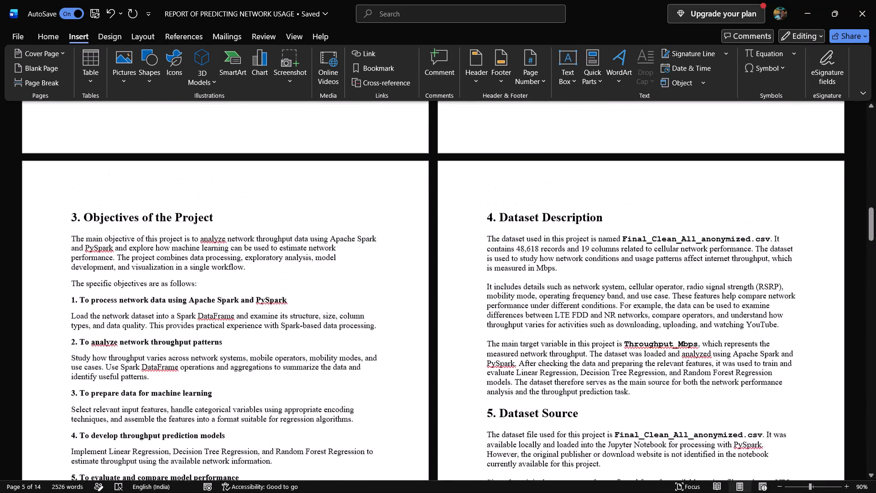
pyautogui.scroll(-2, 494, 205)
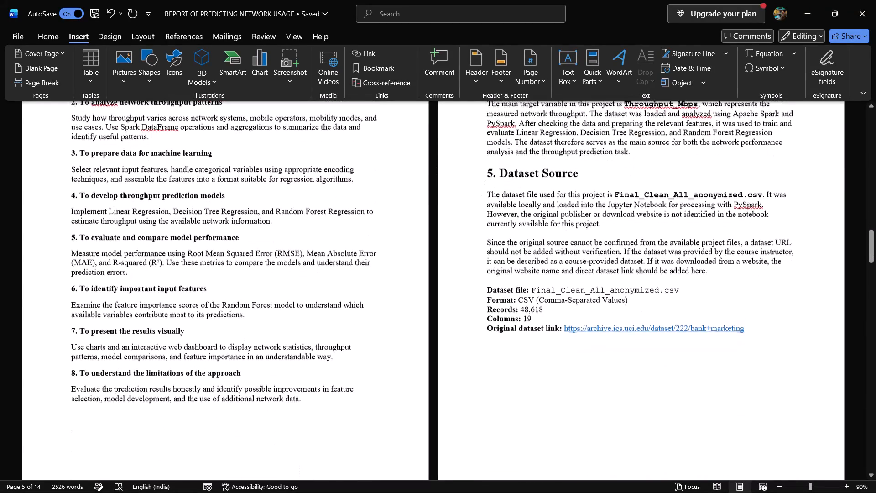
pyautogui.scroll(-3, 494, 205)
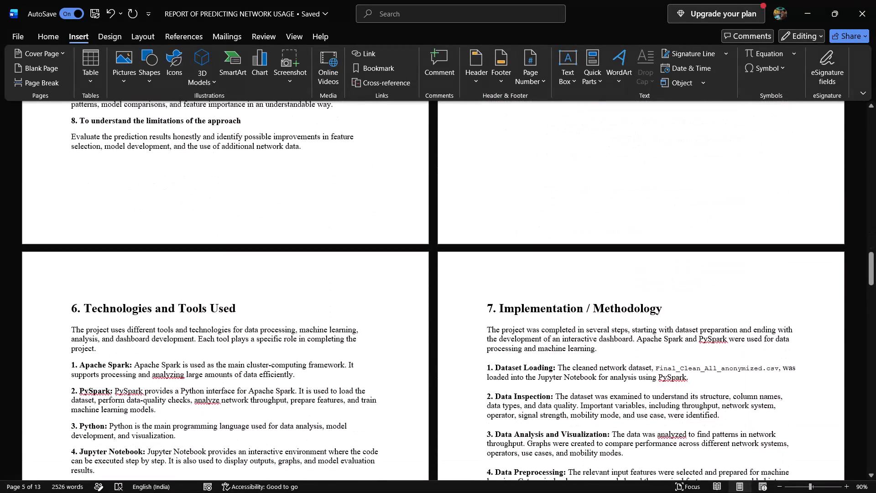
# Review the sections from Technologies and Tools Used through Appendix for heading numbering and page layout.
pyautogui.scroll(-3, 494, 205)
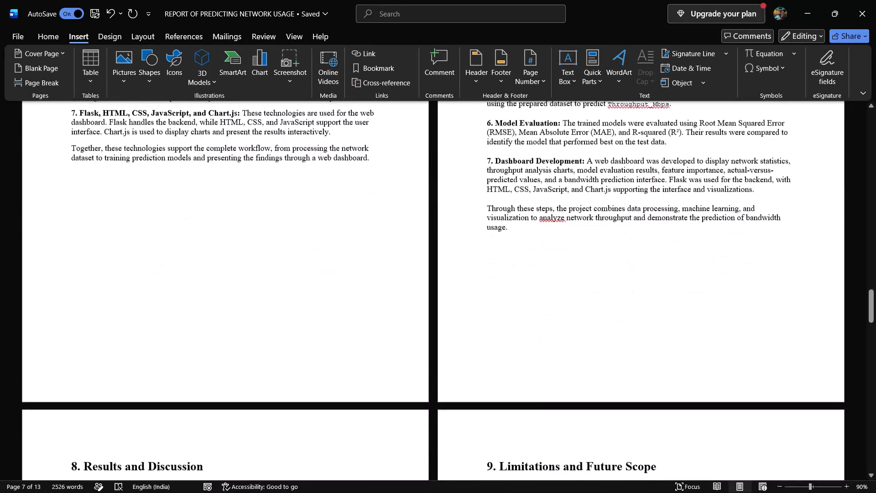
pyautogui.scroll(-7, 494, 205)
pyautogui.scroll(4, 494, 205)
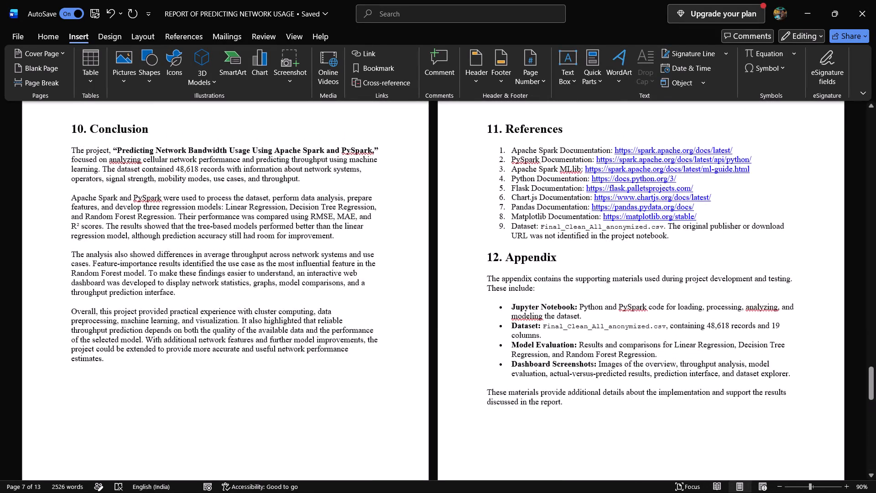
pyautogui.scroll(1, 494, 205)
# Save the report.
pyautogui.hotkey('ctrl', 's')
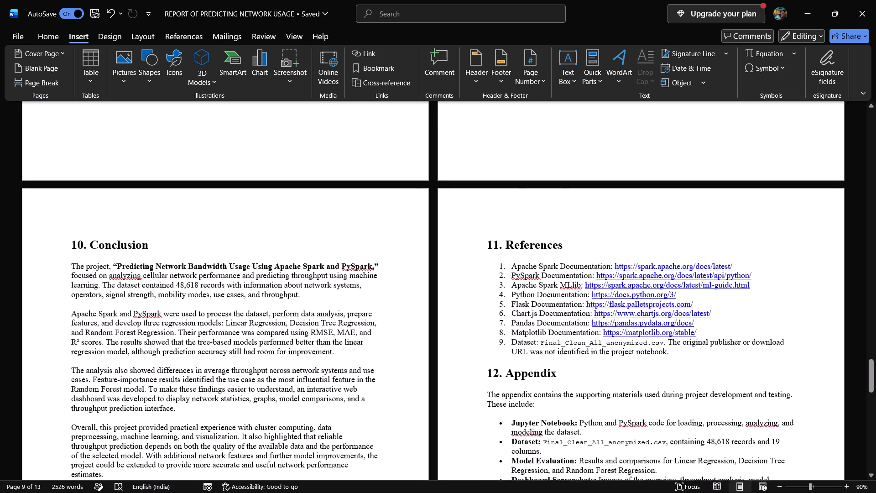
# Review the report backwards from the Appendix to the Declaration and Problem Statement pages, checking section order and layout.
pyautogui.scroll(-1, 494, 205)
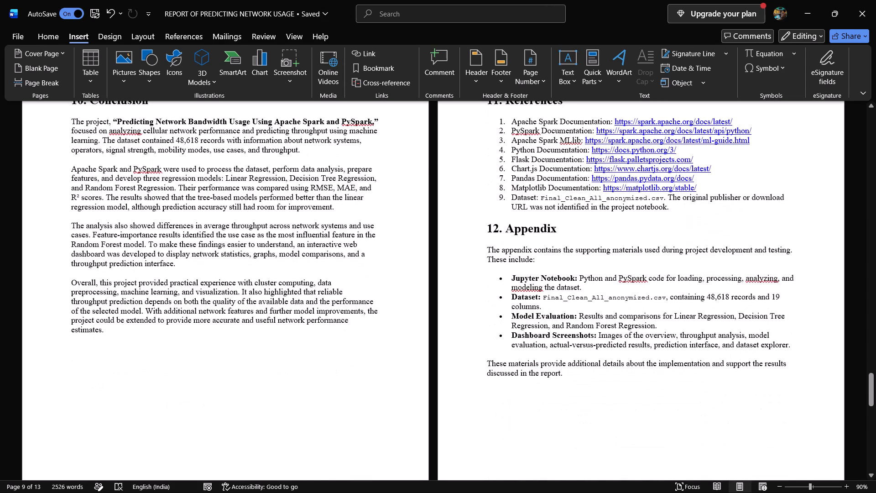
pyautogui.scroll(8, 494, 205)
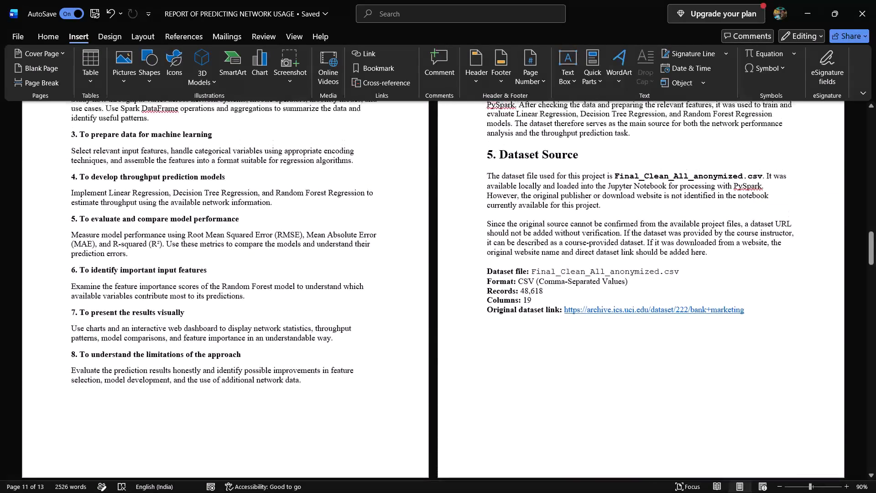
pyautogui.scroll(3, 494, 205)
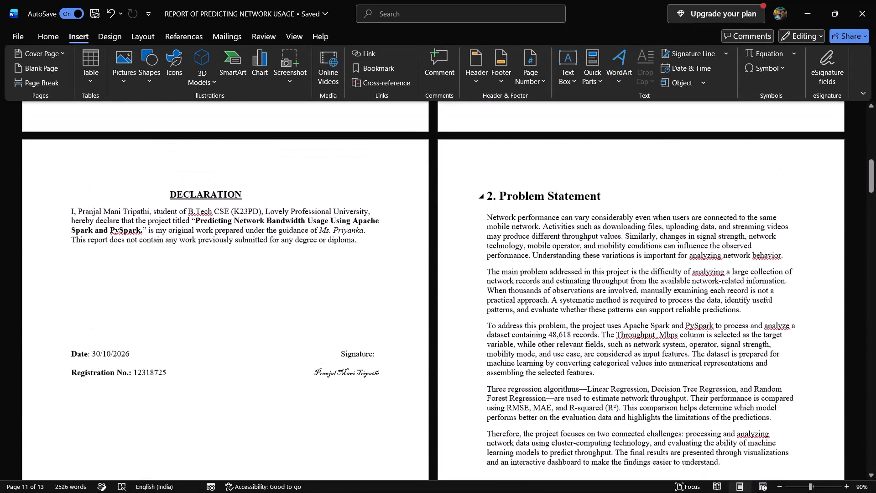
pyautogui.scroll(3, 494, 205)
pyautogui.scroll(-1, 494, 205)
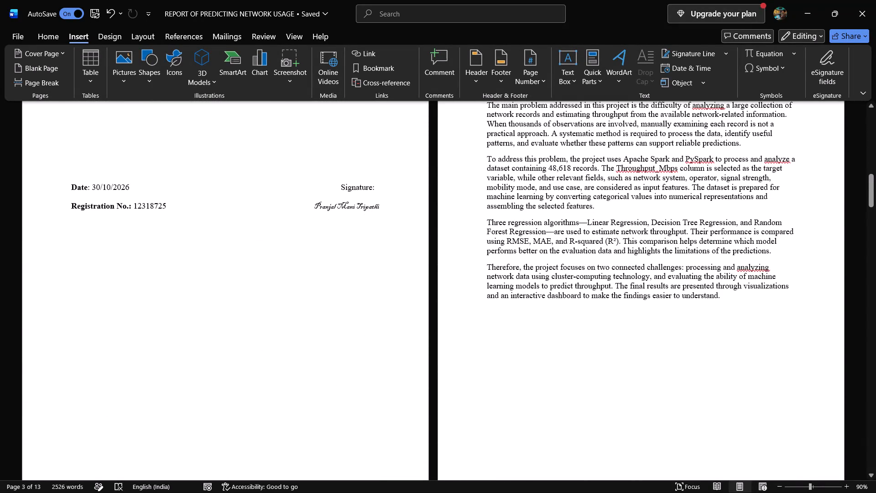
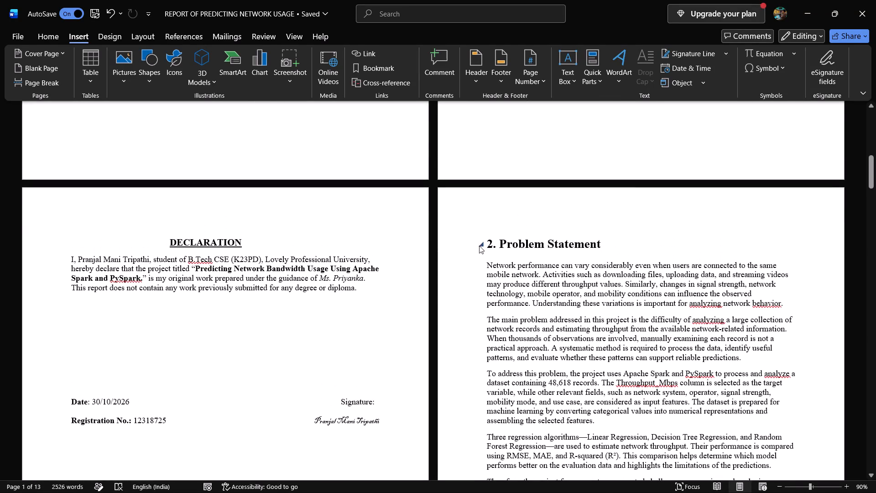
pyautogui.click(489, 241)
pyautogui.press('Return')
pyautogui.press('Return')
pyautogui.press('Return')
pyautogui.press('Return')
pyautogui.press('Return')
pyautogui.press('Return')
pyautogui.press('Return')
pyautogui.press('Return')
pyautogui.press('Return')
pyautogui.press('Return')
pyautogui.press('Return')
pyautogui.press('Return')
pyautogui.press('Return')
pyautogui.press('Return')
pyautogui.press('Return')
pyautogui.press('Return')
pyautogui.press('Return')
pyautogui.press('Return')
pyautogui.press('Return')
pyautogui.press('Return')
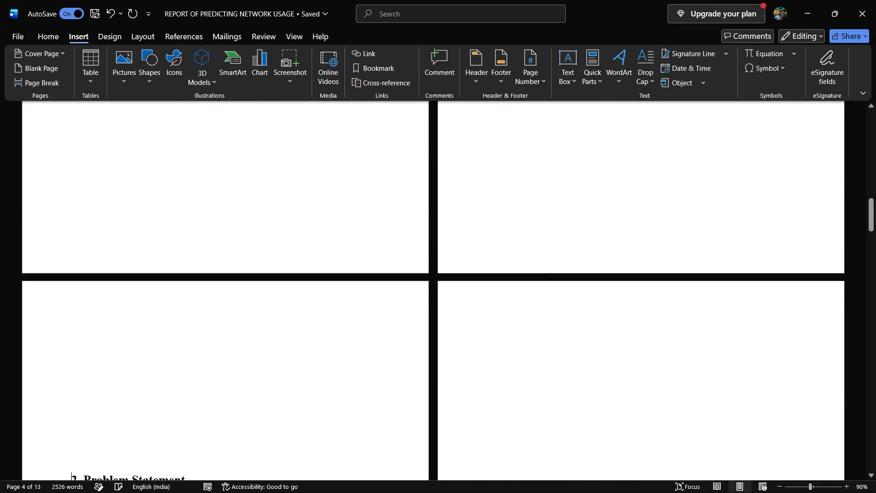
pyautogui.press('BackSpace')
pyautogui.press('BackSpace')
pyautogui.press('BackSpace')
pyautogui.press('BackSpace')
pyautogui.press('BackSpace')
pyautogui.press('BackSpace')
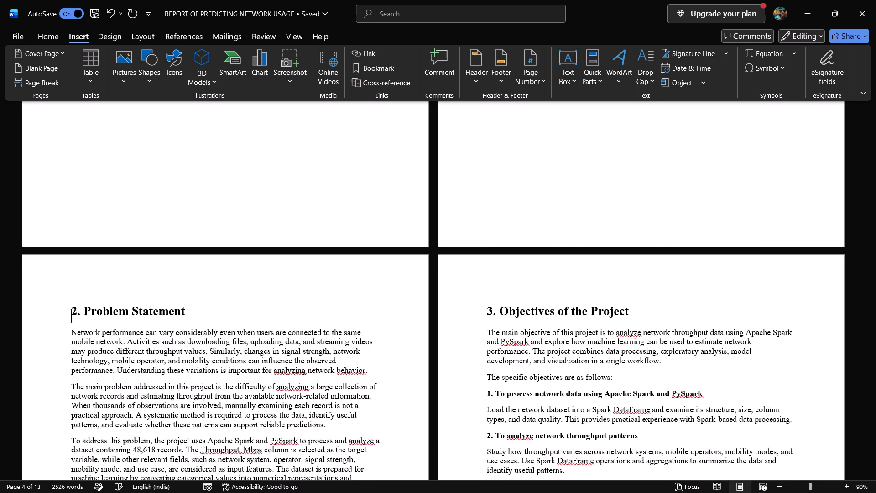
pyautogui.press('BackSpace')
pyautogui.press('Return')
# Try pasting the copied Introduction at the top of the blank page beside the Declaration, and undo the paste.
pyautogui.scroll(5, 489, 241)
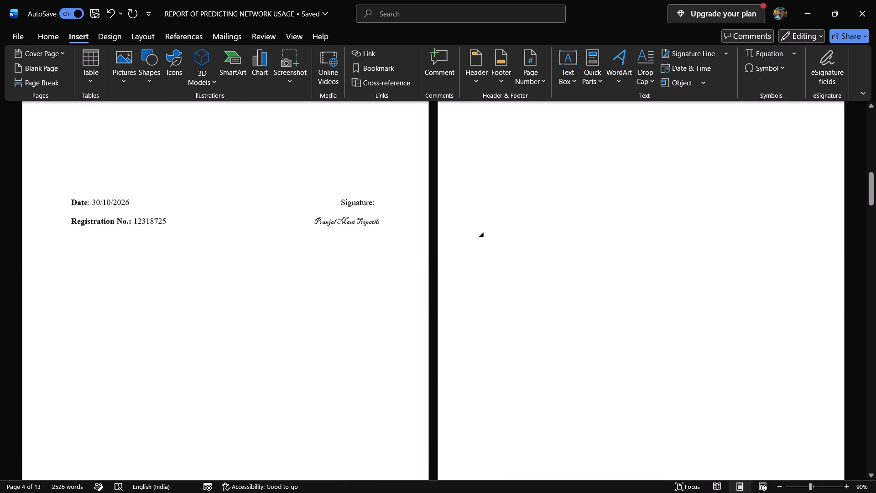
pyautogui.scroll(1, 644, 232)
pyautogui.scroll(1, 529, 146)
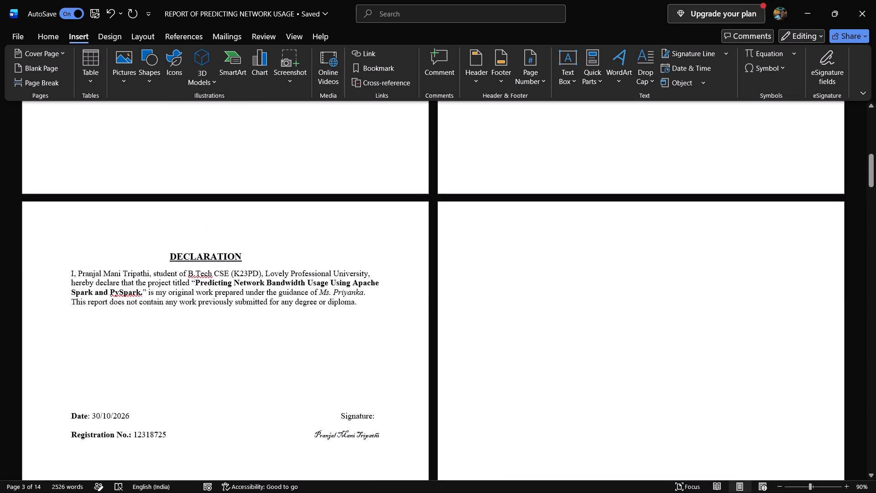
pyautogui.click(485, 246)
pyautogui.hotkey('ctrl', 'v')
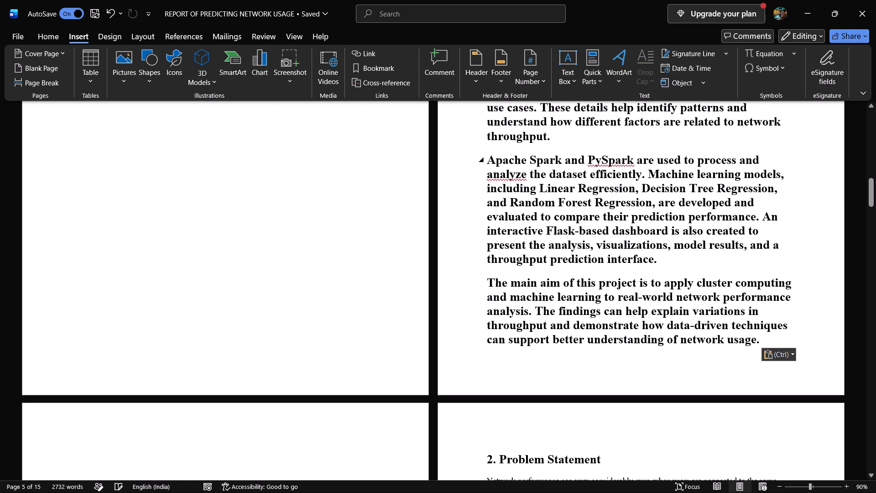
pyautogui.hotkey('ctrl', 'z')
# Review the page layout and section headings from the Declaration page through Dataset Description and Technologies and Tools Used.
pyautogui.scroll(1, 526, 226)
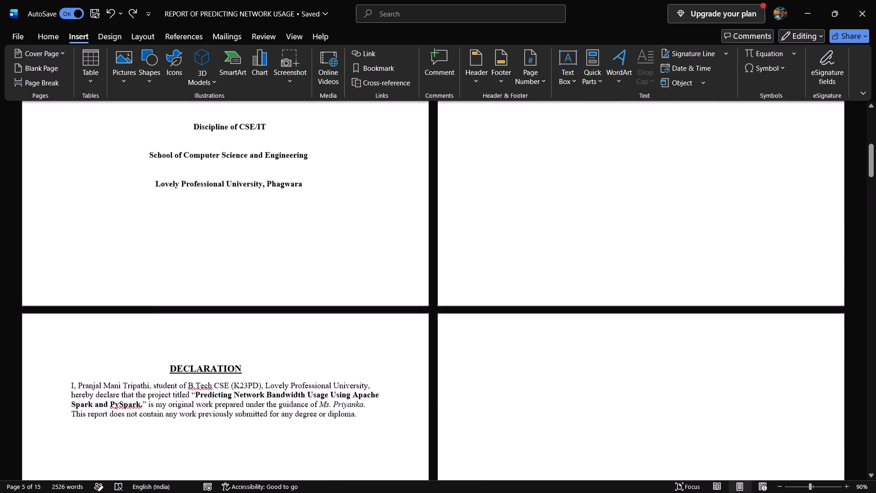
pyautogui.scroll(1, 526, 226)
pyautogui.scroll(-3, 526, 226)
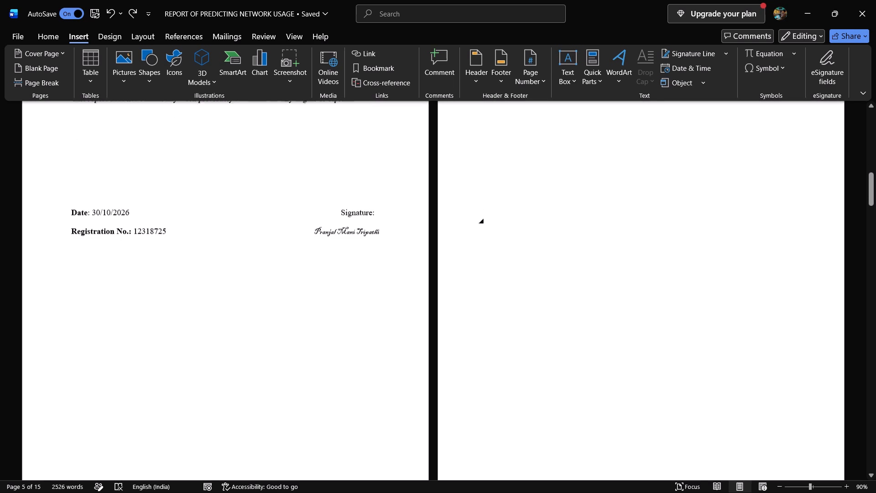
pyautogui.scroll(-1, 526, 226)
pyautogui.scroll(1, 526, 226)
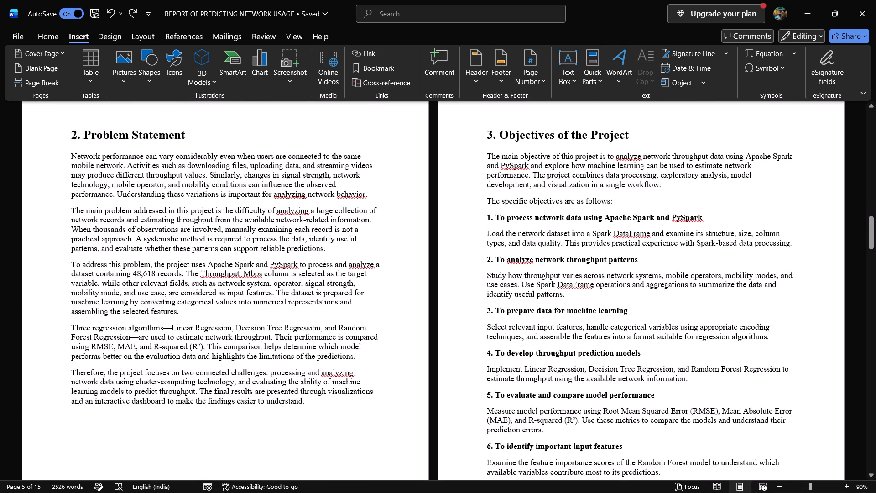
pyautogui.scroll(-3, 272, 219)
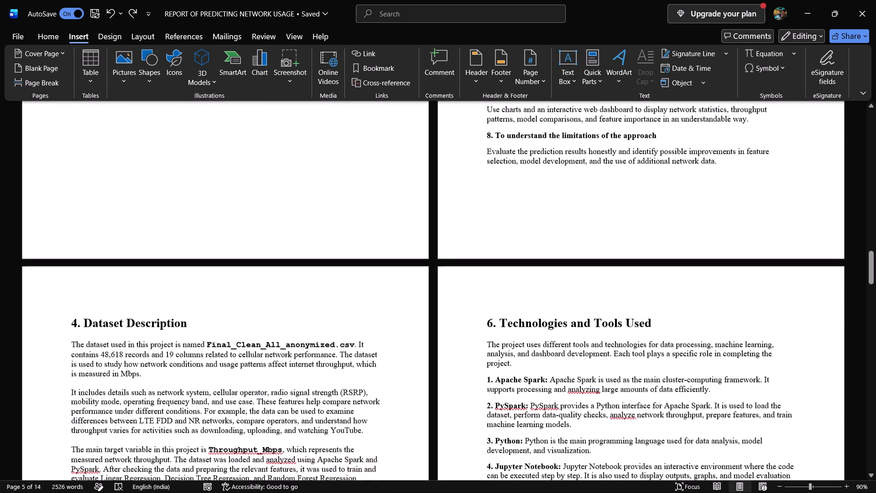
pyautogui.scroll(-2, 272, 219)
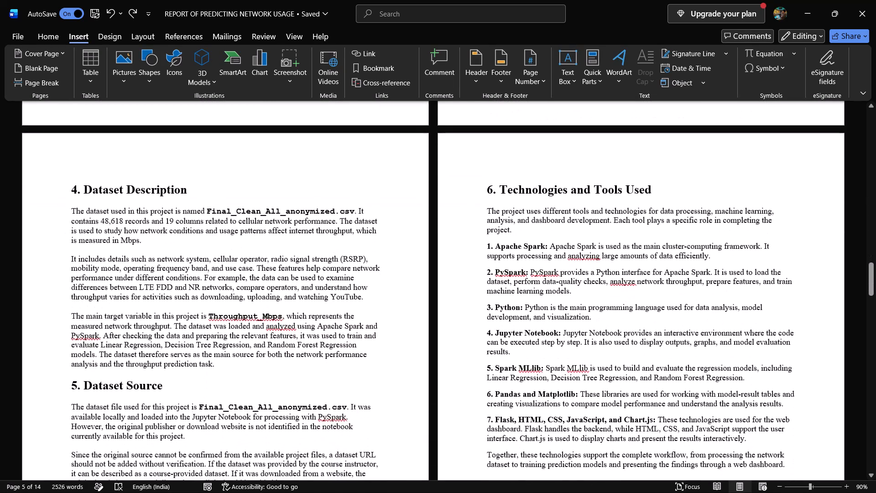
# Copy the Problem Statement from its heading through "The final results are presented through" and paste it on the blank page beside the Declaration.
pyautogui.scroll(4, 159, 216)
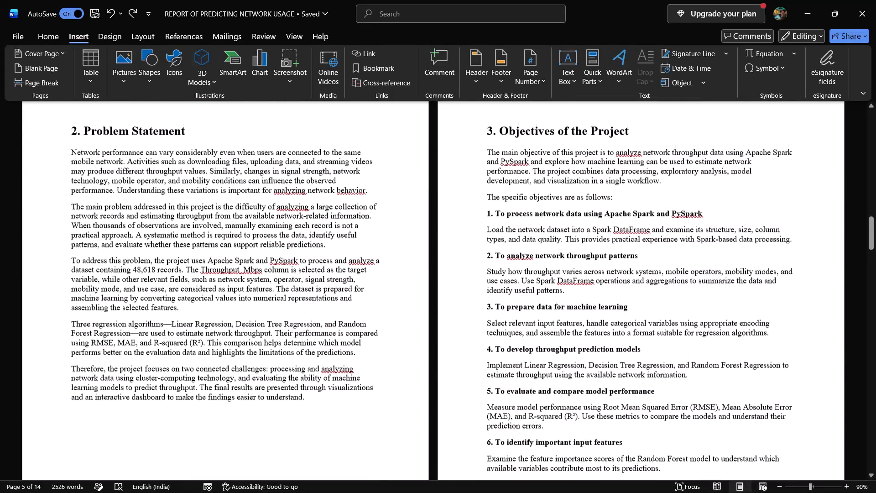
pyautogui.moveTo(70, 128); pyautogui.dragTo(329, 389)
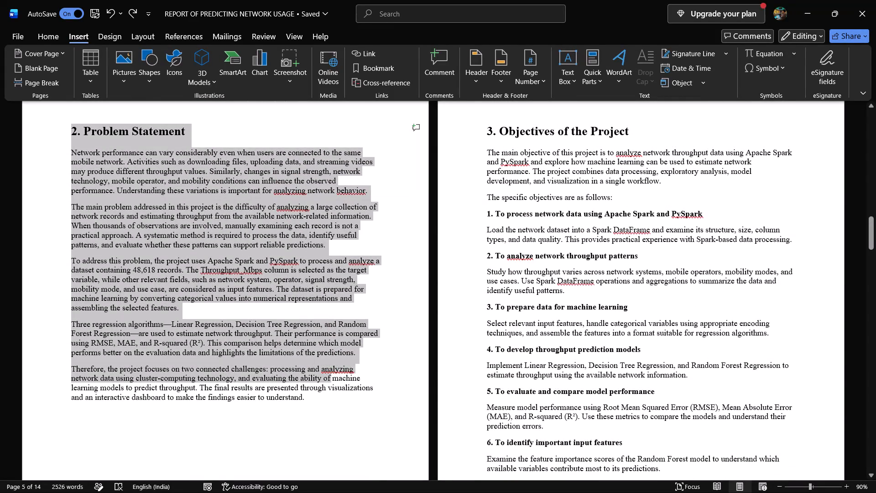
pyautogui.moveTo(329, 389); pyautogui.dragTo(329, 391)
pyautogui.hotkey('ctrl', 'c')
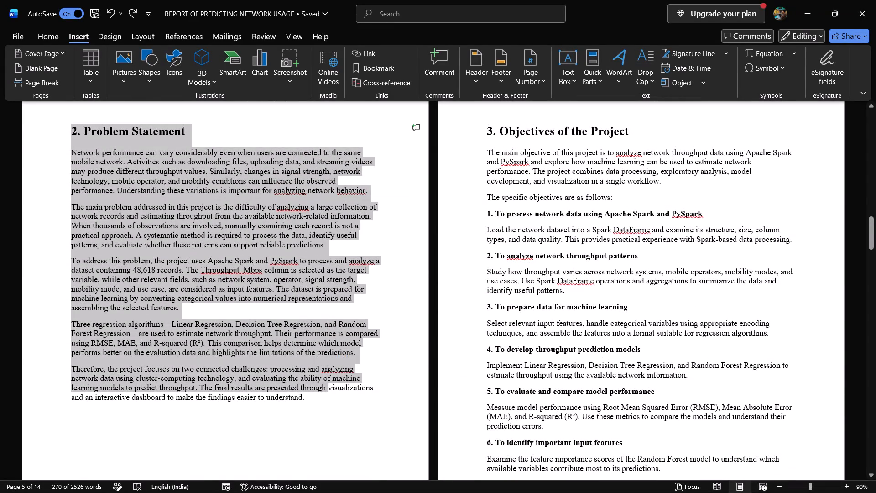
pyautogui.scroll(5, 307, 422)
pyautogui.click(533, 171)
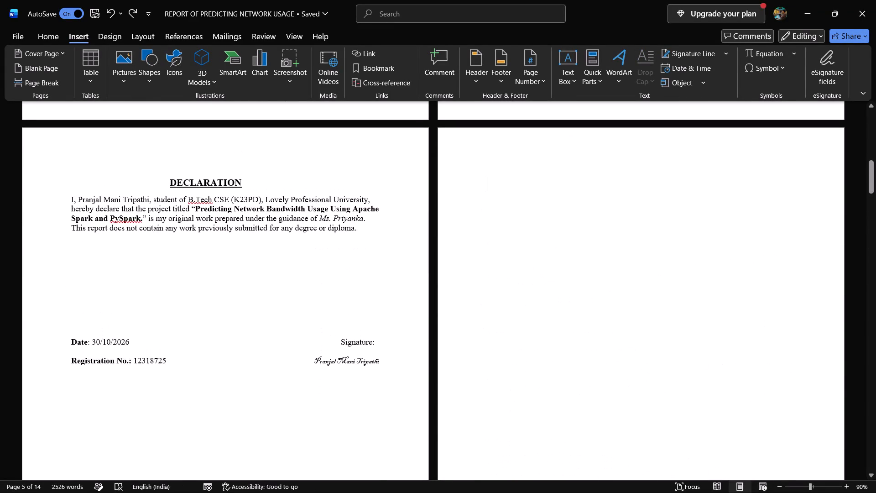
pyautogui.hotkey('ctrl', 'v')
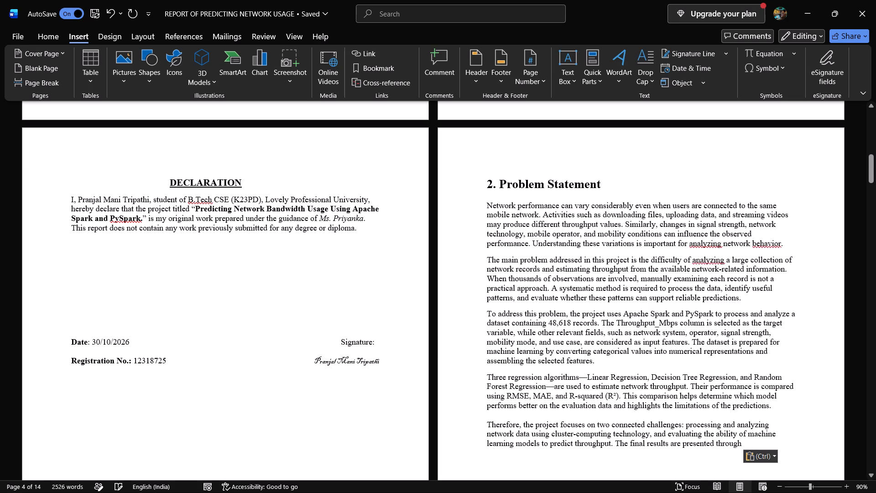
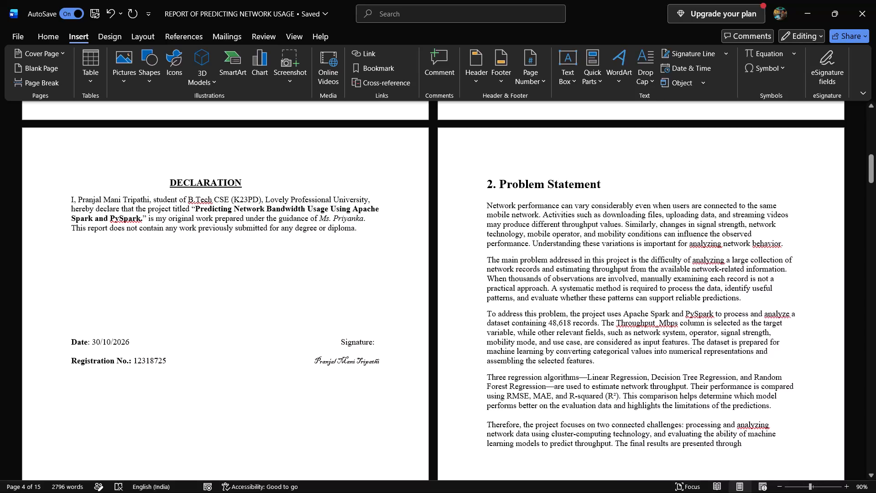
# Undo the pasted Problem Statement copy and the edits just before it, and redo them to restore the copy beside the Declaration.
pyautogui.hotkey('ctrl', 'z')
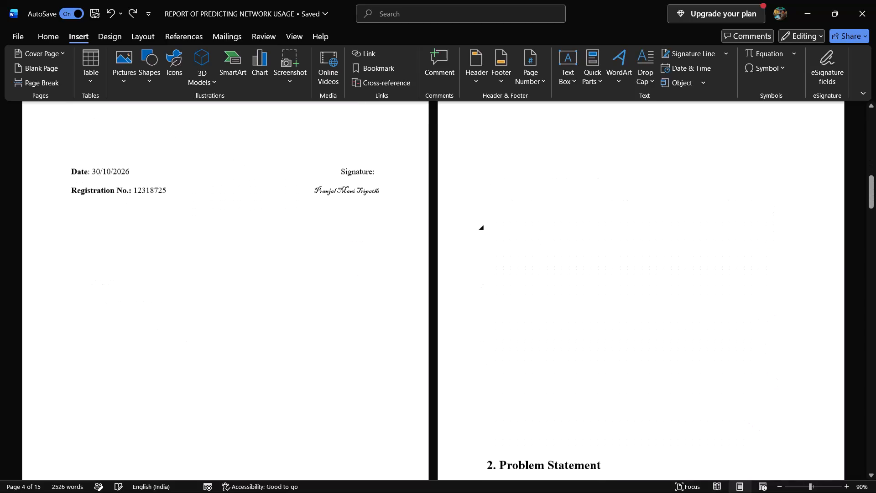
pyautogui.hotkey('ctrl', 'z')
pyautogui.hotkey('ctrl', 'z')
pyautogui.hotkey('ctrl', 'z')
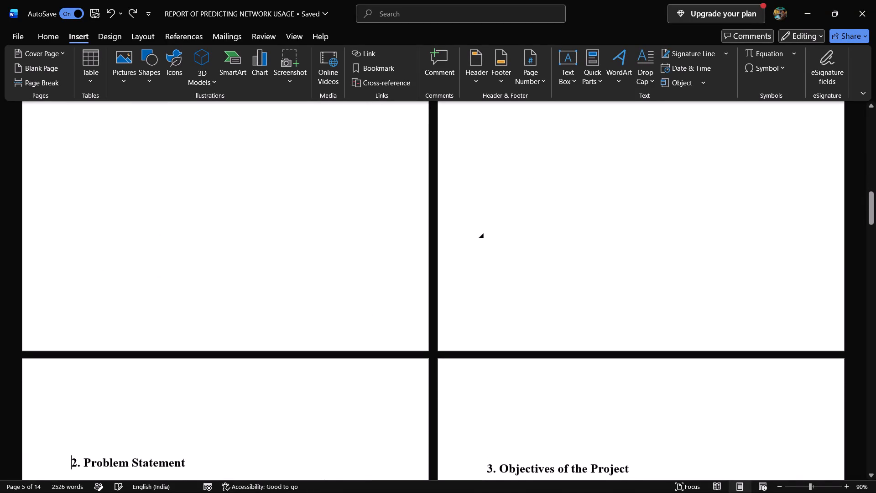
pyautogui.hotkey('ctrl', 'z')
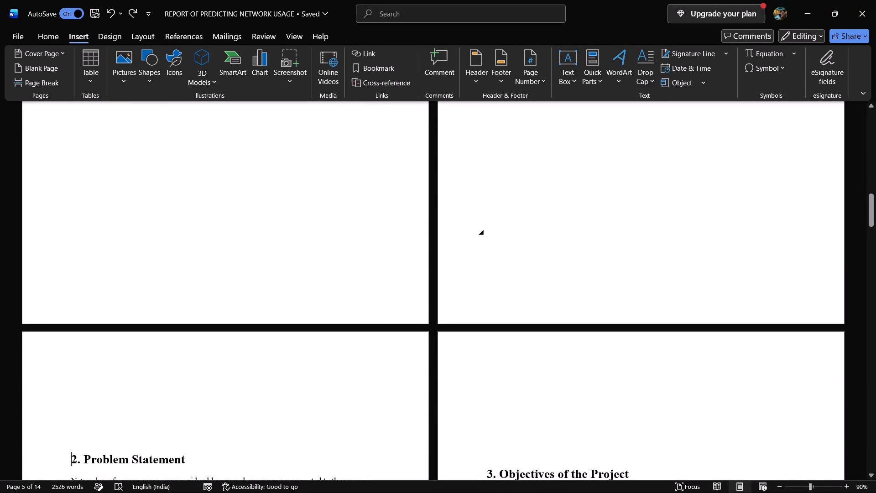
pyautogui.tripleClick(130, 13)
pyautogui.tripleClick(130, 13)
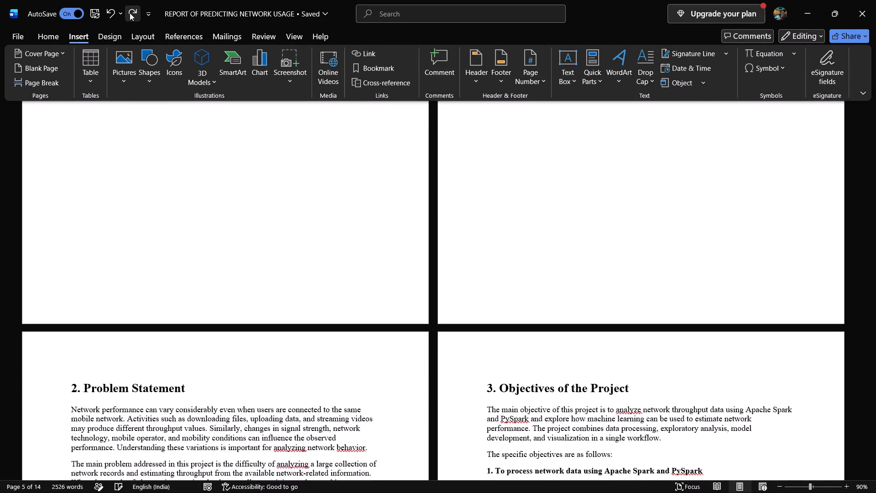
pyautogui.scroll(2, 303, 179)
pyautogui.scroll(-1, 303, 179)
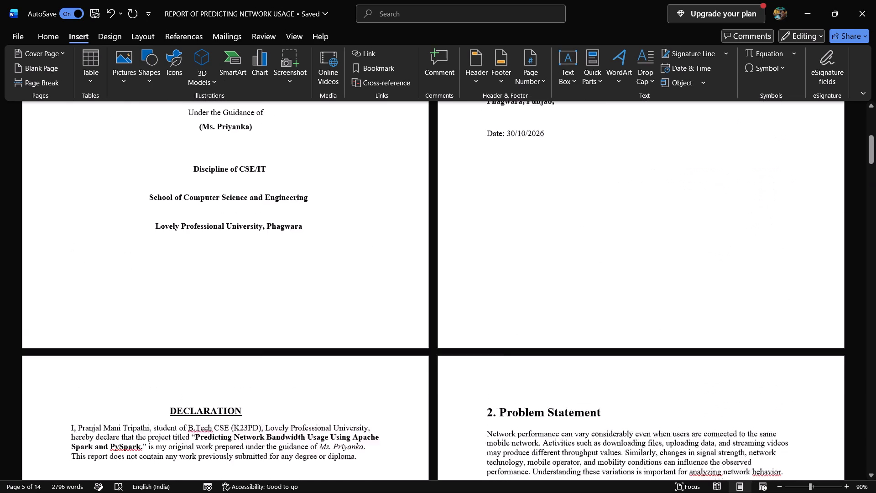
pyautogui.scroll(-1, 303, 179)
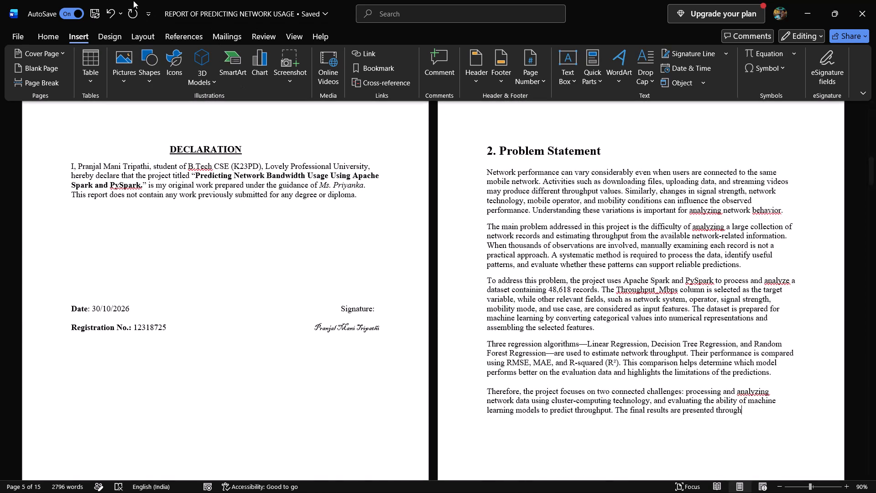
pyautogui.scroll(-1, 290, 352)
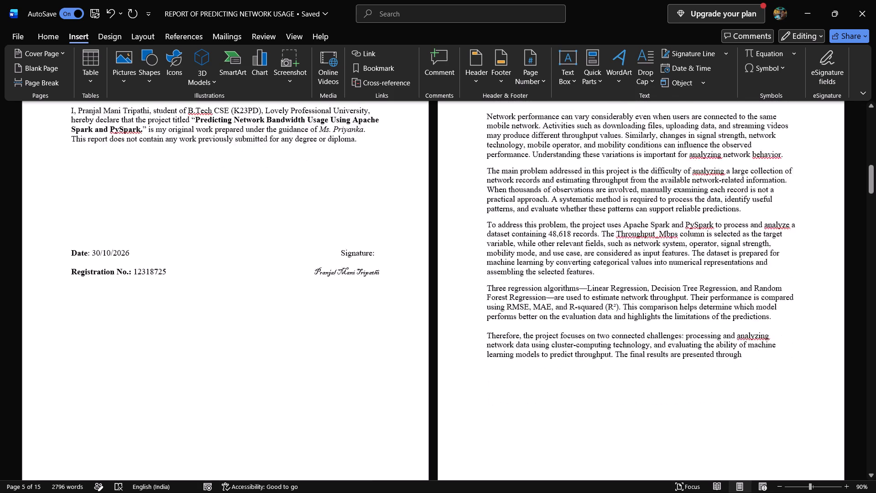
pyautogui.scroll(-2, 290, 352)
pyautogui.scroll(-1, 185, 398)
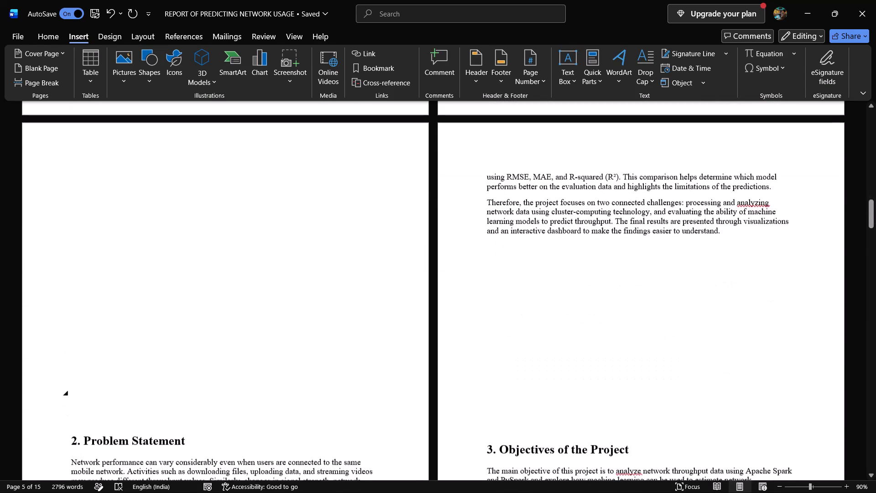
pyautogui.moveTo(114, 418); pyautogui.dragTo(113, 166)
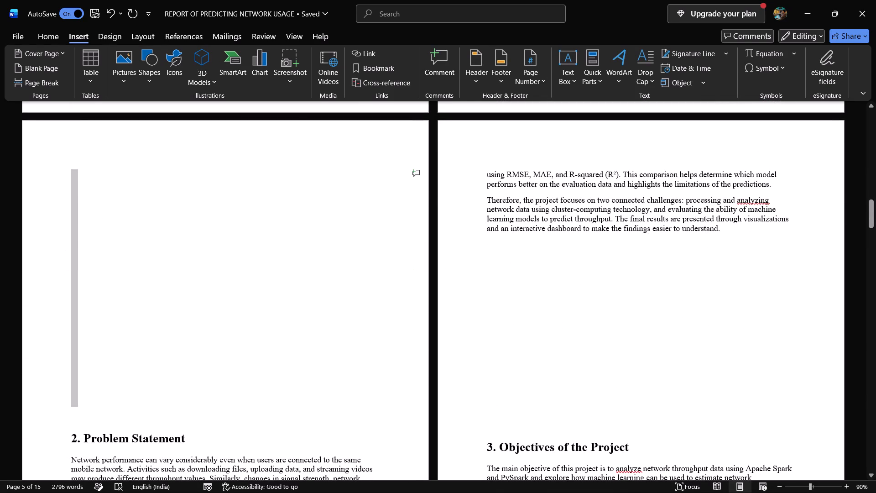
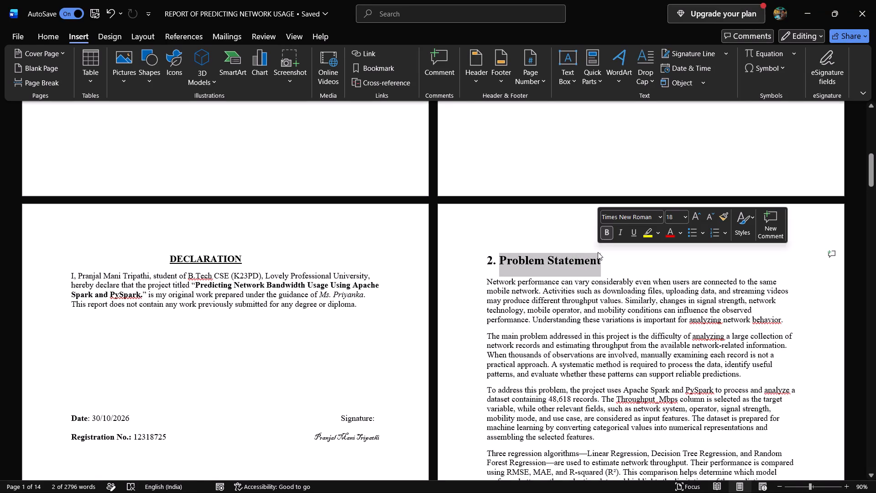
pyautogui.hotkey('ctrl', 'v')
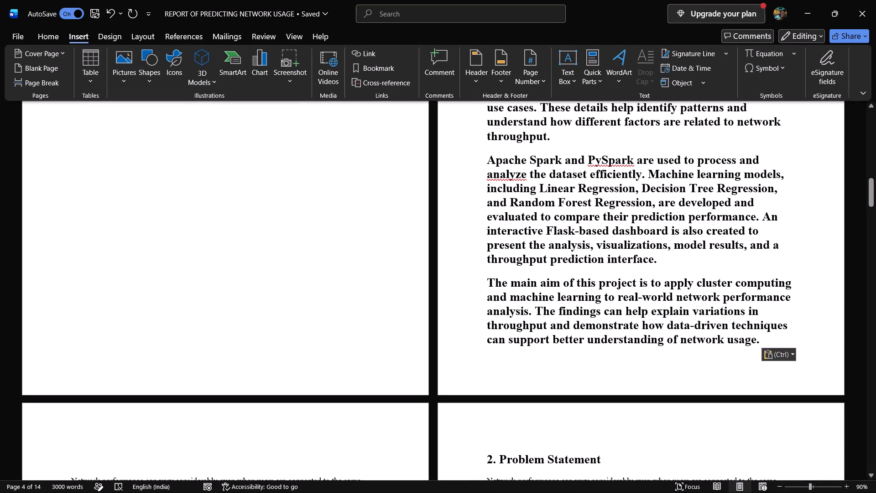
pyautogui.click(793, 355)
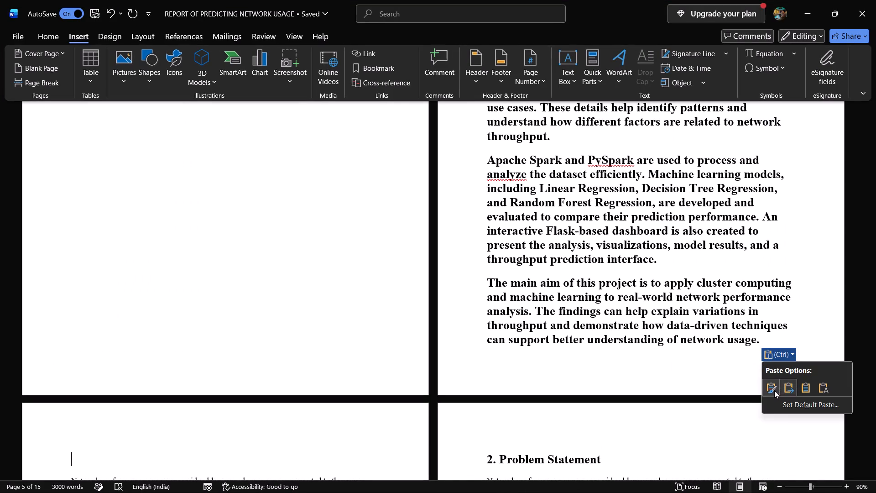
pyautogui.click(774, 390)
# Remove the empty paragraph after the pasted Introduction's last paragraph.
pyautogui.scroll(1, 662, 406)
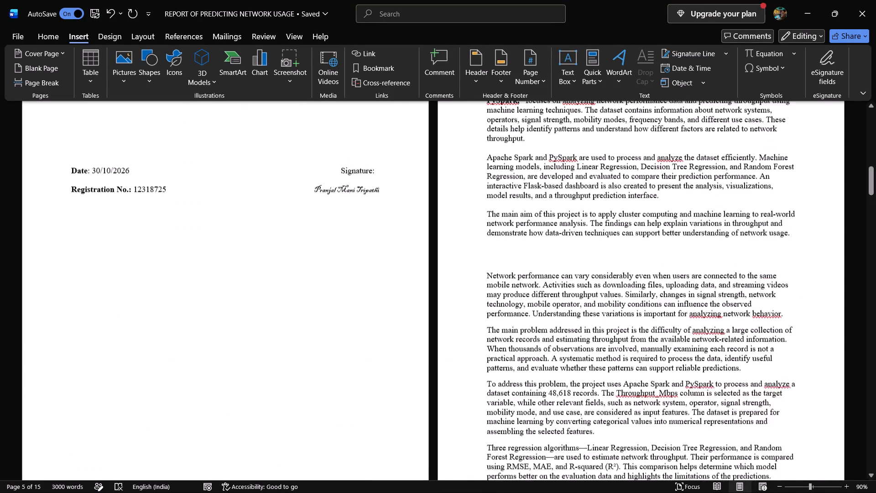
pyautogui.scroll(1, 662, 406)
pyautogui.scroll(-5, 662, 406)
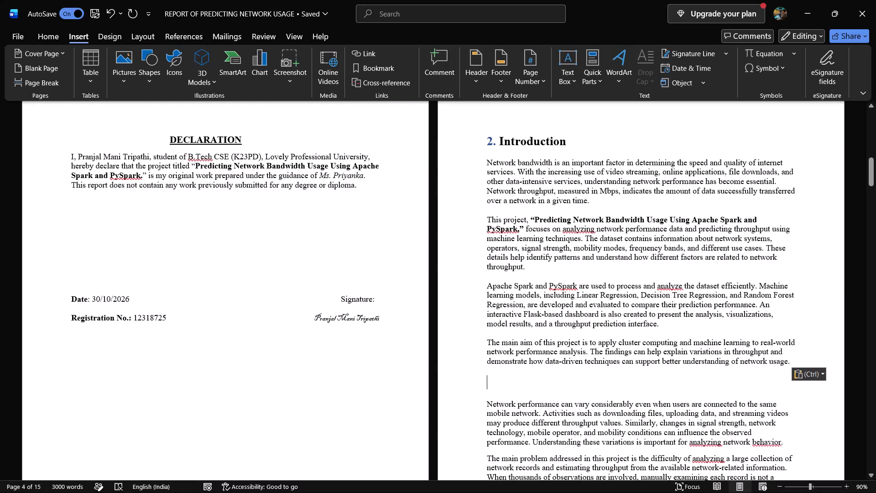
pyautogui.scroll(-1, 662, 406)
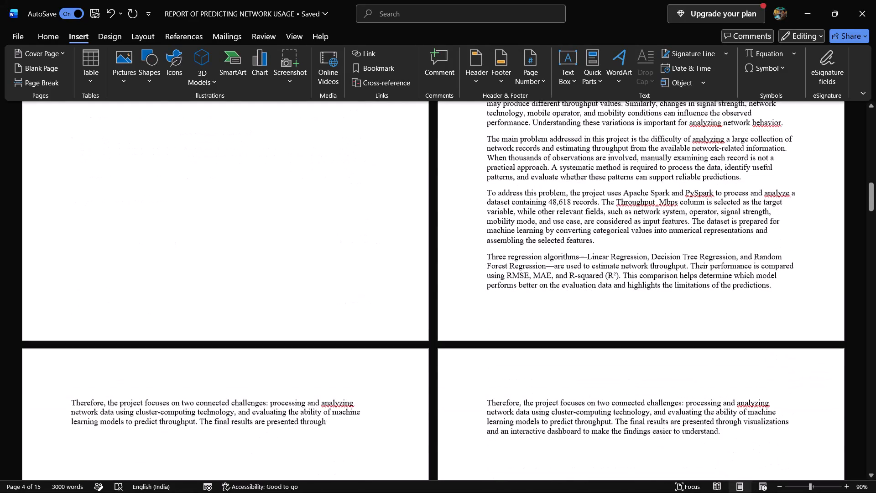
pyautogui.scroll(-2, 662, 406)
pyautogui.scroll(3, 662, 406)
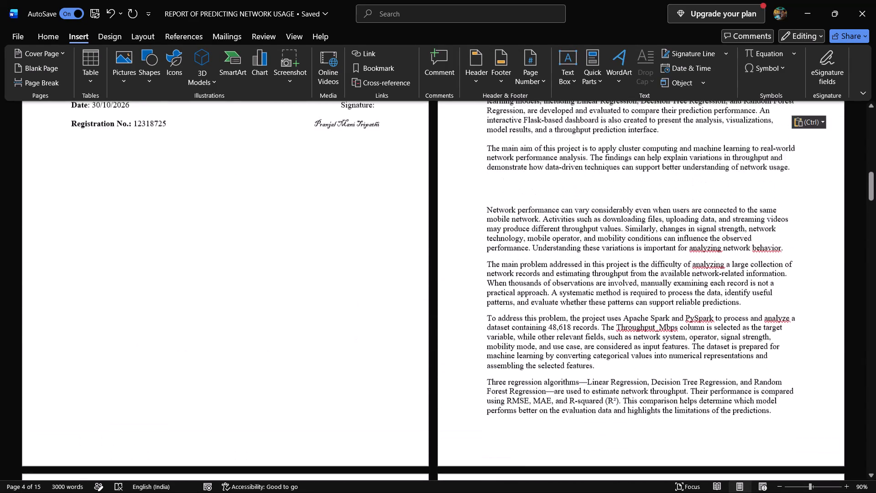
pyautogui.press('BackSpace')
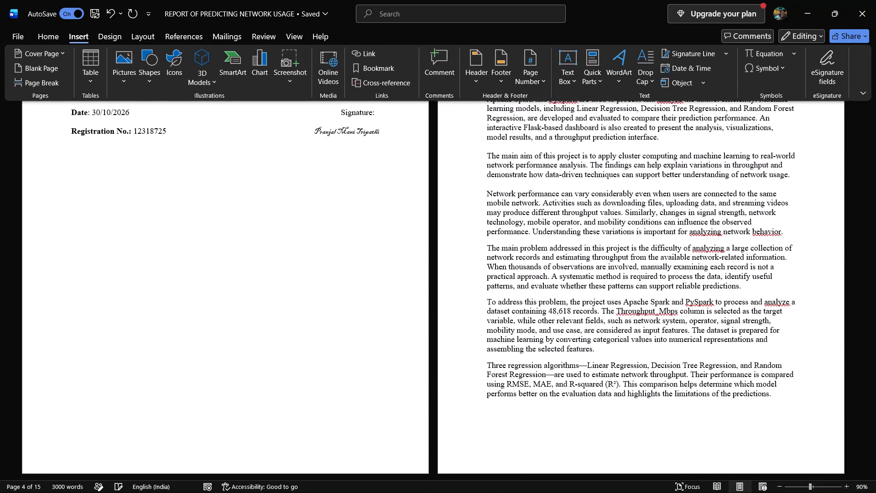
# Check the pasted Introduction against the ChatGPT text and look through the following pages for duplicated Problem Statement content.
pyautogui.scroll(1, 587, 224)
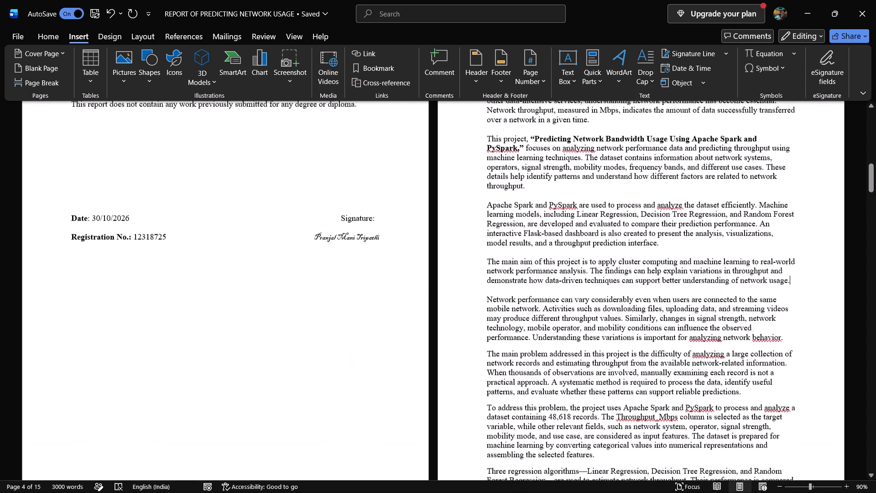
pyautogui.scroll(2, 587, 224)
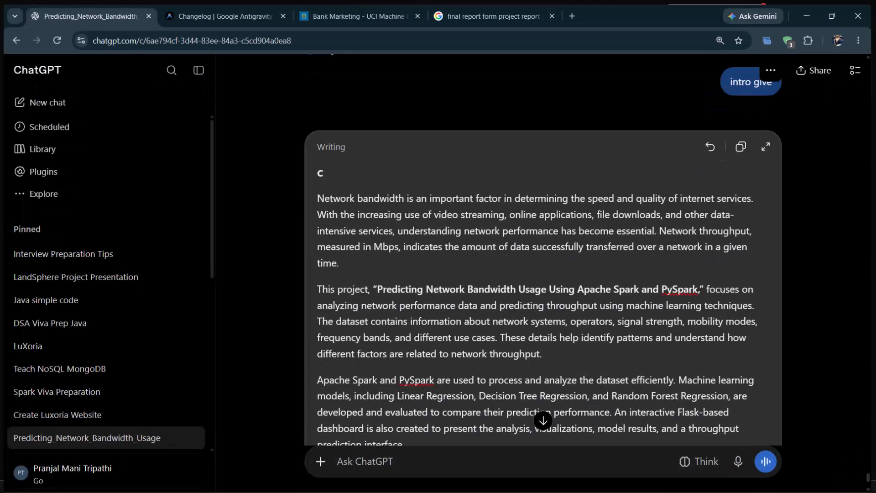
pyautogui.scroll(-2, 567, 189)
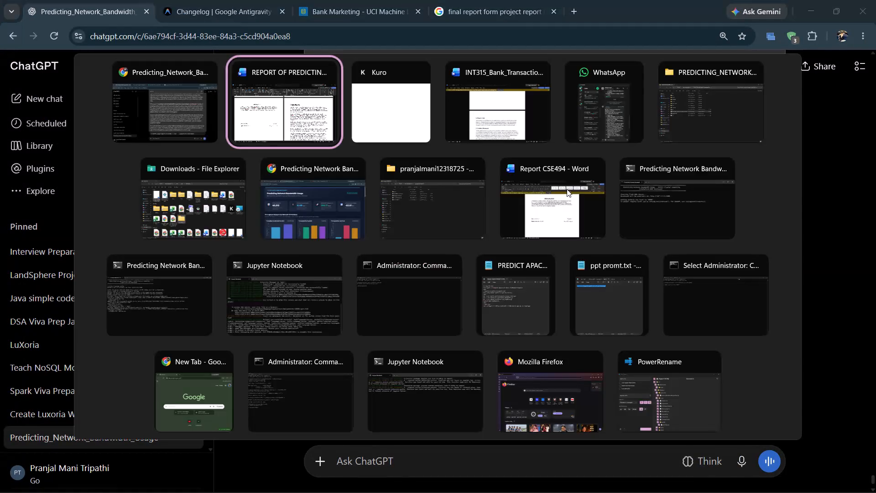
pyautogui.scroll(-1, 566, 300)
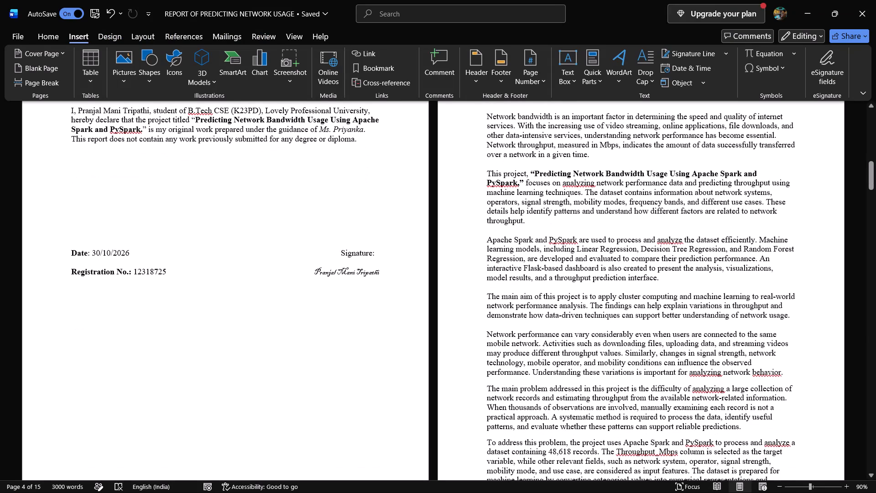
pyautogui.scroll(-2, 566, 300)
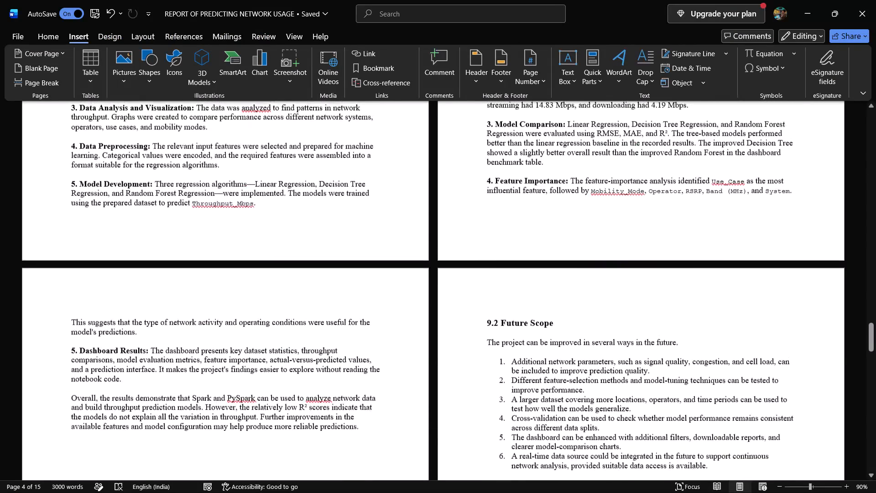
pyautogui.scroll(12, 566, 300)
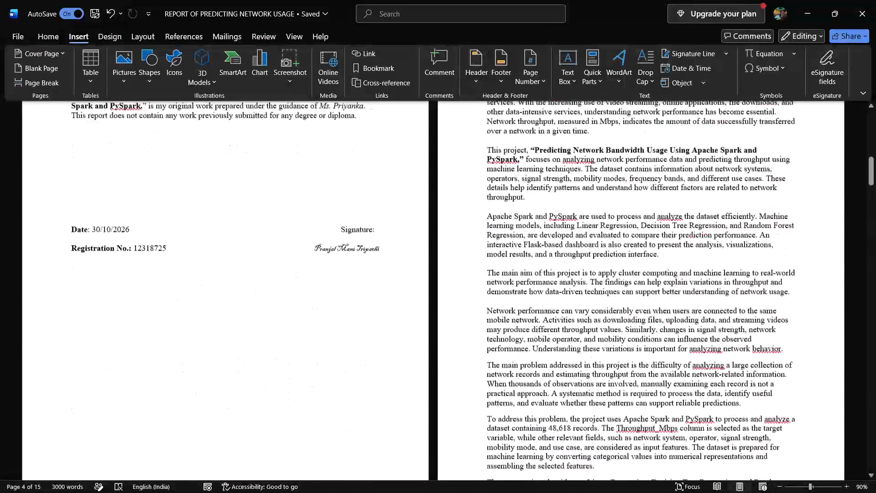
pyautogui.scroll(-1, 566, 300)
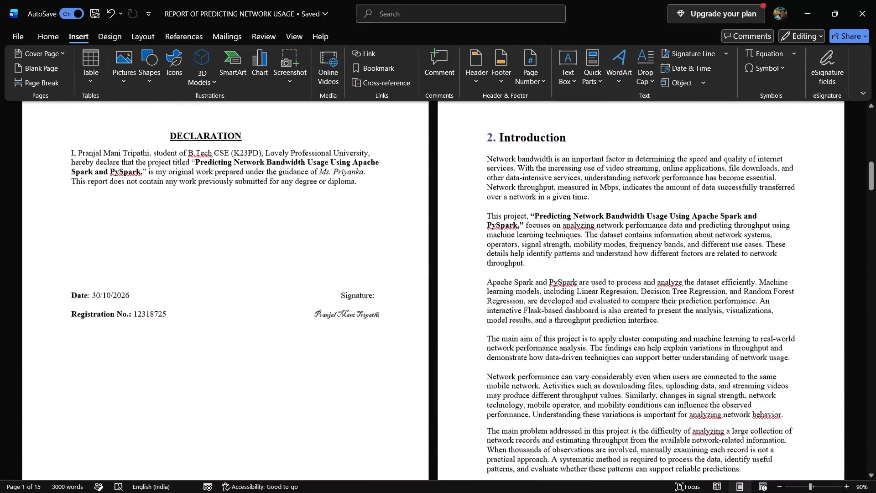
pyautogui.scroll(-3, 566, 300)
pyautogui.scroll(1, 566, 300)
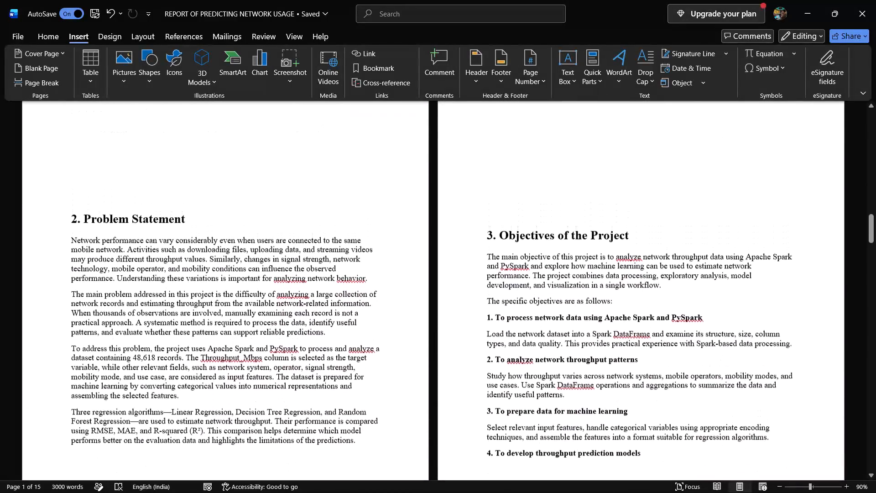
pyautogui.scroll(2, 566, 300)
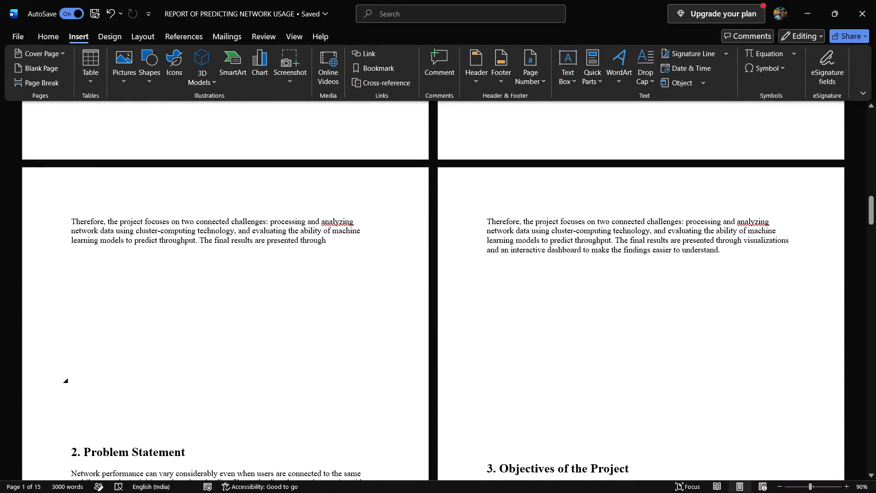
pyautogui.scroll(2, 109, 412)
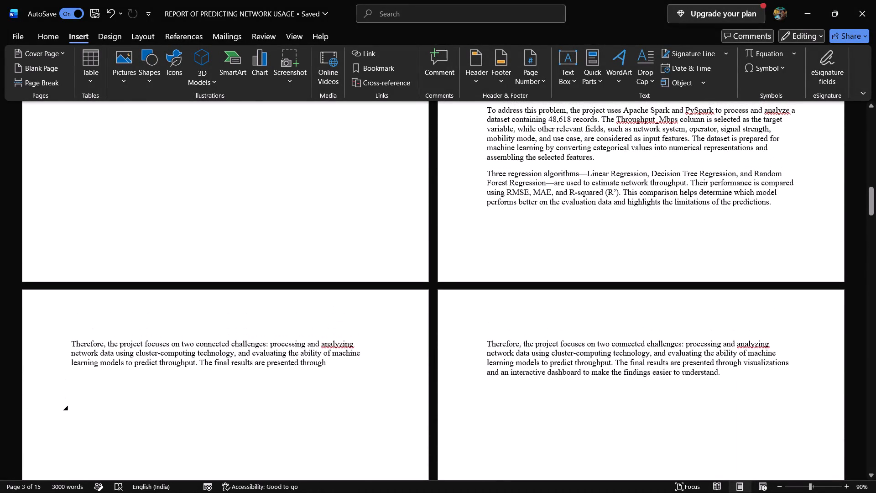
pyautogui.scroll(3, 109, 412)
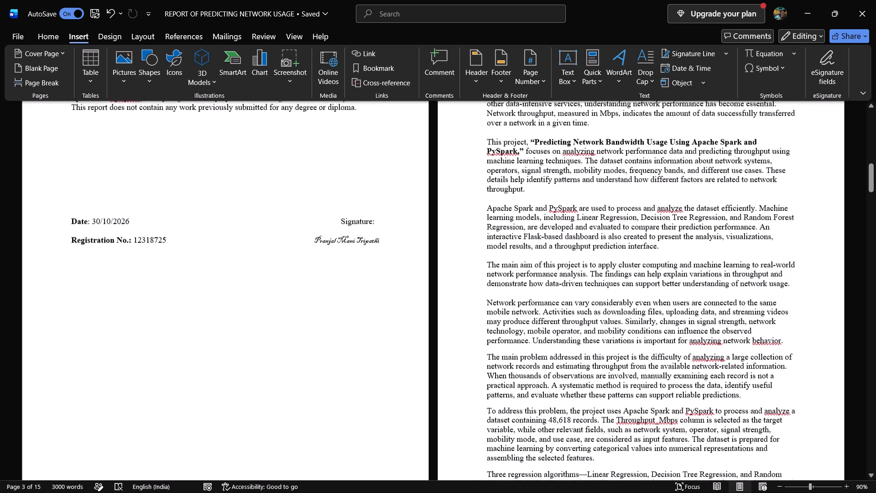
pyautogui.scroll(2, 109, 412)
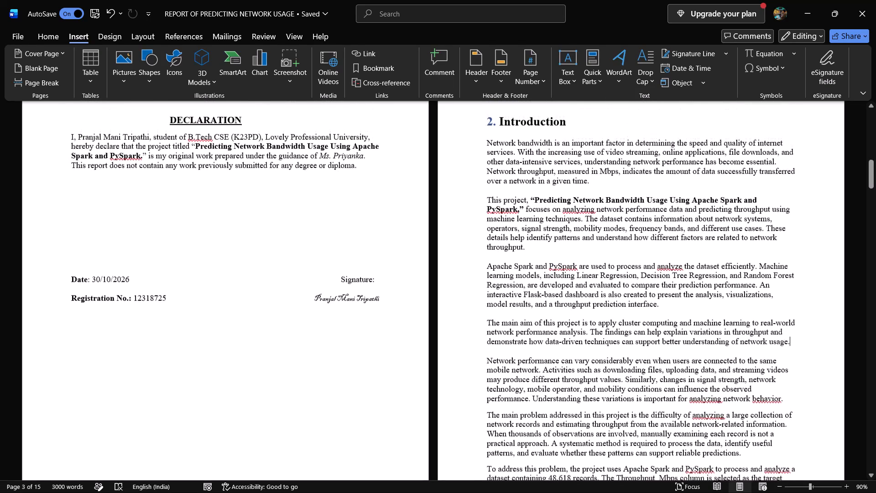
pyautogui.scroll(2, 109, 412)
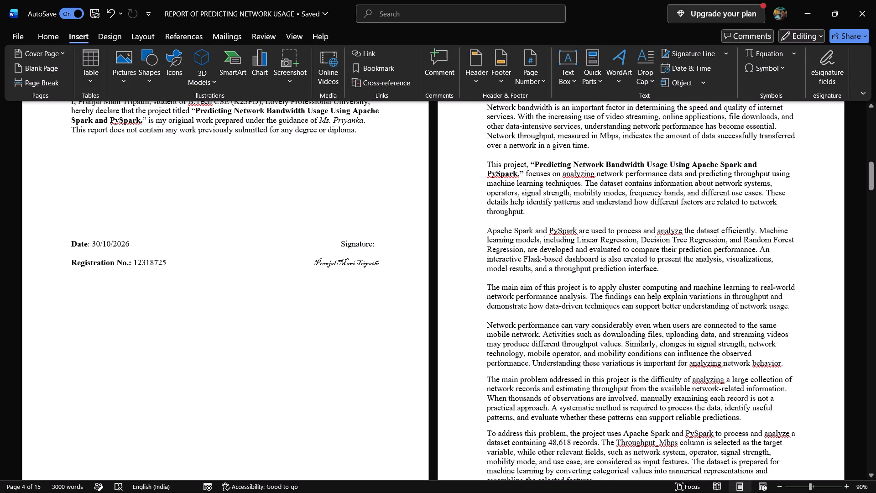
# Delete the leftover Problem Statement paragraphs below the Introduction, from "Network performance can vary considerably" through "The final results are presented through".
pyautogui.moveTo(486, 323); pyautogui.dragTo(703, 469)
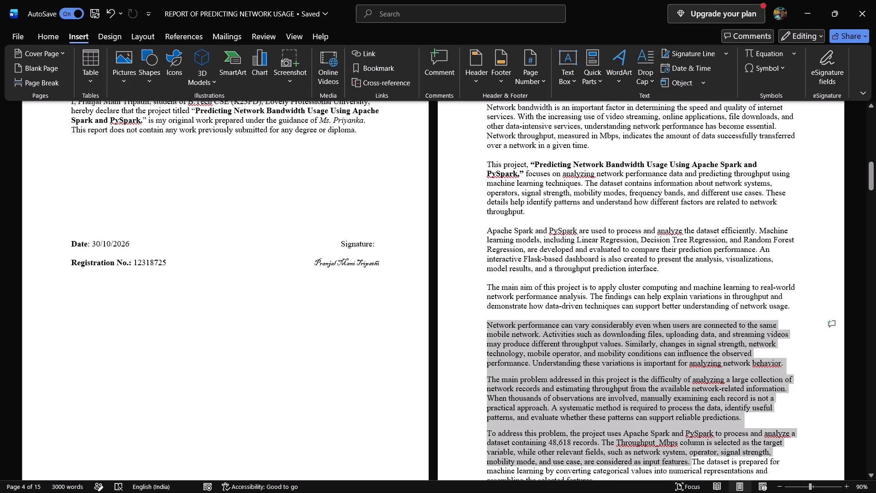
pyautogui.moveTo(703, 469); pyautogui.dragTo(766, 474)
pyautogui.press('BackSpace')
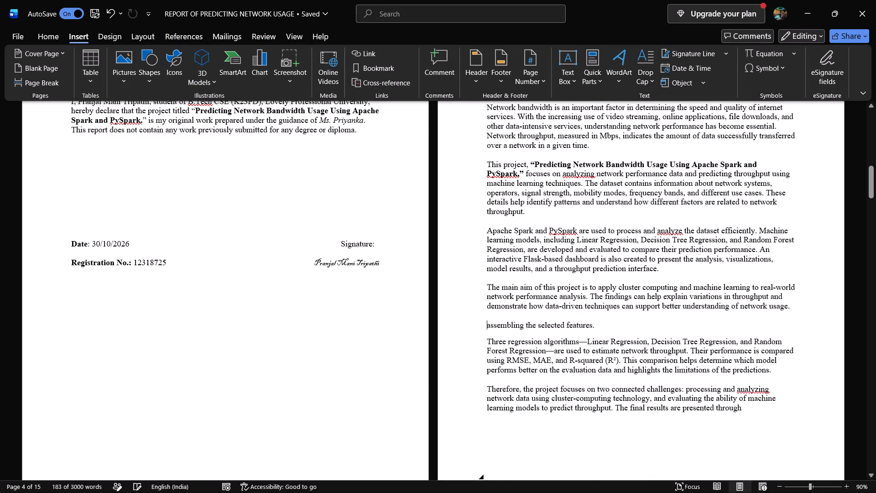
pyautogui.scroll(-2, 766, 474)
pyautogui.scroll(1, 766, 474)
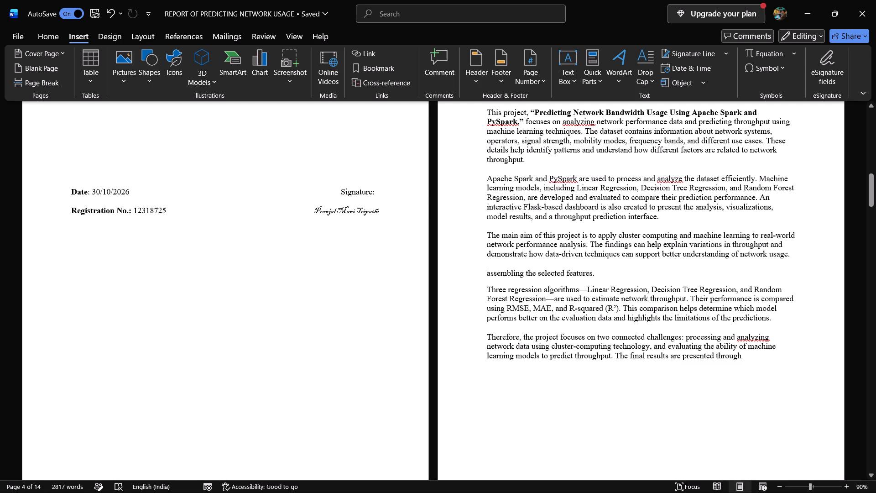
pyautogui.moveTo(488, 271); pyautogui.dragTo(738, 362)
pyautogui.press('BackSpace')
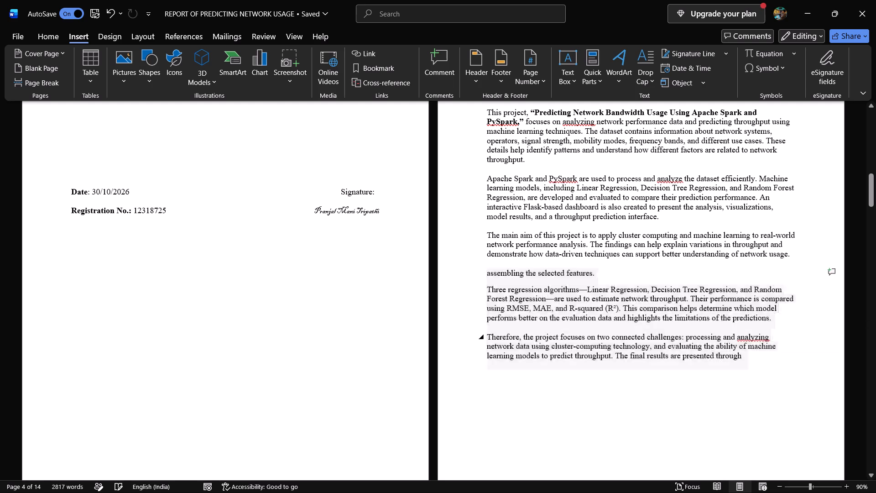
# Add two blank lines above the "2. Problem Statement" heading to push that section onto the next page.
pyautogui.scroll(-2, 745, 318)
pyautogui.scroll(2, 745, 318)
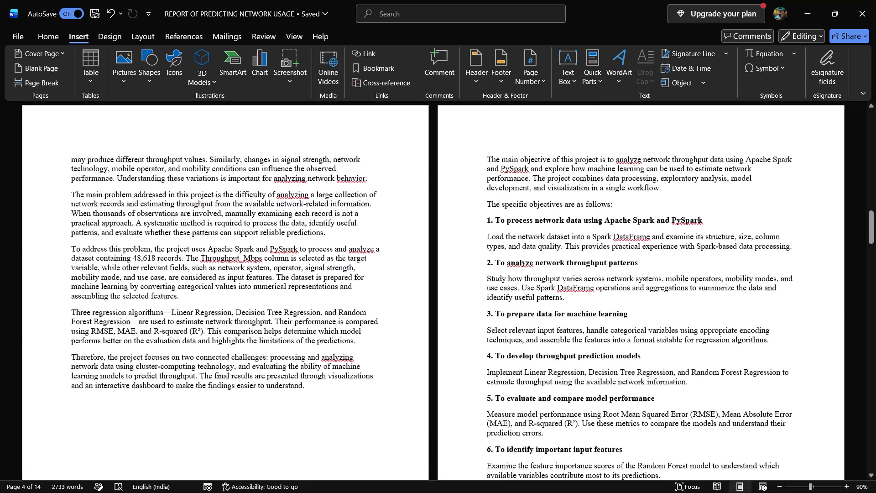
pyautogui.scroll(1, 745, 318)
pyautogui.click(691, 150)
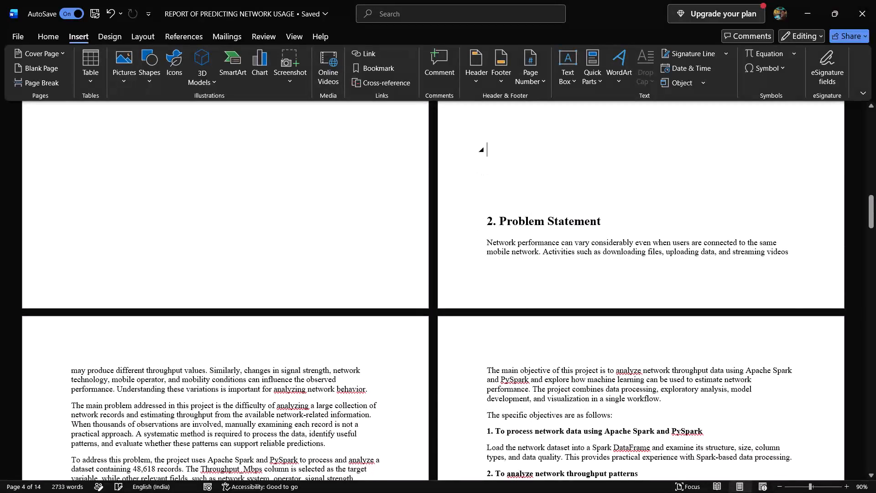
pyautogui.press('Return')
pyautogui.press('Return')
# Change the font colour of the number and its period in the "2. Introduction" heading to black.
pyautogui.scroll(-1, 691, 150)
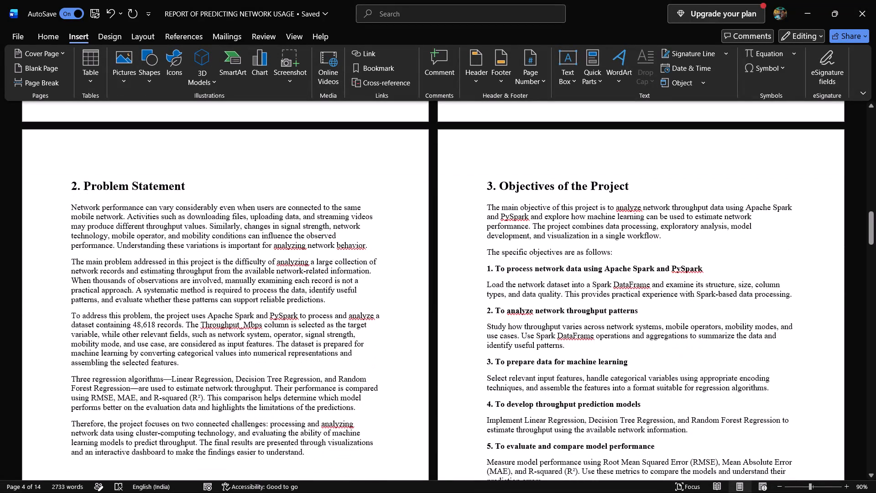
pyautogui.scroll(-3, 691, 150)
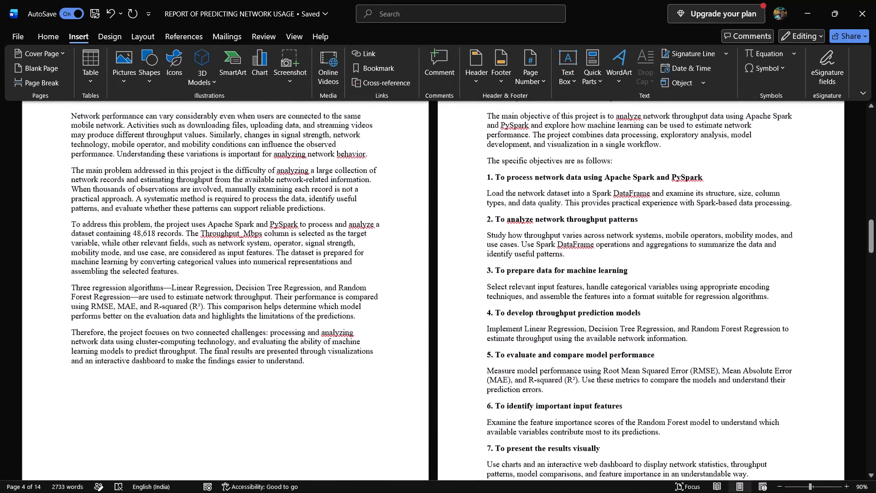
pyautogui.scroll(-1, 691, 150)
pyautogui.scroll(4, 691, 150)
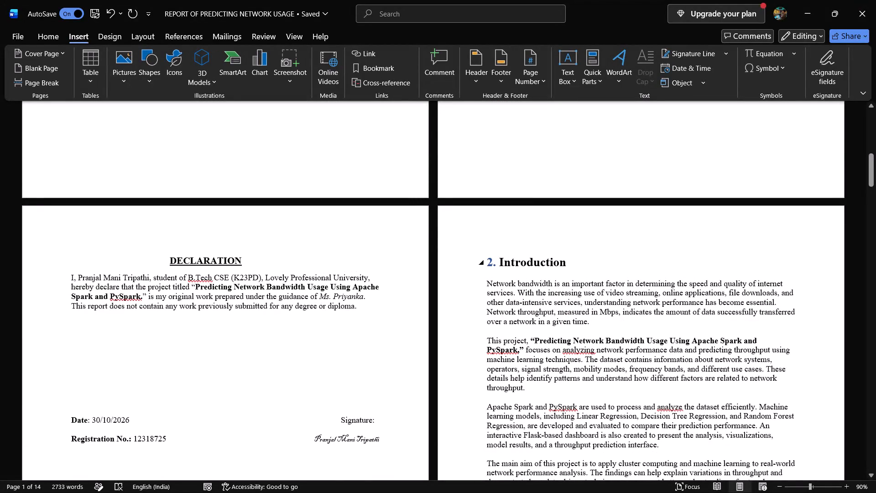
pyautogui.moveTo(491, 261); pyautogui.dragTo(485, 262)
pyautogui.click(571, 242)
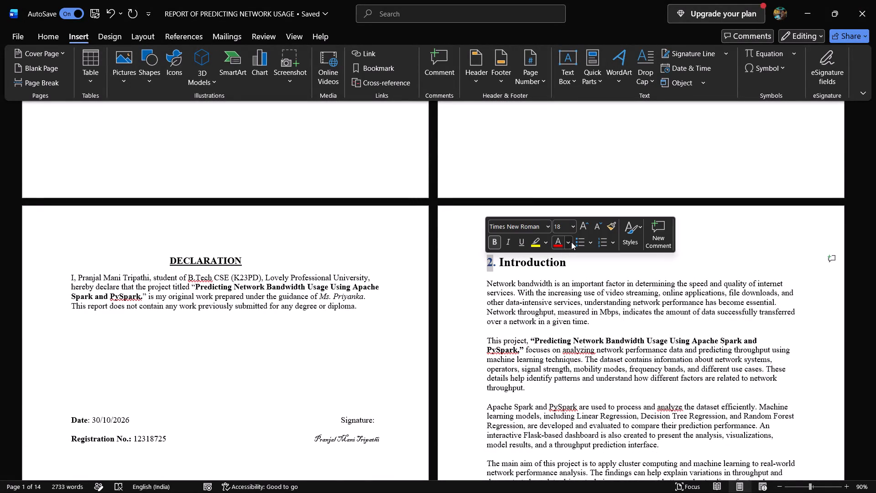
pyautogui.click(558, 280)
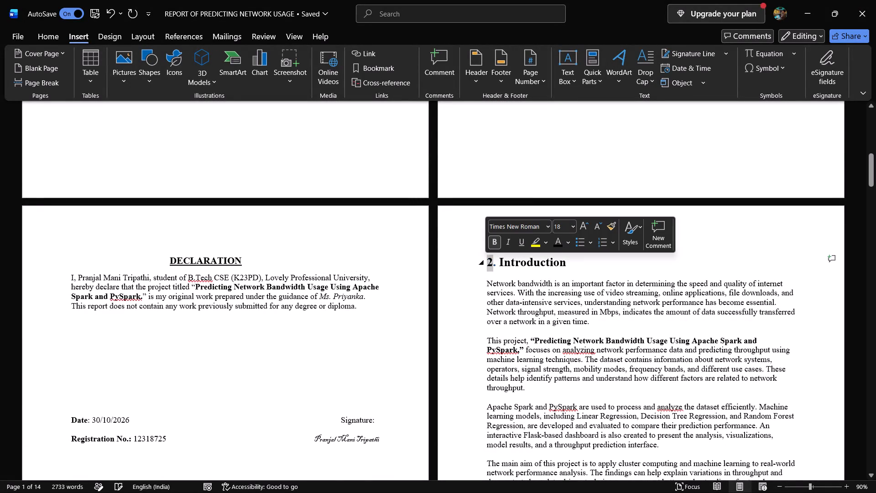
pyautogui.moveTo(496, 267); pyautogui.dragTo(492, 267)
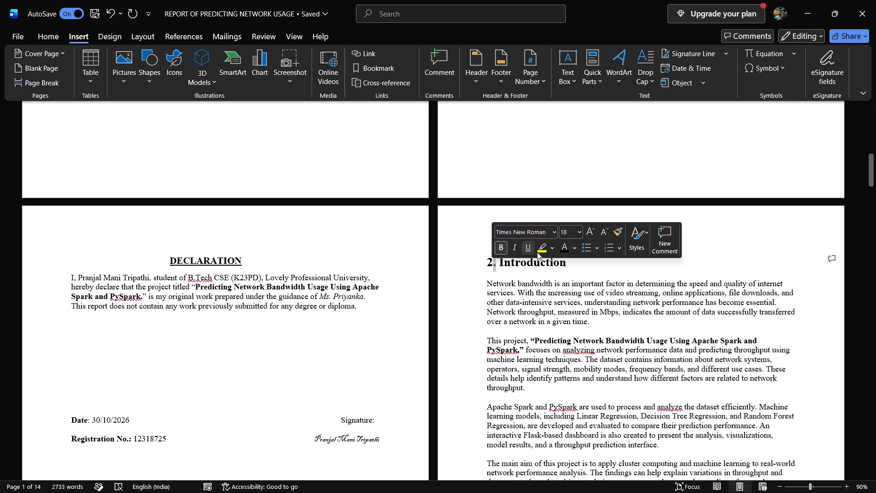
pyautogui.click(563, 247)
pyautogui.click(565, 292)
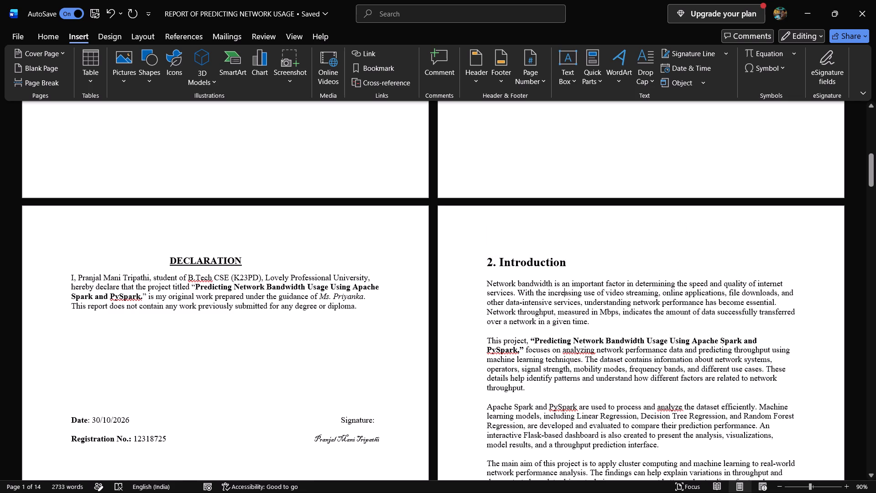
# Change the number in the "Introduction" heading to 1 and save the document.
pyautogui.scroll(-1, 565, 292)
pyautogui.click(494, 219)
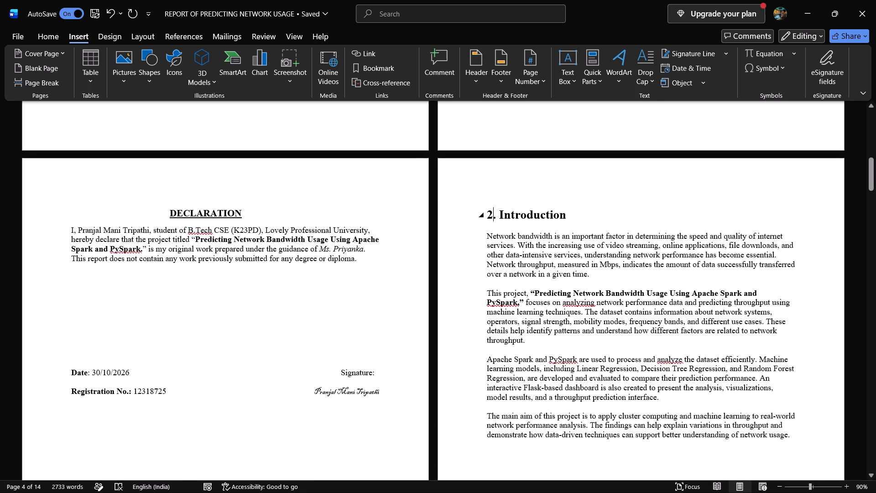
pyautogui.press('BackSpace')
pyautogui.press('1')
pyautogui.scroll(-1, 494, 219)
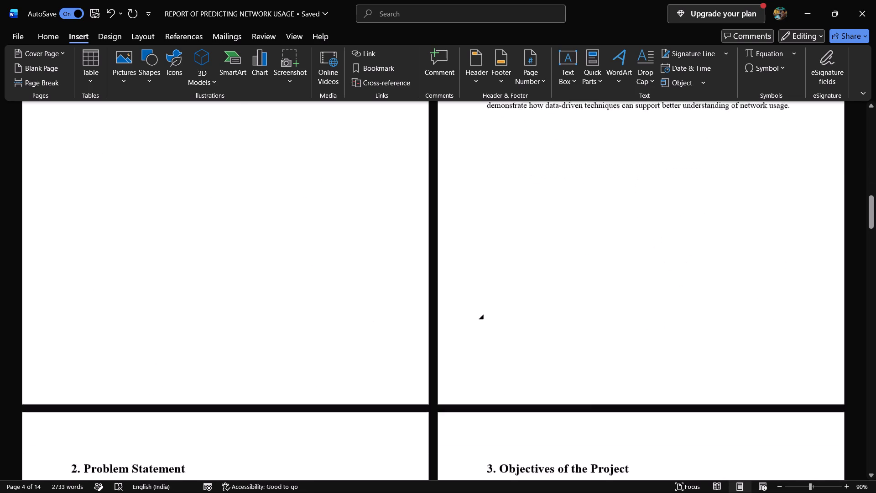
pyautogui.scroll(-2, 494, 219)
pyautogui.hotkey('ctrl', 's')
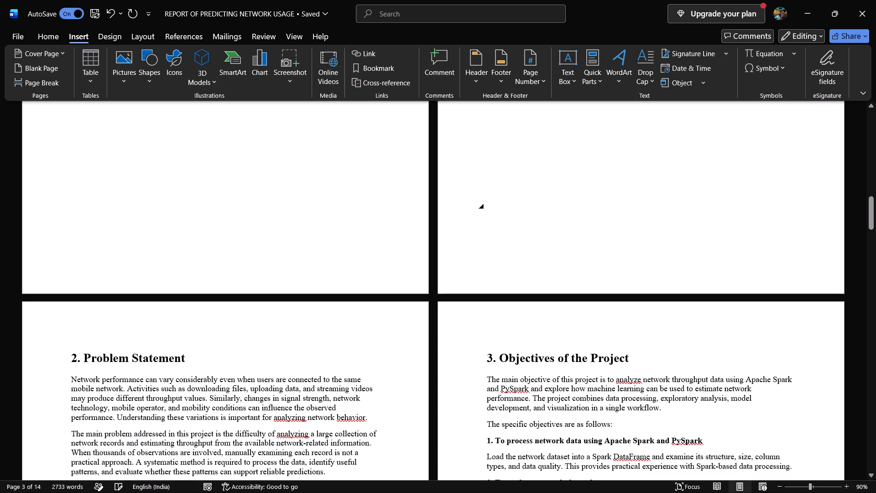
# Review the section numbering and page layout from the Declaration page through Objectives of the Project.
pyautogui.scroll(3, 494, 219)
pyautogui.scroll(-1, 494, 219)
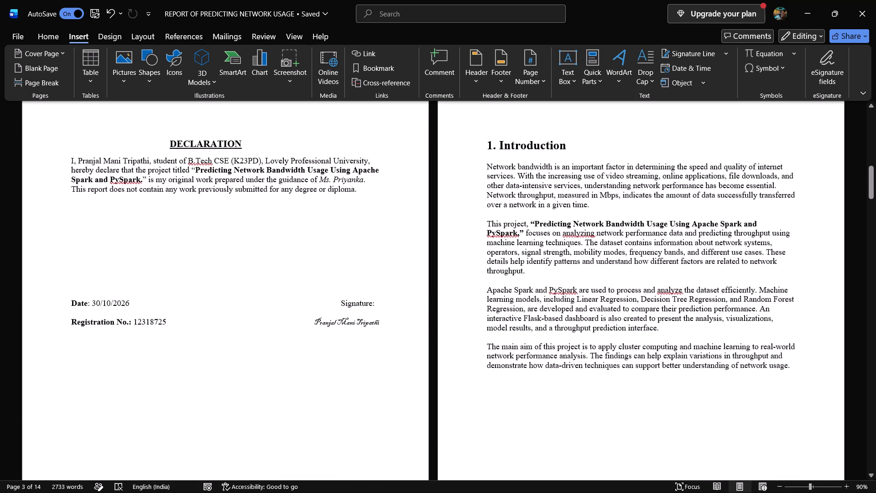
pyautogui.scroll(-5, 494, 219)
pyautogui.scroll(1, 494, 219)
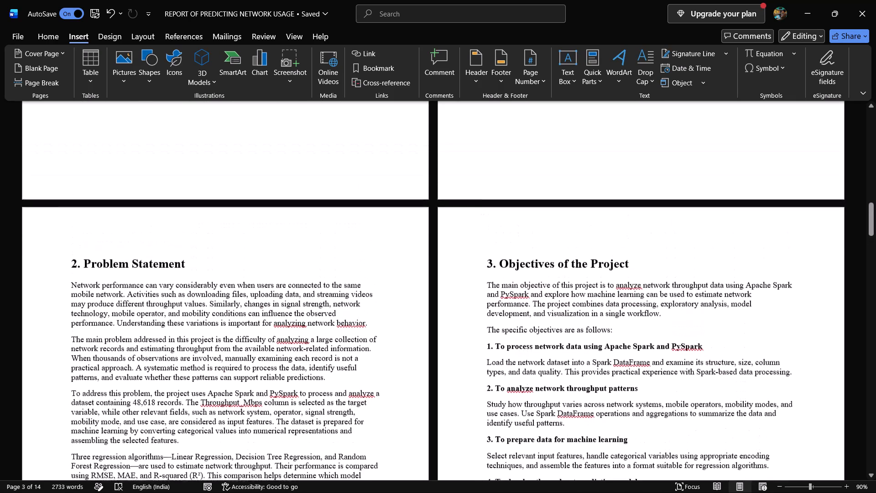
pyautogui.scroll(5, 494, 219)
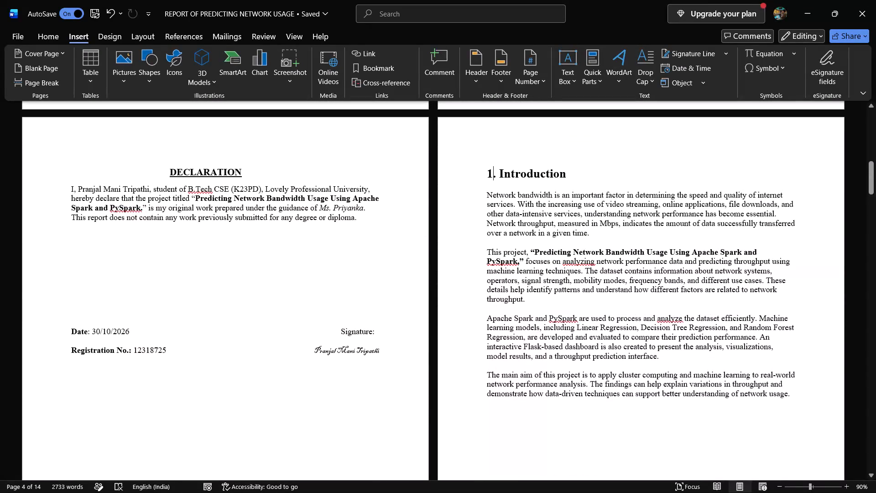
pyautogui.scroll(2, 494, 219)
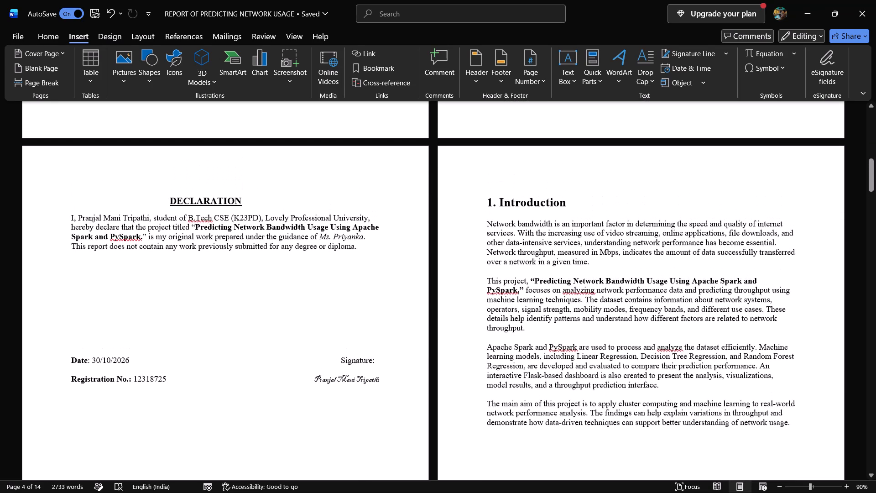
pyautogui.click(407, 372)
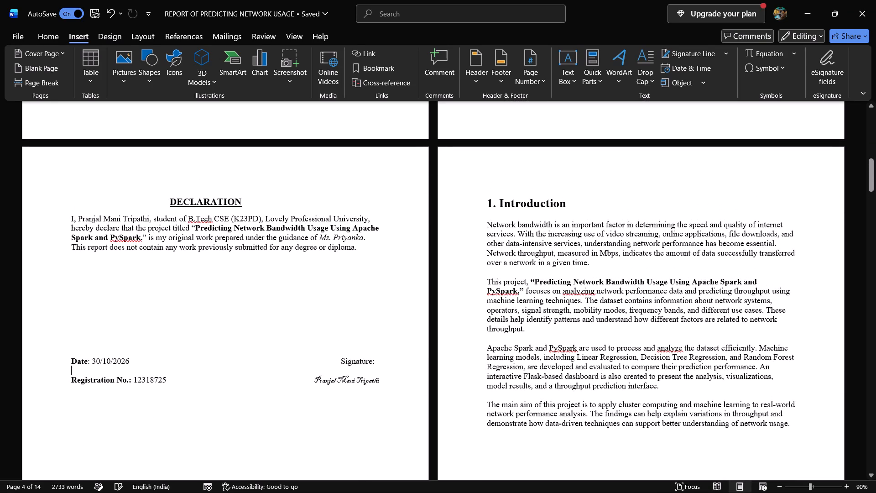
pyautogui.click(484, 197)
pyautogui.press('Return')
pyautogui.press('Return')
pyautogui.press('Return')
pyautogui.press('Return')
pyautogui.press('Return')
pyautogui.press('Return')
pyautogui.press('Return')
pyautogui.press('Return')
pyautogui.press('Return')
pyautogui.press('Return')
pyautogui.press('Return')
pyautogui.press('Return')
pyautogui.press('Return')
pyautogui.press('Return')
pyautogui.press('Return')
pyautogui.press('Return')
pyautogui.press('Return')
pyautogui.press('Return')
pyautogui.press('Return')
pyautogui.press('Return')
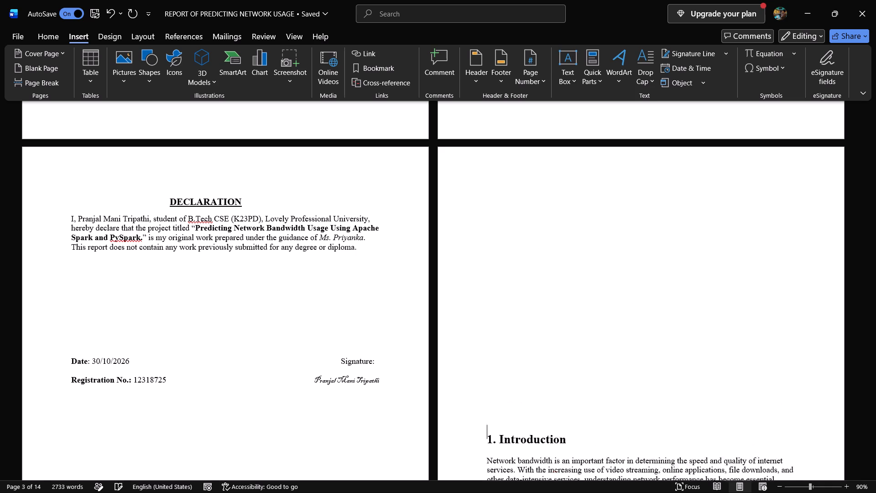
pyautogui.scroll(-1, 484, 197)
pyautogui.press('Return')
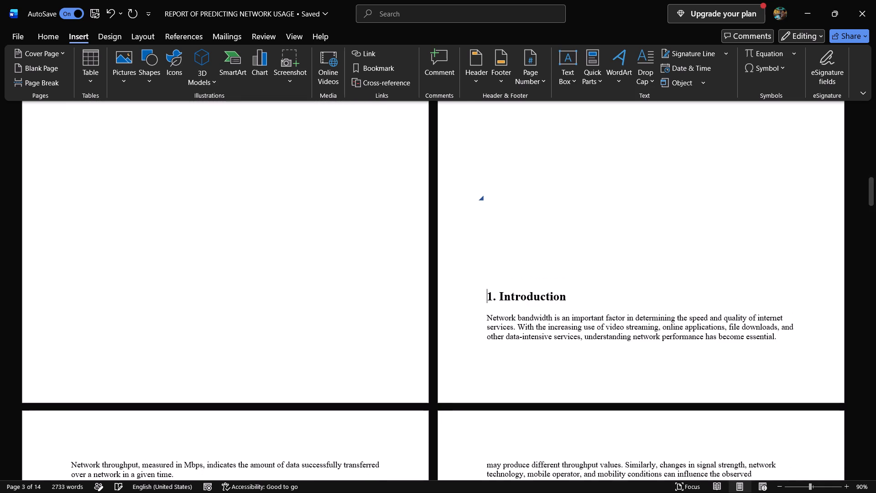
pyautogui.press('Return')
pyautogui.press('Return')
pyautogui.press('Return')
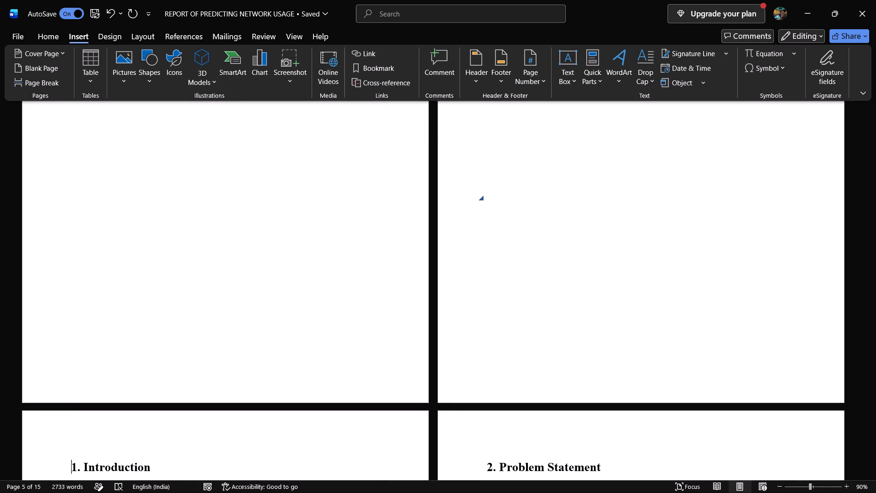
# Add blank lines after the signature on the Declaration page to carry the insertion point onto the empty page that follows.
pyautogui.scroll(1, 484, 197)
pyautogui.click(392, 113)
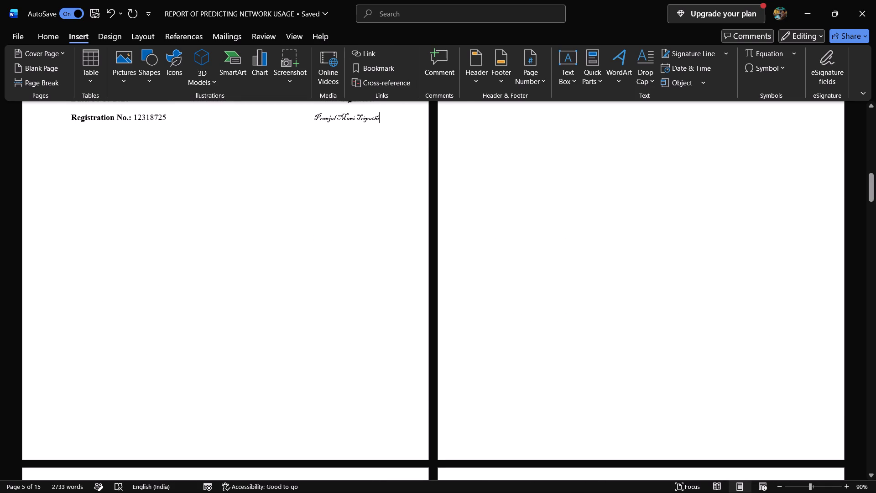
pyautogui.press('Return')
pyautogui.press('Return')
pyautogui.press('Return')
pyautogui.press('Return')
pyautogui.press('Return')
pyautogui.press('Return')
pyautogui.press('Return')
pyautogui.press('Return')
pyautogui.press('Return')
pyautogui.press('Return')
pyautogui.press('Return')
pyautogui.press('Return')
pyautogui.press('Return')
pyautogui.press('Return')
pyautogui.press('Return')
pyautogui.press('Return')
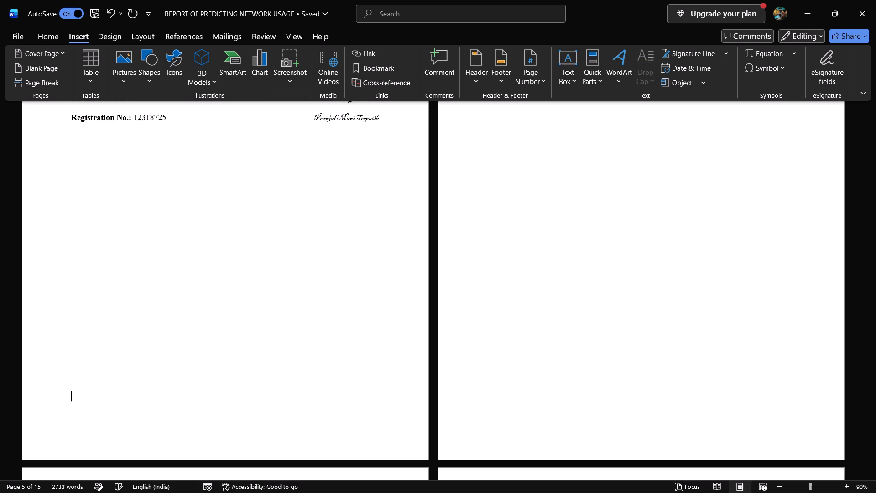
pyautogui.press('Return')
# Paste the Acknowledgement text onto the empty page after Declaration, keeping its source formatting.
pyautogui.scroll(1, 392, 113)
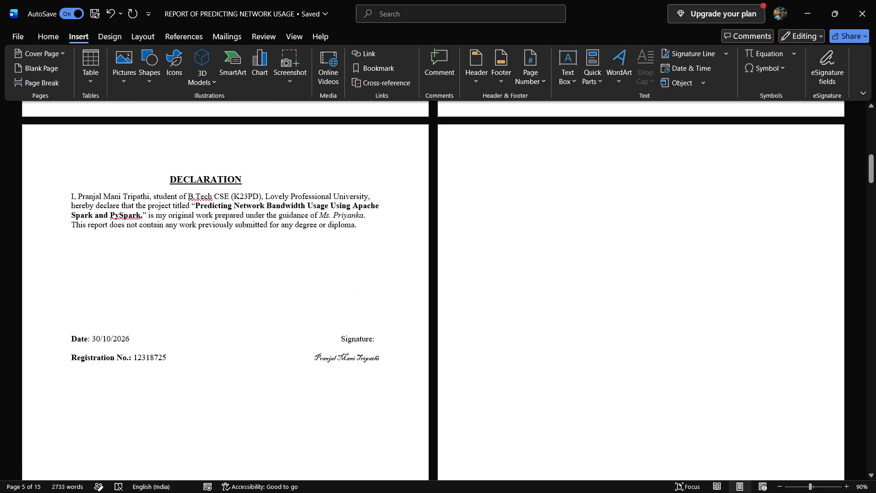
pyautogui.hotkey('ctrl', 'v')
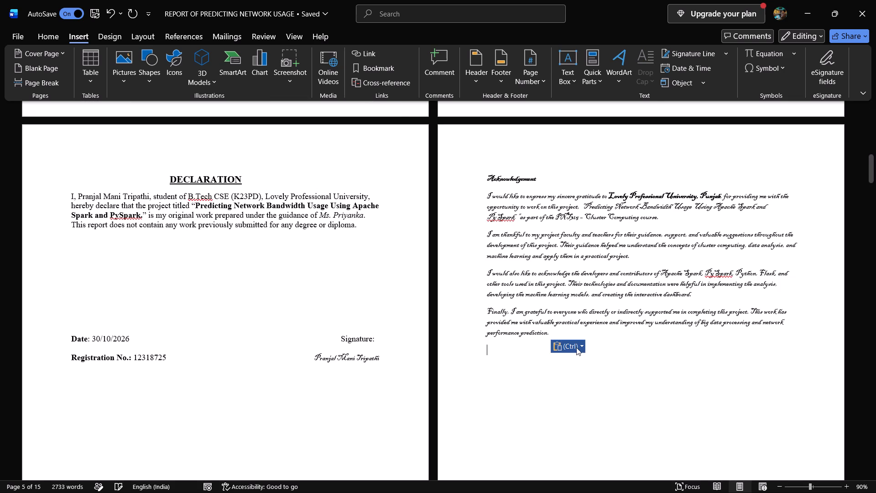
pyautogui.click(576, 347)
pyautogui.click(560, 383)
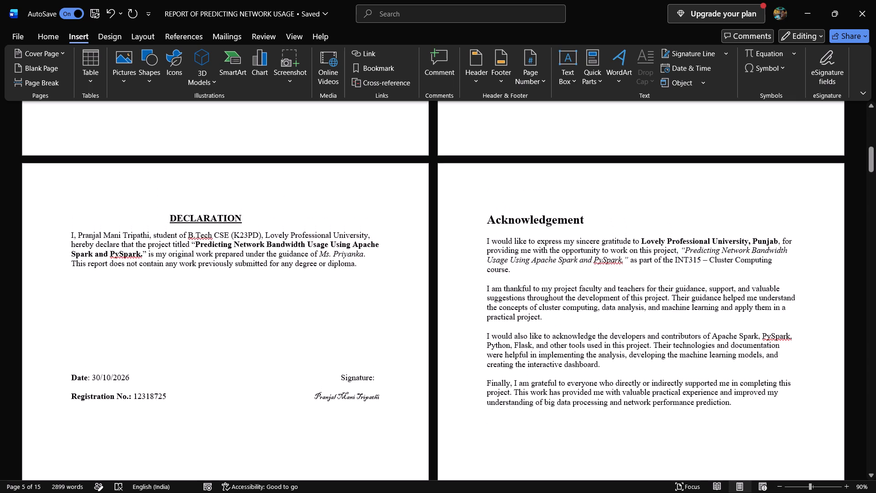
# Underline the Acknowledgement heading on the page after Declaration.
pyautogui.moveTo(489, 221); pyautogui.dragTo(568, 224)
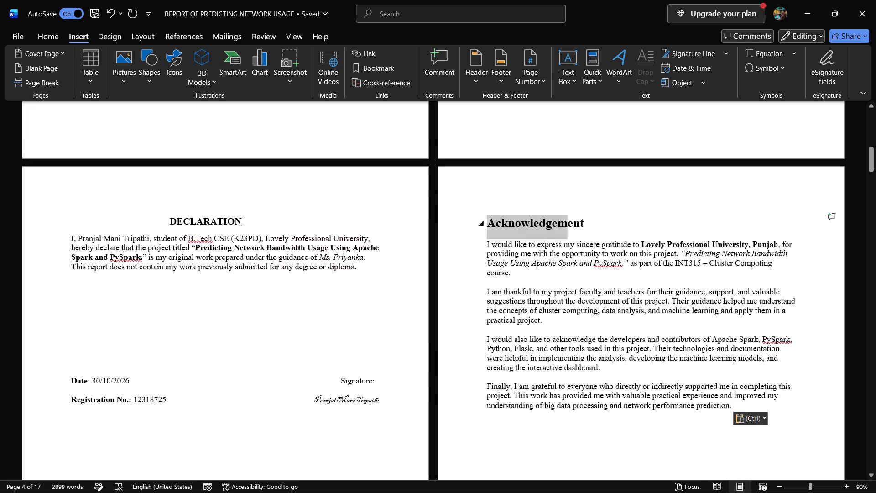
pyautogui.moveTo(568, 224); pyautogui.dragTo(583, 223)
pyautogui.click(583, 223)
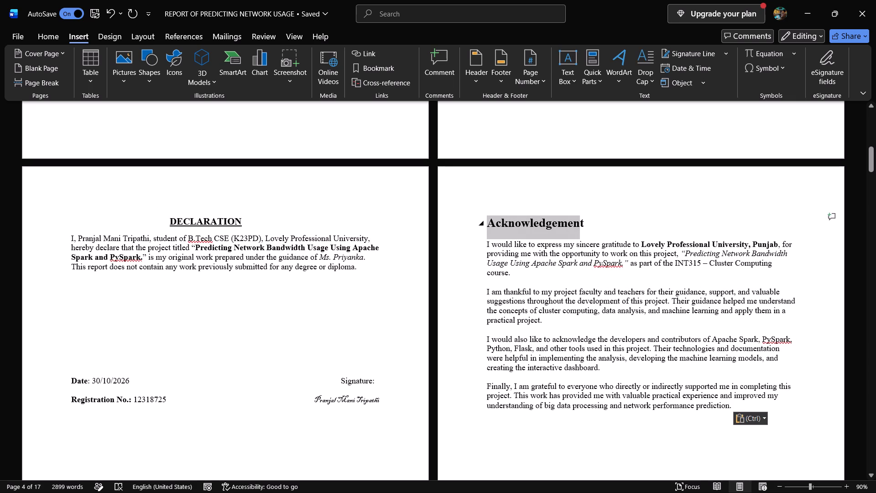
pyautogui.click(583, 223)
pyautogui.moveTo(583, 223); pyautogui.dragTo(562, 224)
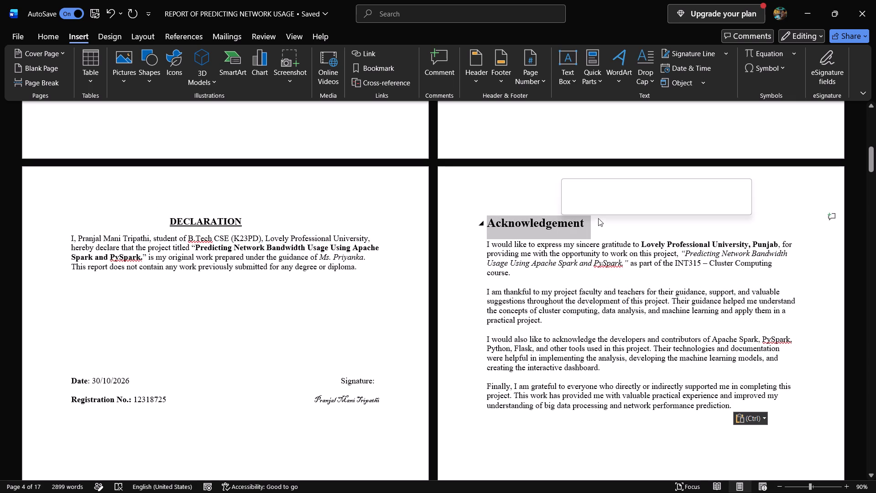
pyautogui.click(568, 227)
pyautogui.moveTo(489, 227); pyautogui.dragTo(530, 226)
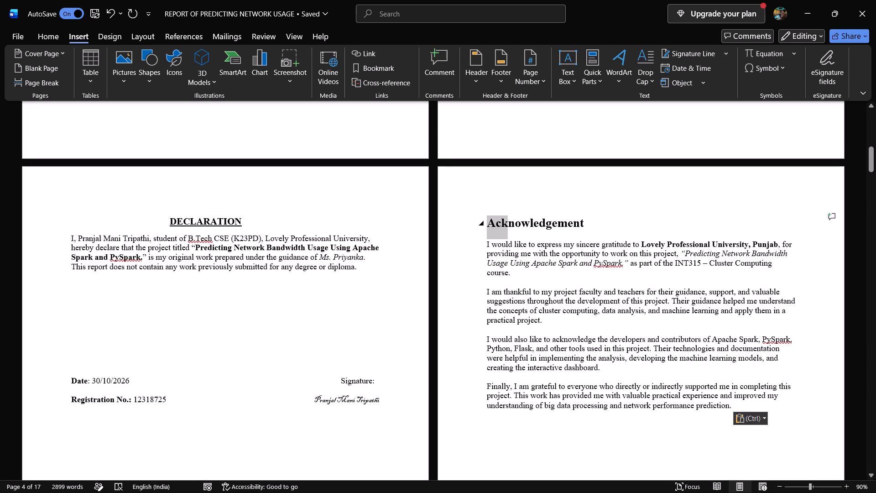
pyautogui.moveTo(530, 226); pyautogui.dragTo(583, 226)
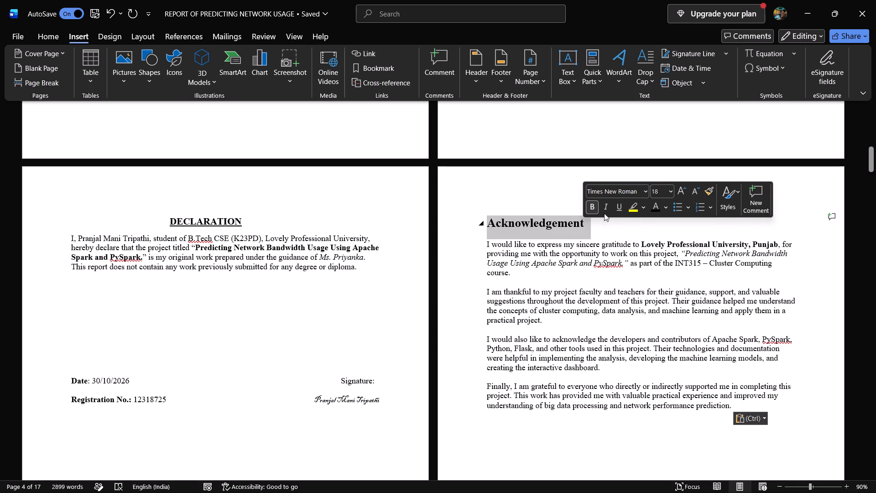
pyautogui.click(583, 223)
pyautogui.moveTo(583, 223); pyautogui.dragTo(522, 224)
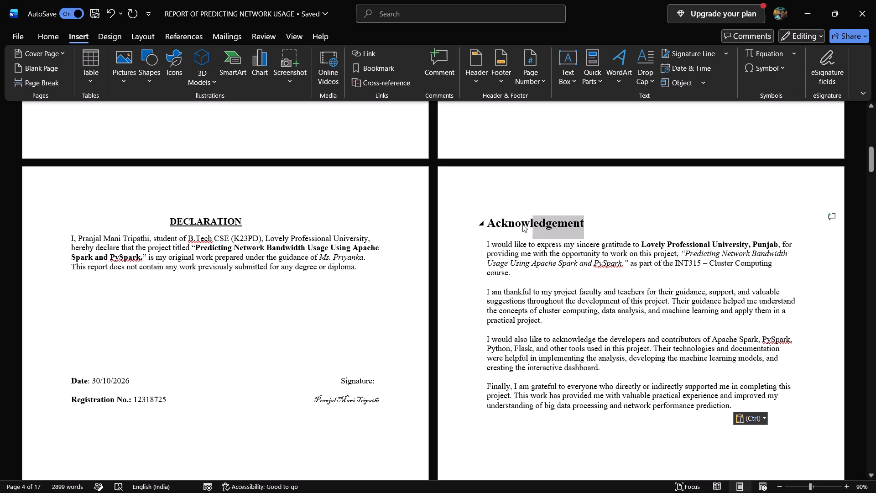
pyautogui.moveTo(522, 224); pyautogui.dragTo(492, 222)
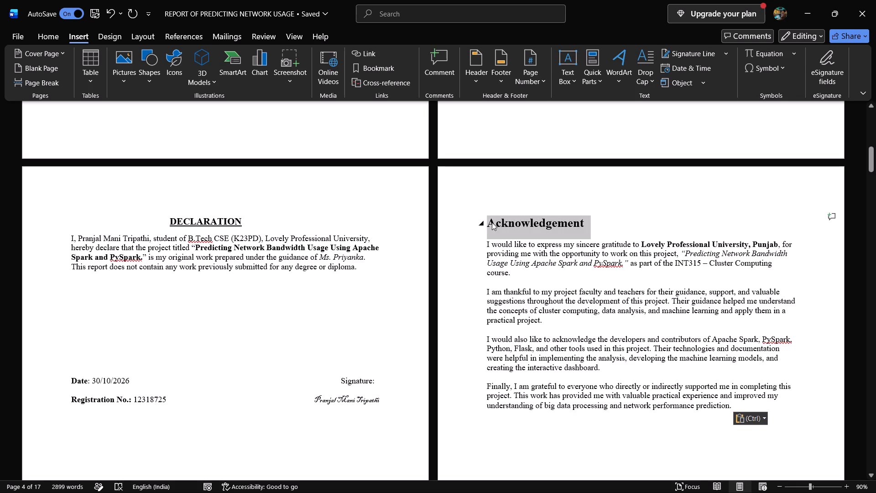
pyautogui.moveTo(492, 222); pyautogui.dragTo(490, 223)
pyautogui.click(490, 223)
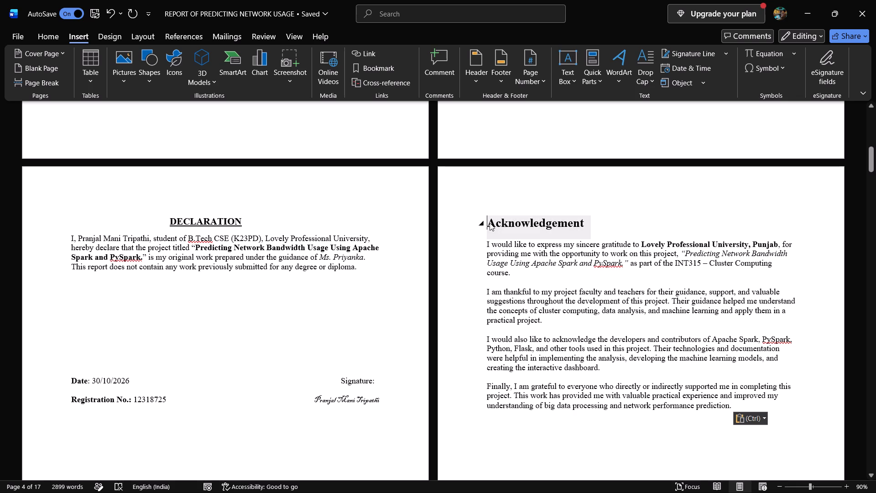
pyautogui.moveTo(490, 223); pyautogui.dragTo(508, 224)
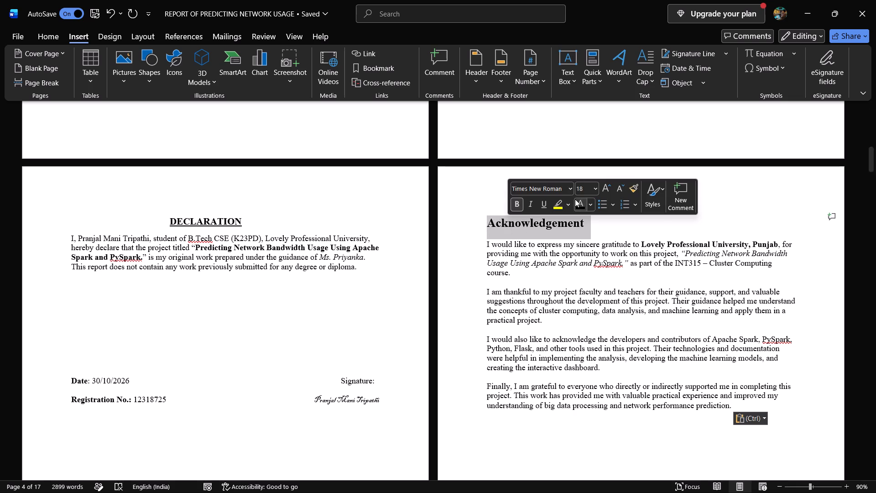
pyautogui.click(546, 204)
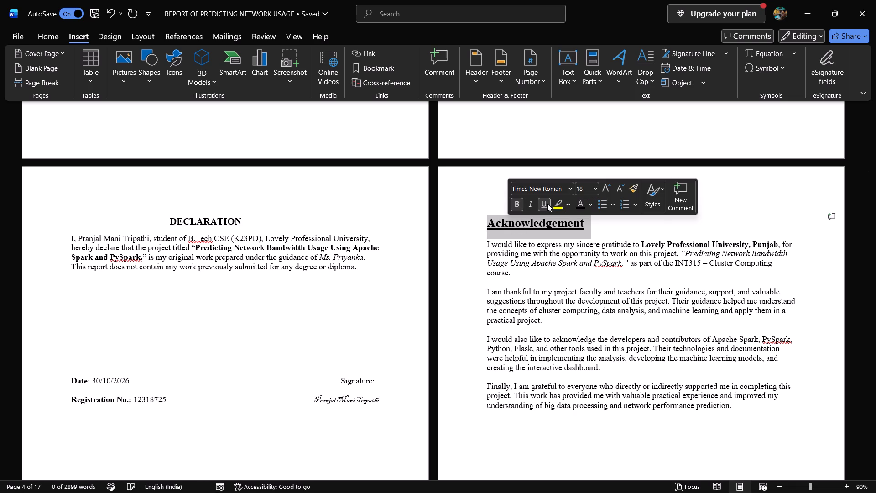
pyautogui.click(596, 237)
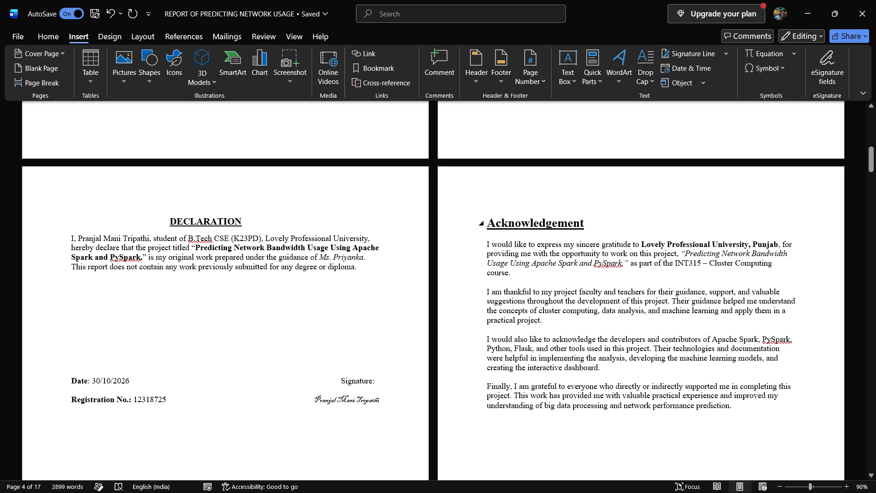
# Insert leading spaces before the Acknowledgement heading to shift it toward the centre of the page.
pyautogui.click(488, 226)
pyautogui.press('space')
pyautogui.press('space')
pyautogui.press('space')
pyautogui.press('space')
pyautogui.press('space')
pyautogui.press('space')
pyautogui.press('space')
pyautogui.press('space')
pyautogui.press('space')
pyautogui.press('space')
pyautogui.press('space')
pyautogui.press('space')
pyautogui.press('space')
pyautogui.press('space')
pyautogui.press('space')
pyautogui.press('space')
pyautogui.press('space')
pyautogui.press('space')
pyautogui.press('space')
pyautogui.press('space')
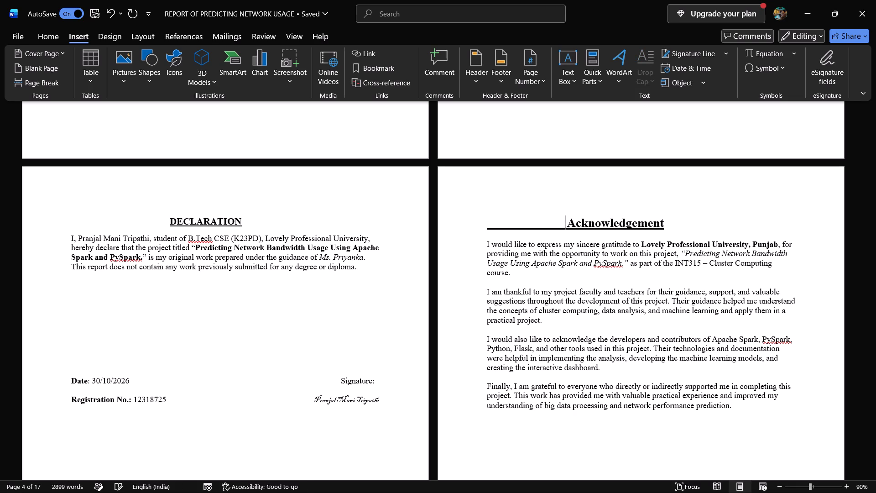
# Remove the underline from the blank spaces before the Acknowledgement heading, keeping the word itself underlined.
pyautogui.moveTo(485, 227); pyautogui.dragTo(596, 226)
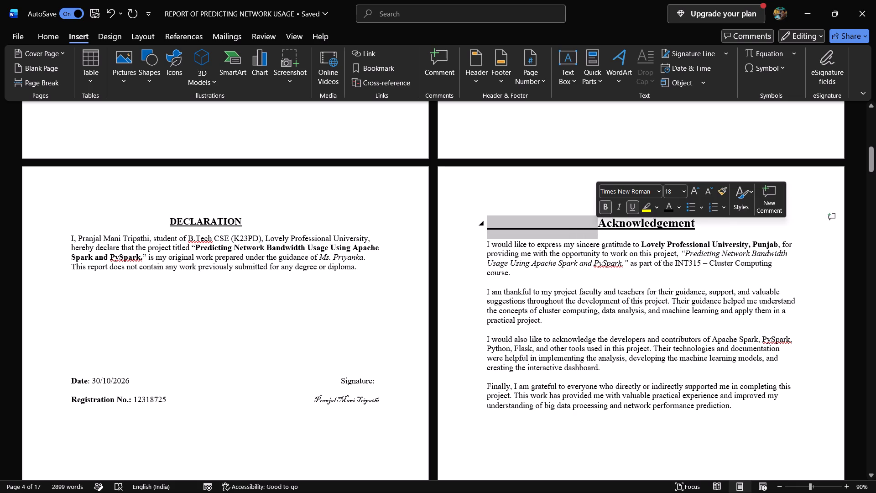
pyautogui.click(632, 213)
pyautogui.click(633, 236)
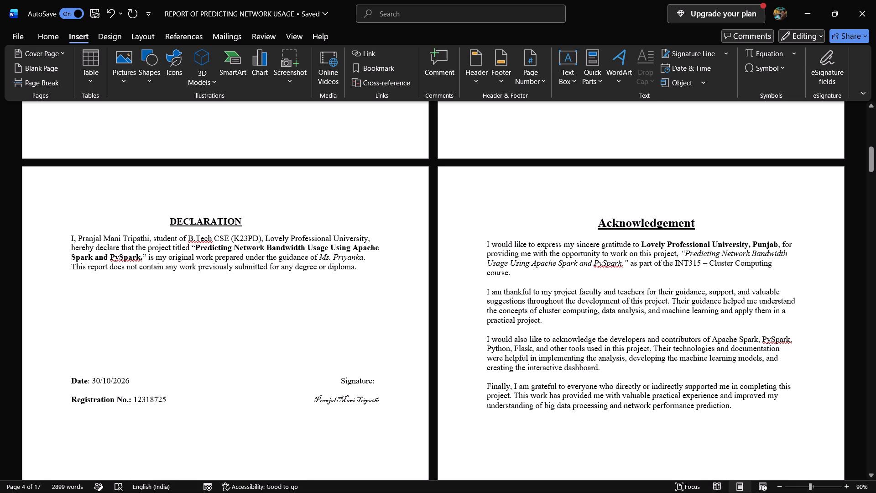
# Retype the Acknowledgement heading in capitals as ACKNOWLEDGEMENT, matching the style of the DECLARATION heading.
pyautogui.moveTo(608, 223); pyautogui.dragTo(642, 223)
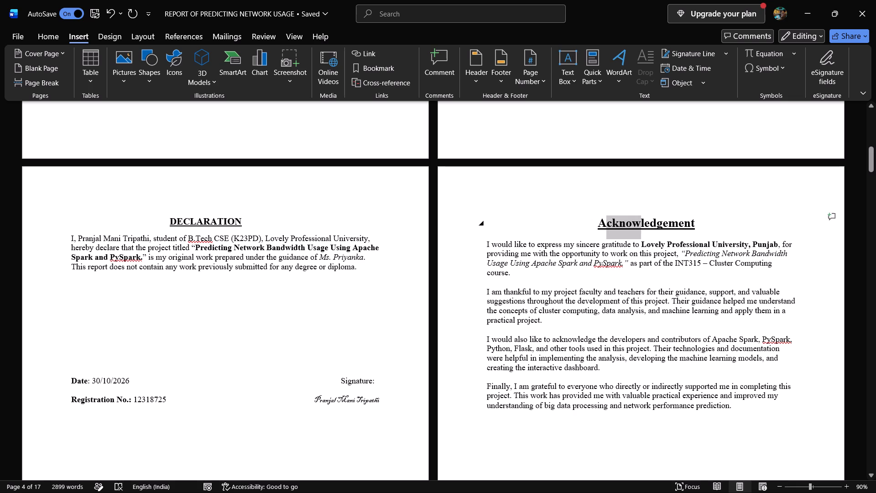
pyautogui.moveTo(642, 223); pyautogui.dragTo(689, 227)
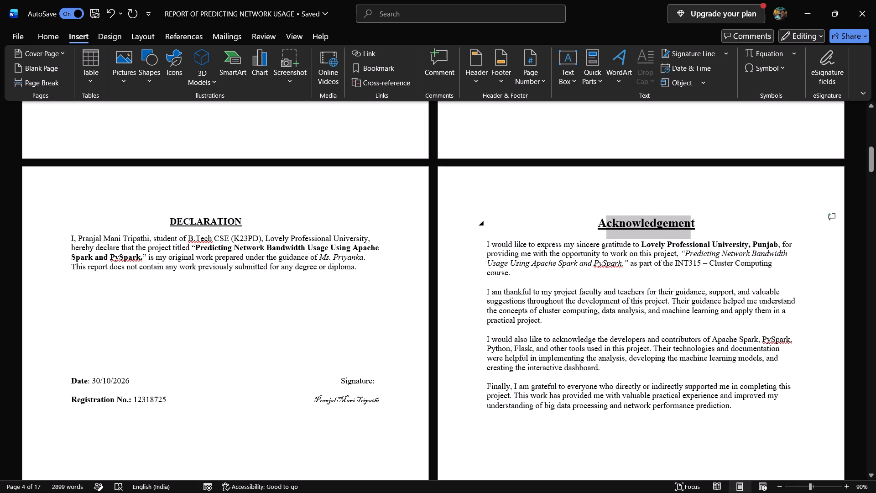
pyautogui.moveTo(689, 227); pyautogui.dragTo(693, 228)
pyautogui.write('CKNOWLEDGEMENT')
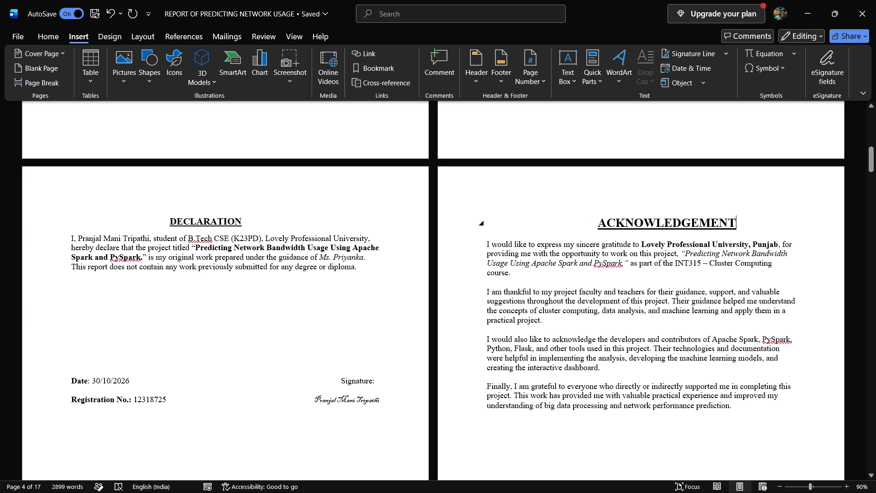
# Set the ACKNOWLEDGEMENT heading's font size to 14.
pyautogui.moveTo(599, 226); pyautogui.dragTo(725, 225)
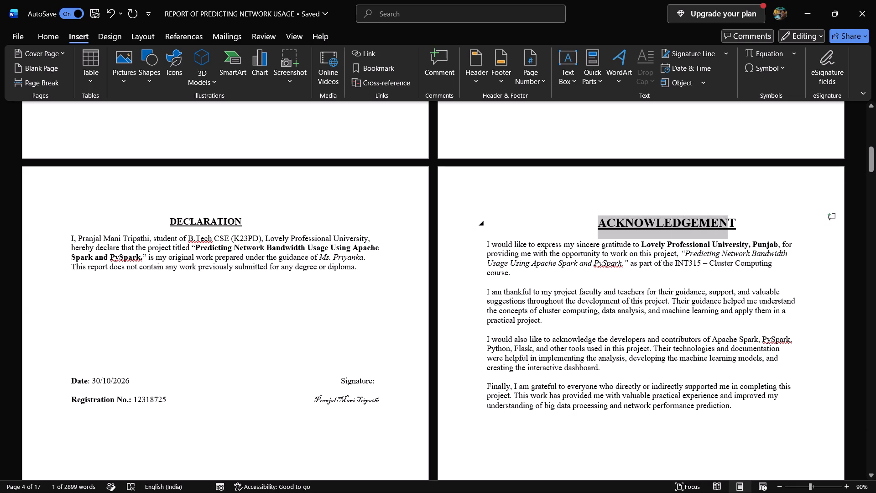
pyautogui.moveTo(735, 223); pyautogui.dragTo(597, 225)
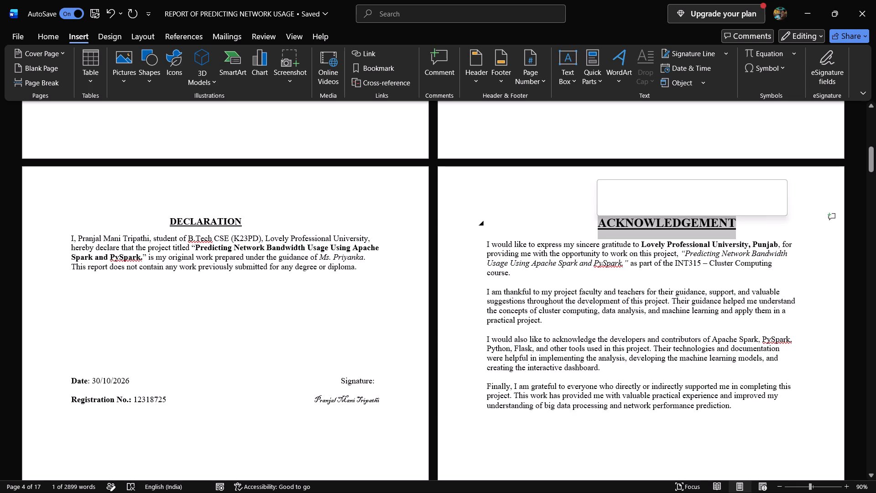
pyautogui.click(683, 188)
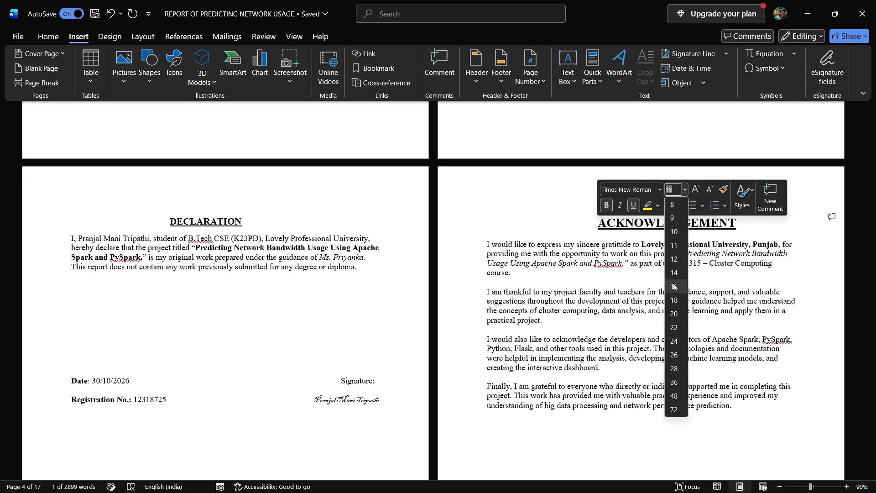
pyautogui.click(673, 283)
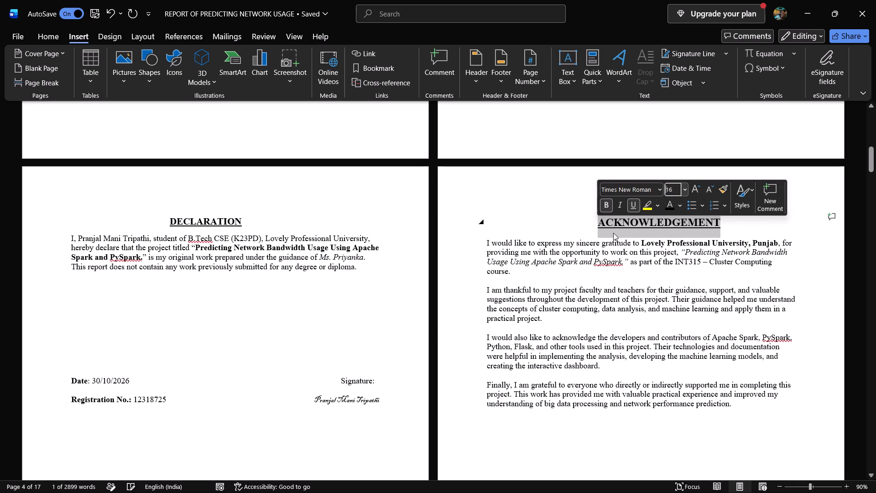
pyautogui.click(683, 188)
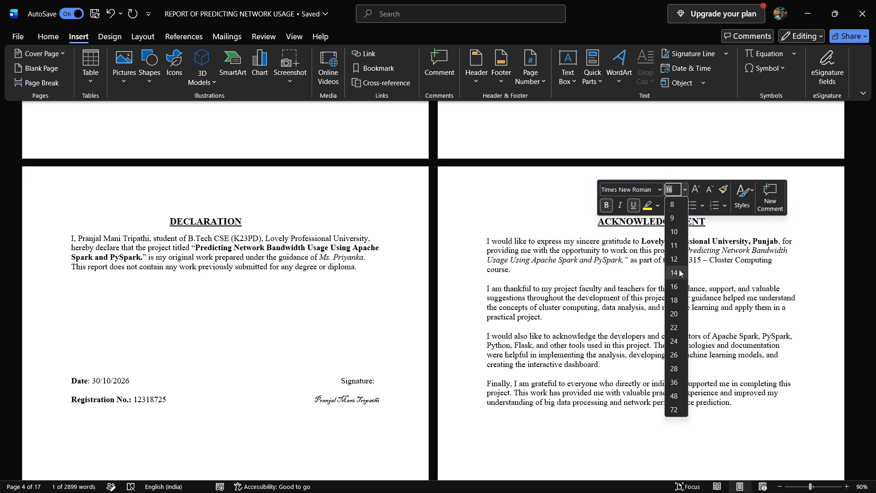
pyautogui.click(679, 269)
pyautogui.click(624, 230)
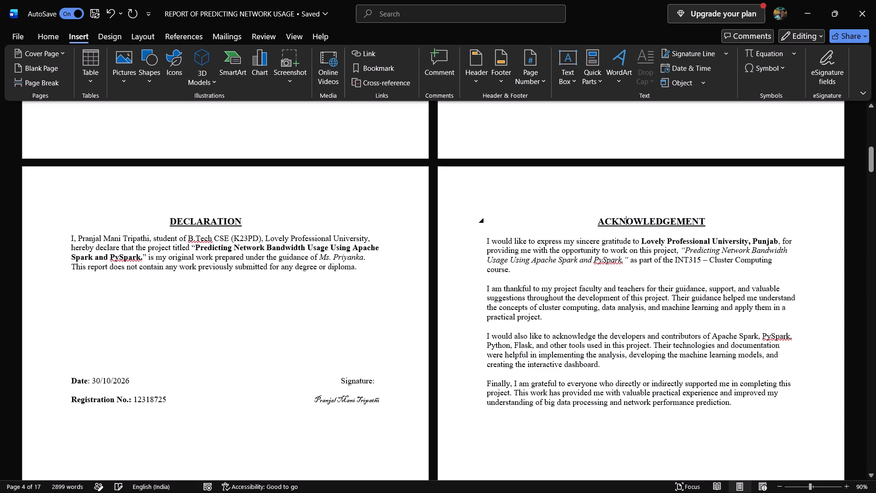
# Adjust the leading spaces before ACKNOWLEDGEMENT until the heading sits centred above its text, and save the report.
pyautogui.click(599, 217)
pyautogui.press('BackSpace')
pyautogui.press('BackSpace')
pyautogui.press('BackSpace')
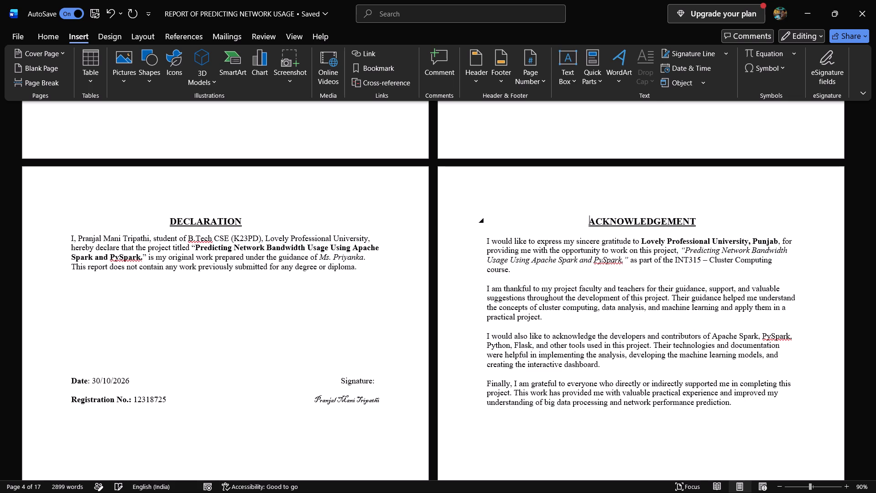
pyautogui.press('BackSpace')
pyautogui.press('BackSpace')
pyautogui.press('BackSpace')
pyautogui.press('BackSpace')
pyautogui.press('BackSpace')
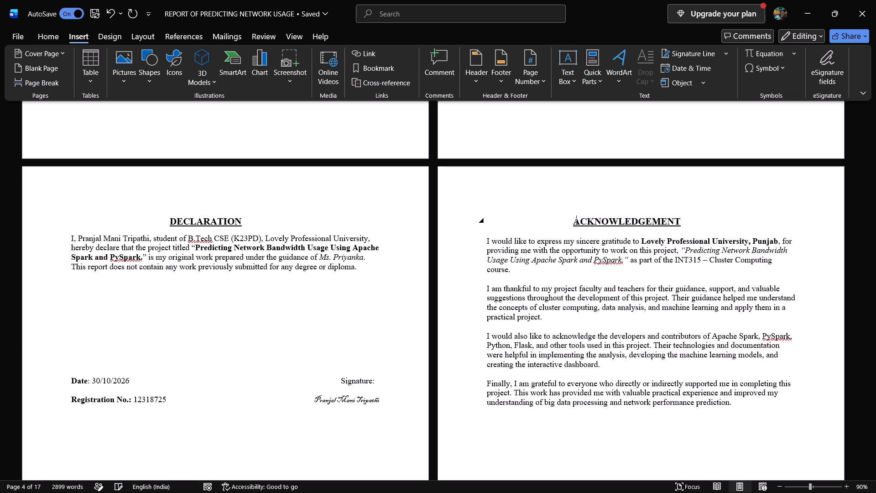
pyautogui.press('BackSpace')
pyautogui.press('BackSpace')
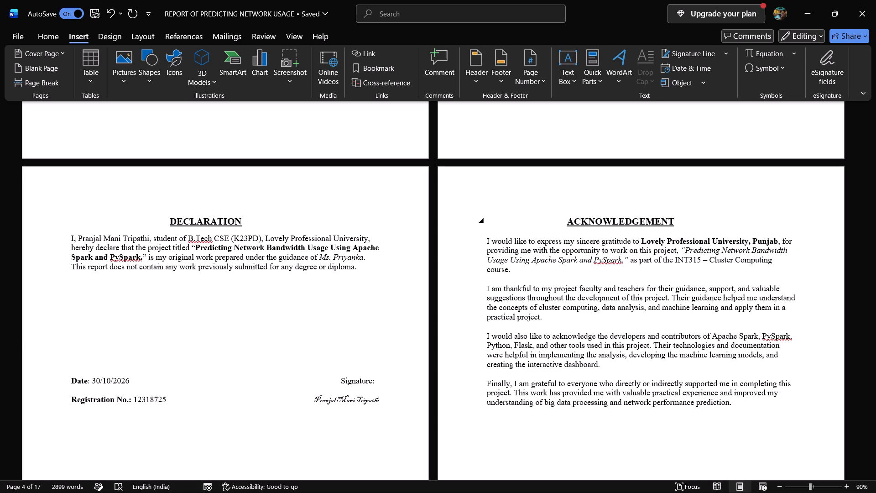
pyautogui.press('BackSpace')
pyautogui.press('BackSpace')
pyautogui.press('BackSpace')
pyautogui.press('BackSpace')
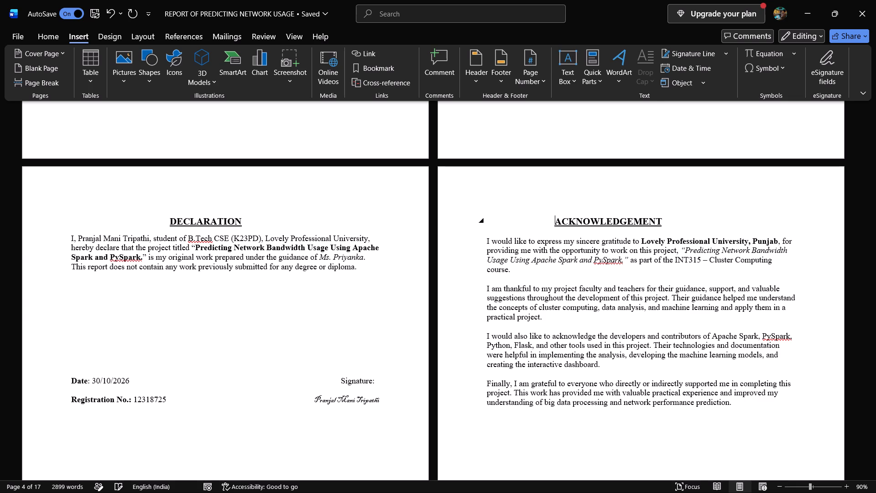
pyautogui.press('space')
pyautogui.press('space')
pyautogui.press('space')
pyautogui.press('space')
pyautogui.press('space')
pyautogui.press('space')
pyautogui.press('space')
pyautogui.press('space')
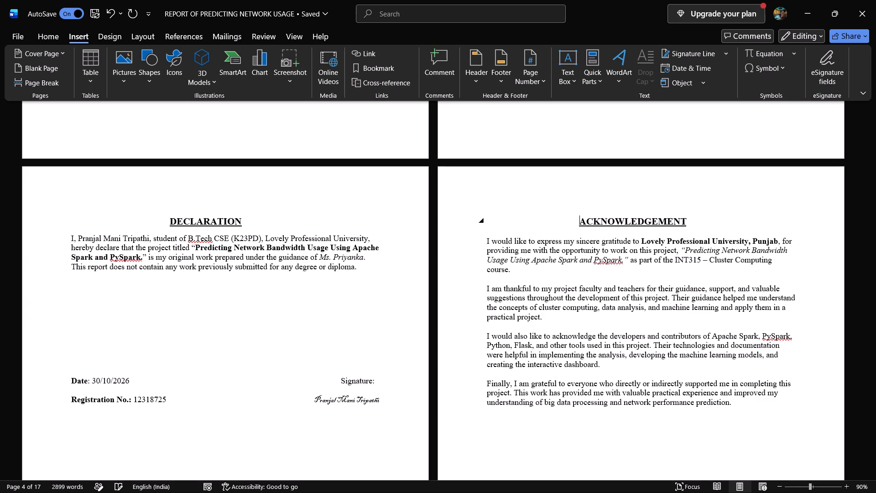
pyautogui.press('BackSpace')
pyautogui.press('BackSpace')
pyautogui.press('BackSpace')
pyautogui.press('BackSpace')
pyautogui.press('space')
pyautogui.press('space')
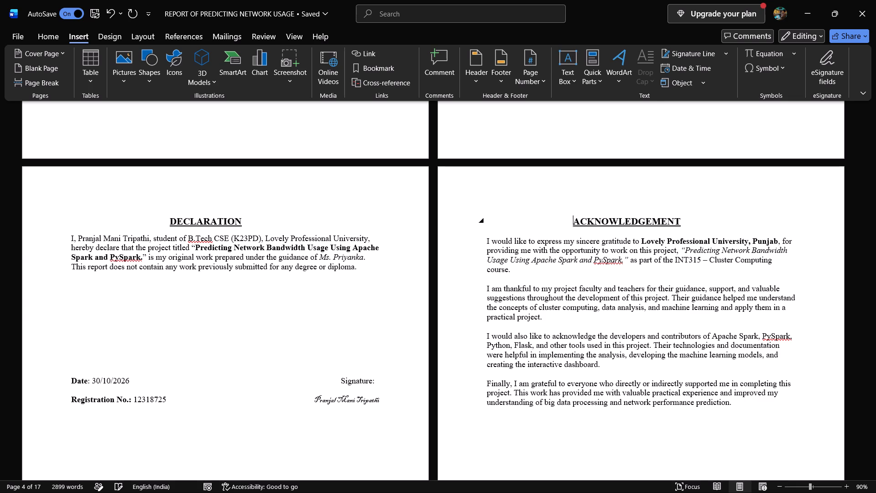
pyautogui.press('space')
pyautogui.press('BackSpace')
pyautogui.press('BackSpace')
pyautogui.hotkey('ctrl', 's')
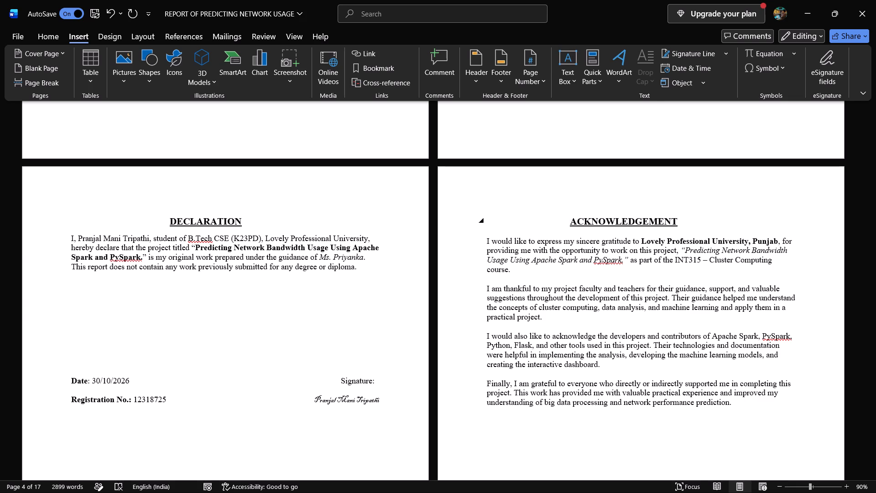
# Delete the blank pages between the Acknowledgement page and the 1. Introduction section.
pyautogui.scroll(-3, 599, 217)
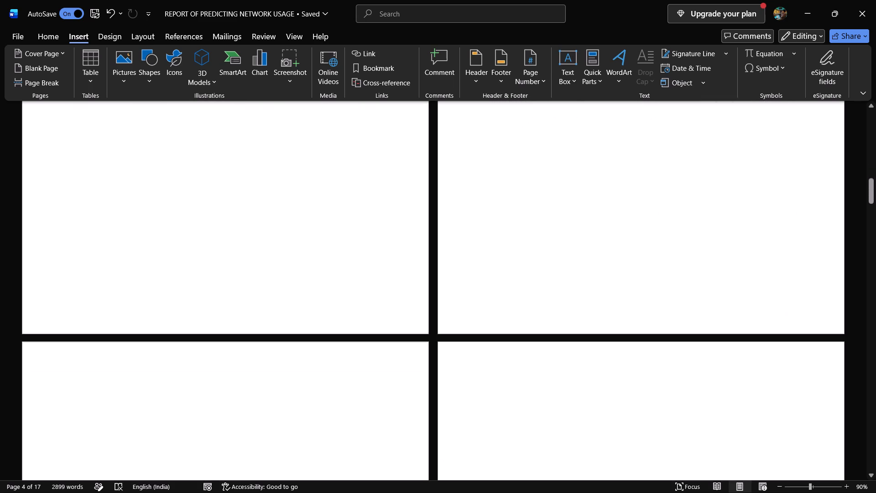
pyautogui.scroll(-4, 599, 217)
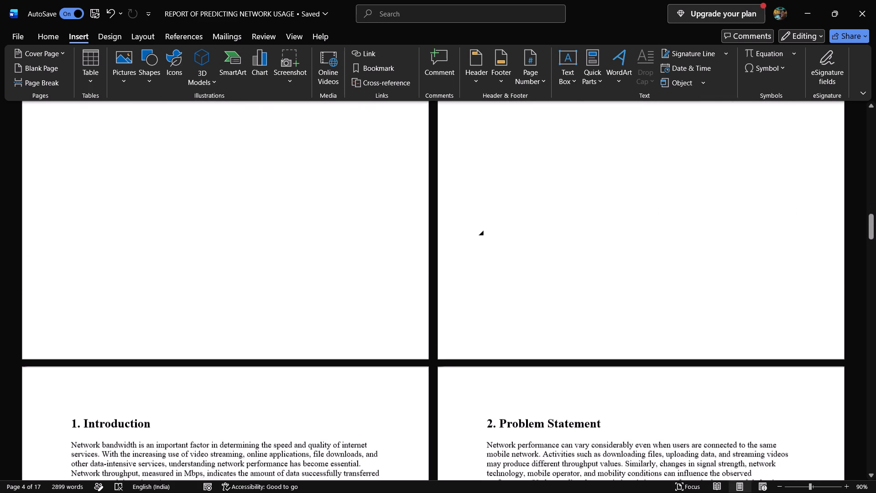
pyautogui.scroll(-1, 599, 217)
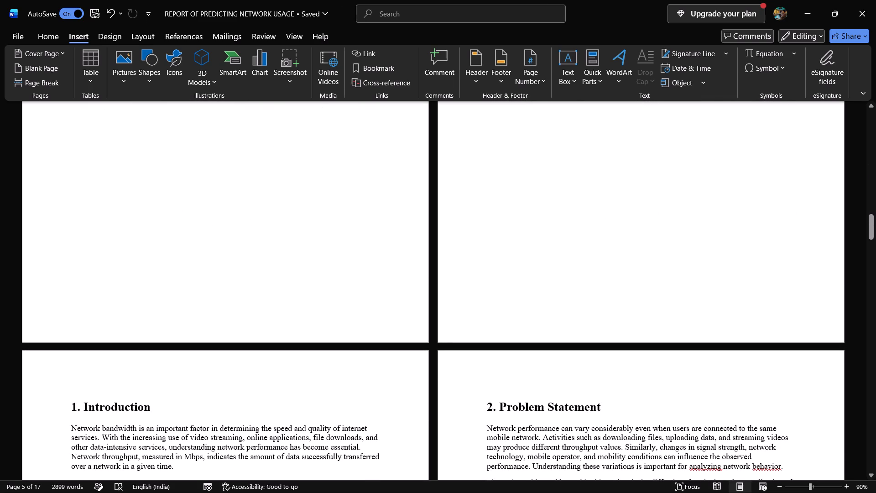
pyautogui.moveTo(485, 321); pyautogui.dragTo(477, 70)
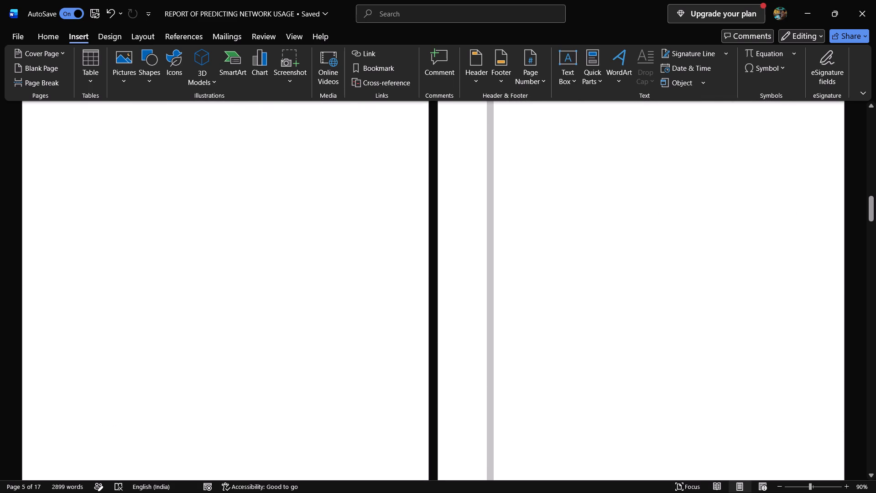
pyautogui.moveTo(477, 70); pyautogui.dragTo(90, 427)
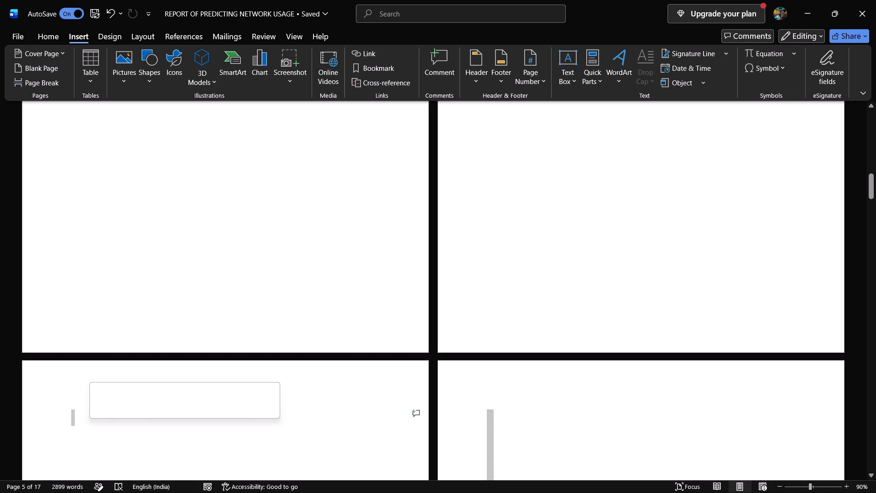
pyautogui.press('BackSpace')
# Remove the empty lines above the 3. Objectives of the Project heading.
pyautogui.scroll(2, 90, 427)
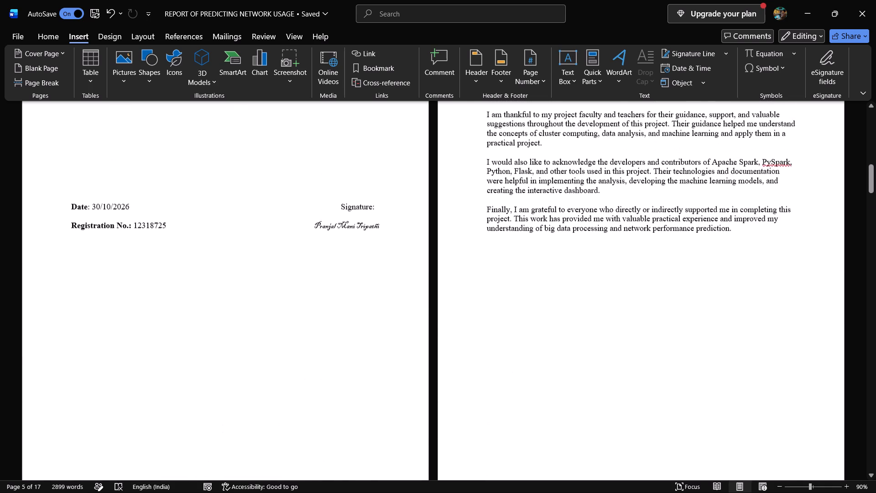
pyautogui.scroll(-5, 90, 427)
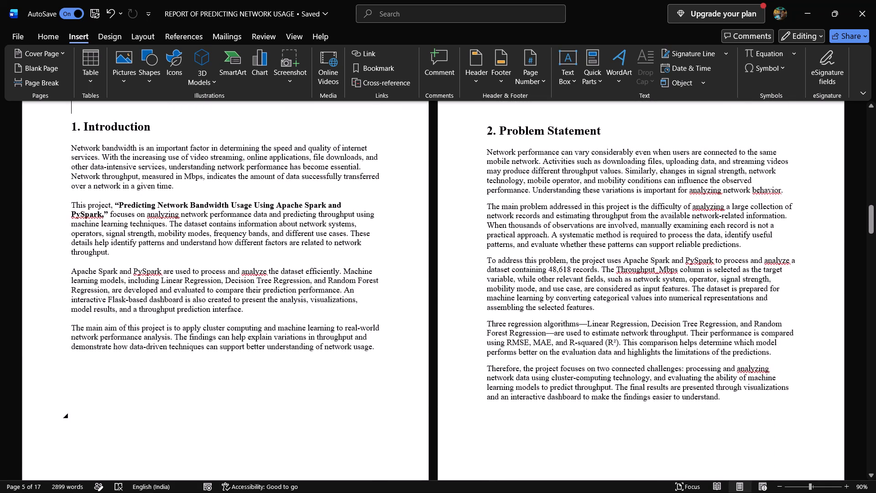
pyautogui.scroll(-2, 90, 427)
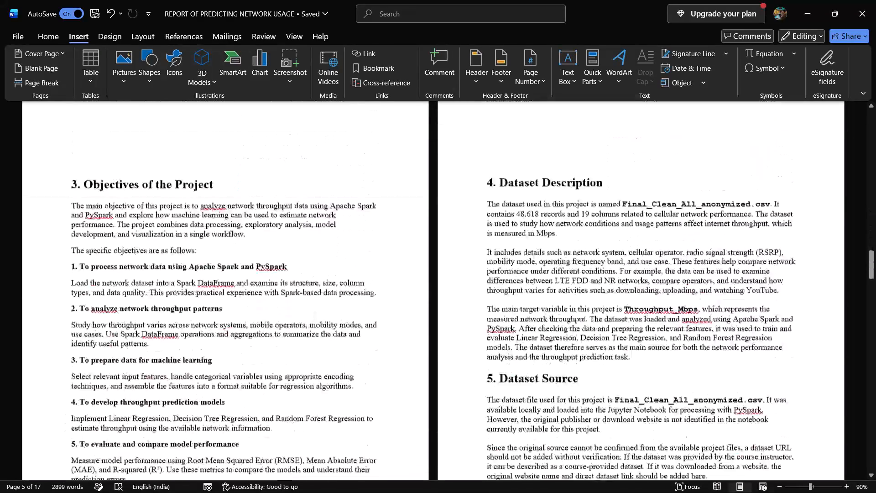
pyautogui.scroll(1, 90, 427)
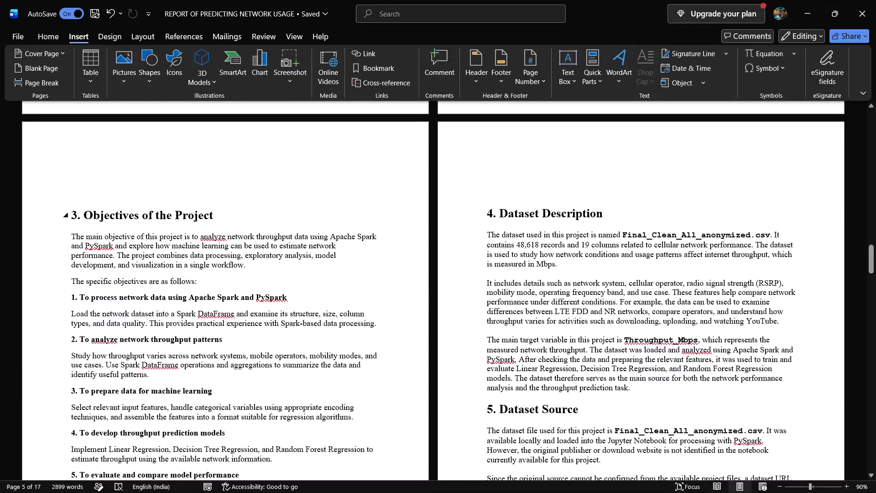
pyautogui.moveTo(89, 200); pyautogui.dragTo(90, 154)
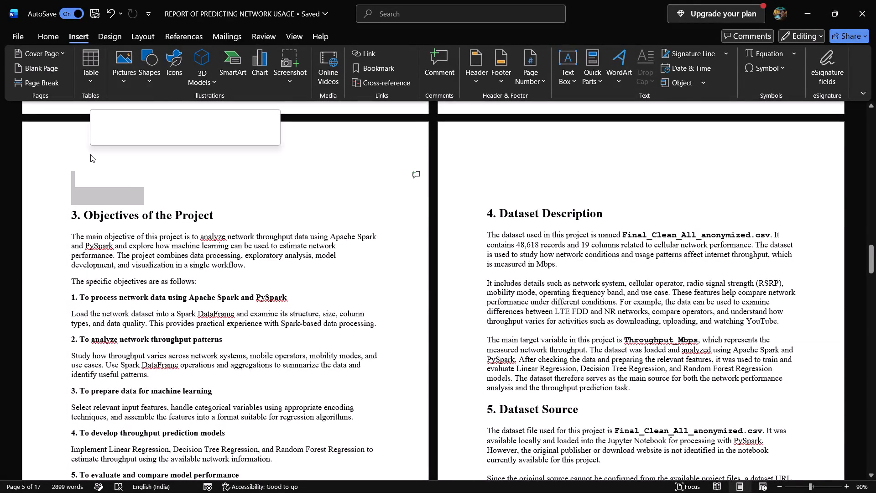
pyautogui.press('BackSpace')
# Review the page layout and numbered headings from 3. Objectives of the Project through 12. Appendix for surplus spacing.
pyautogui.scroll(-1, 90, 154)
pyautogui.scroll(1, 524, 96)
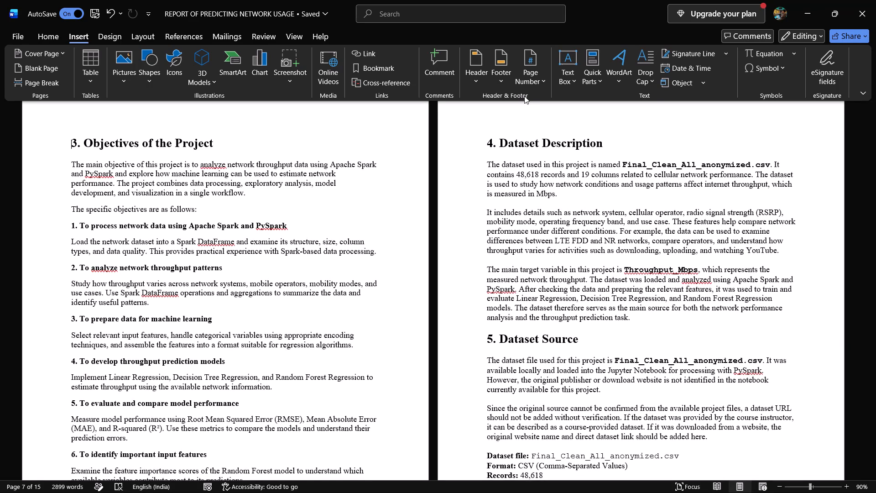
pyautogui.scroll(1, 524, 96)
pyautogui.scroll(1, 511, 148)
pyautogui.moveTo(496, 195); pyautogui.dragTo(496, 188)
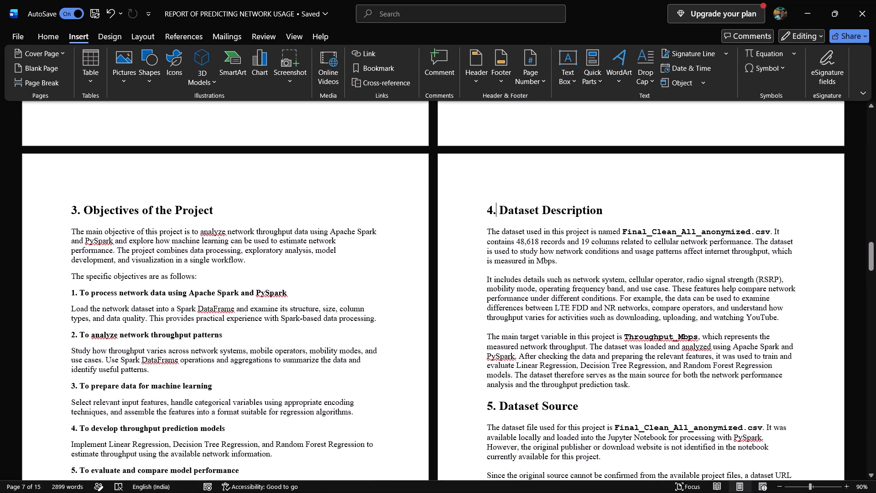
pyautogui.moveTo(496, 188); pyautogui.dragTo(495, 183)
pyautogui.scroll(-2, 494, 195)
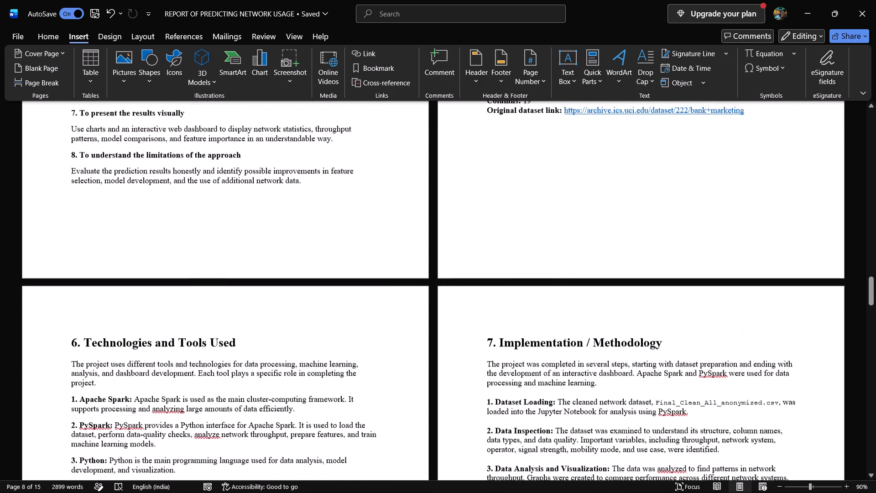
pyautogui.scroll(-4, 494, 195)
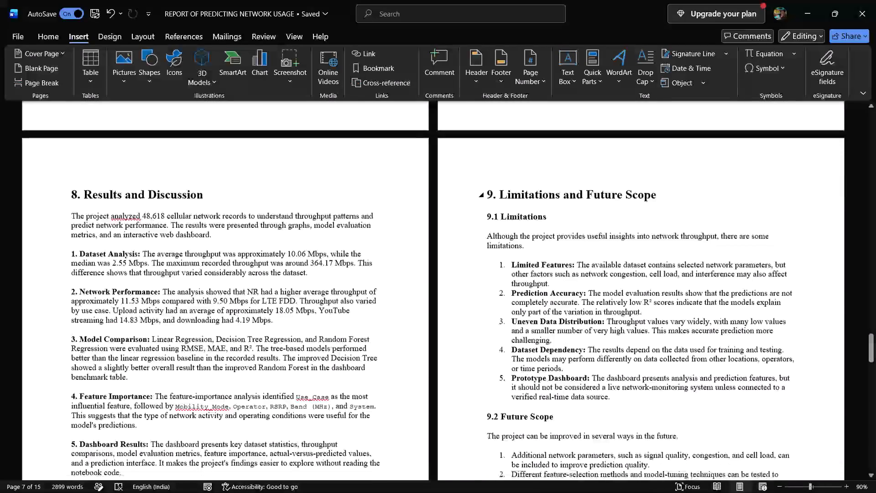
pyautogui.scroll(-4, 494, 195)
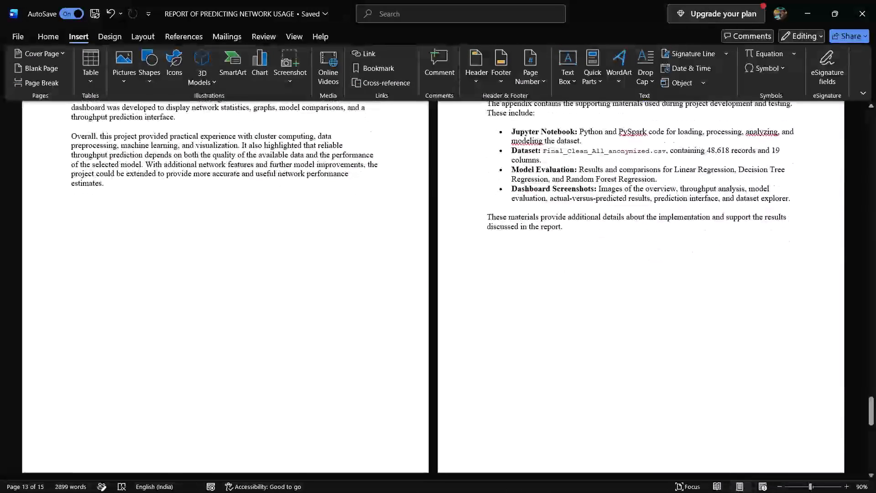
pyautogui.scroll(2, 494, 195)
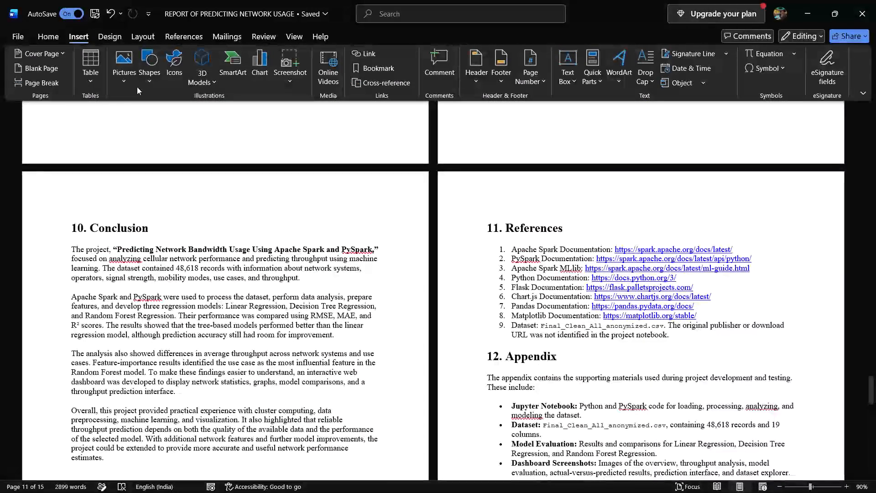
# Check the font and size of the 10. Conclusion section's heading and body text.
pyautogui.moveTo(87, 229); pyautogui.dragTo(162, 212)
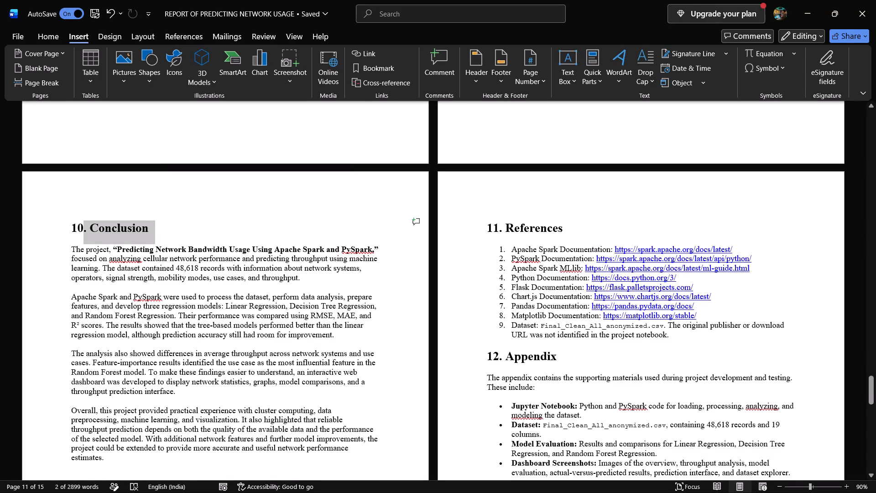
pyautogui.moveTo(68, 249); pyautogui.dragTo(167, 475)
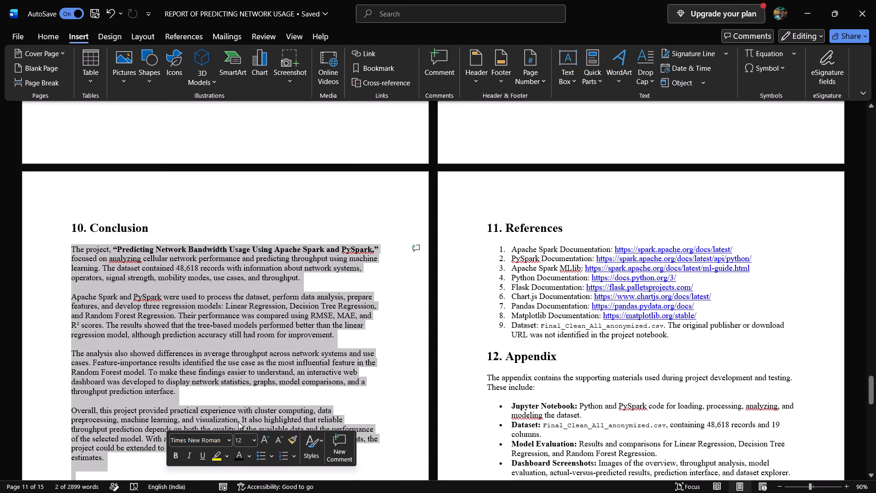
pyautogui.click(272, 353)
pyautogui.scroll(-2, 272, 353)
pyautogui.scroll(4, 272, 353)
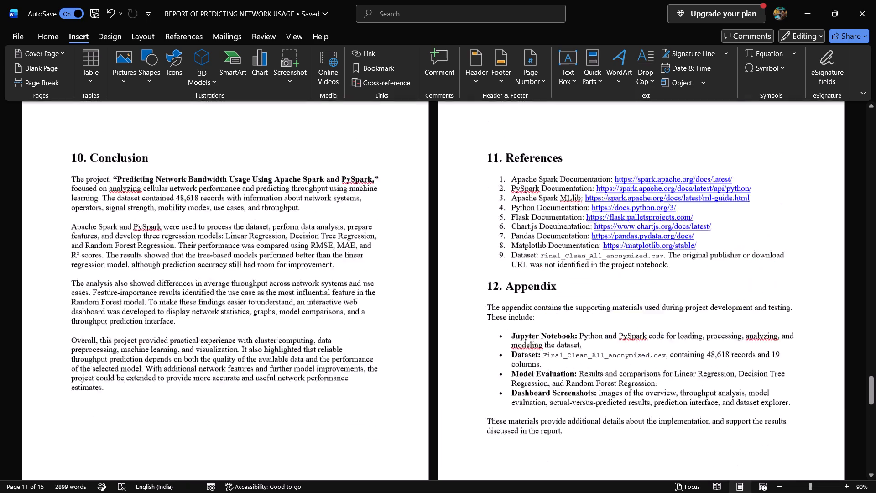
# Look through the whole report between the cover page and the Appendix, checking page flow and remaining blank pages.
pyautogui.scroll(5, 272, 353)
pyautogui.scroll(-3, 272, 353)
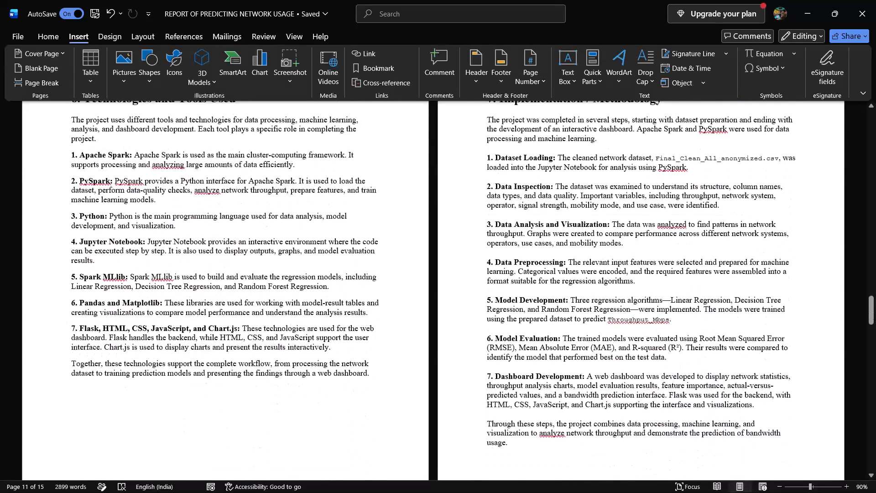
pyautogui.scroll(-3, 272, 353)
pyautogui.scroll(2, 272, 353)
pyautogui.scroll(-3, 272, 353)
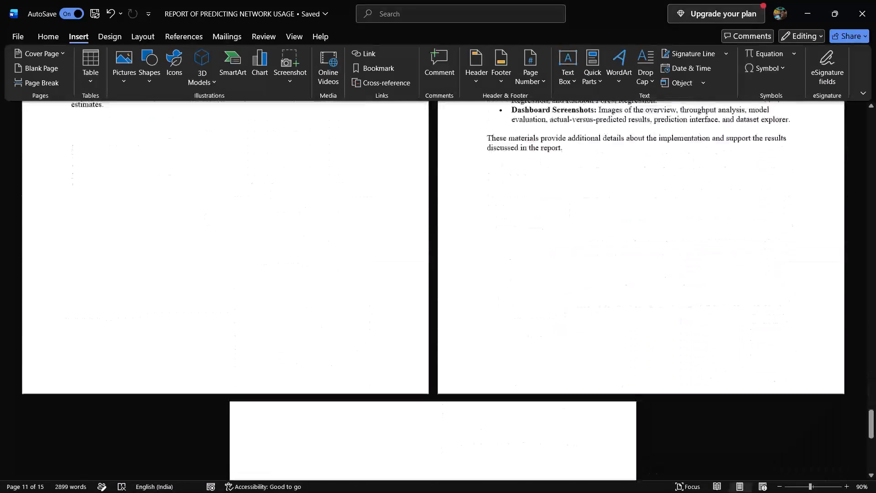
pyautogui.scroll(-1, 272, 353)
pyautogui.scroll(5, 272, 353)
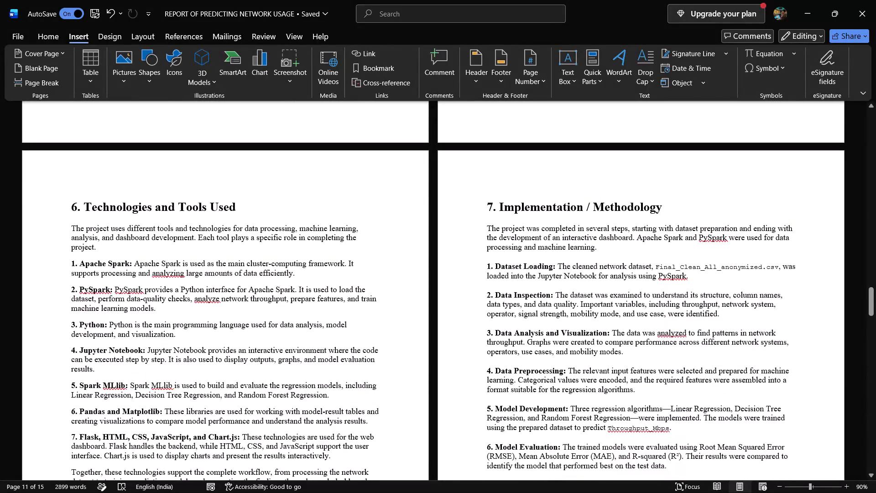
pyautogui.scroll(5, 272, 353)
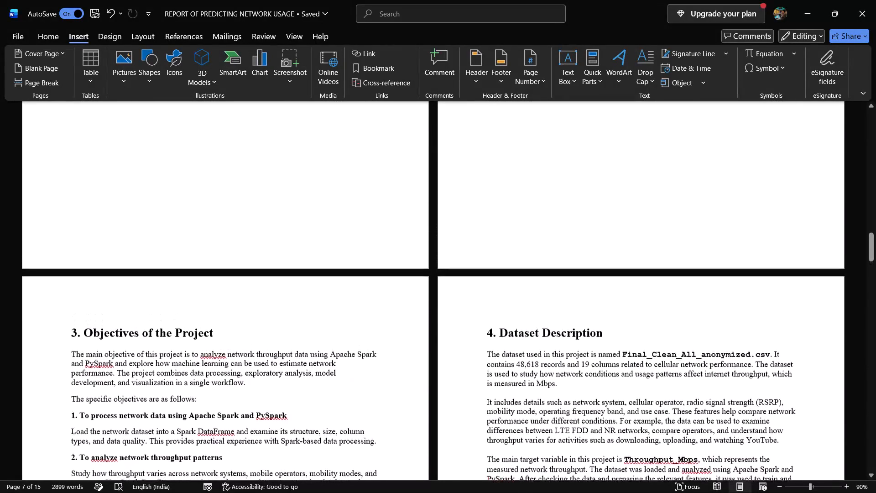
pyautogui.scroll(4, 272, 353)
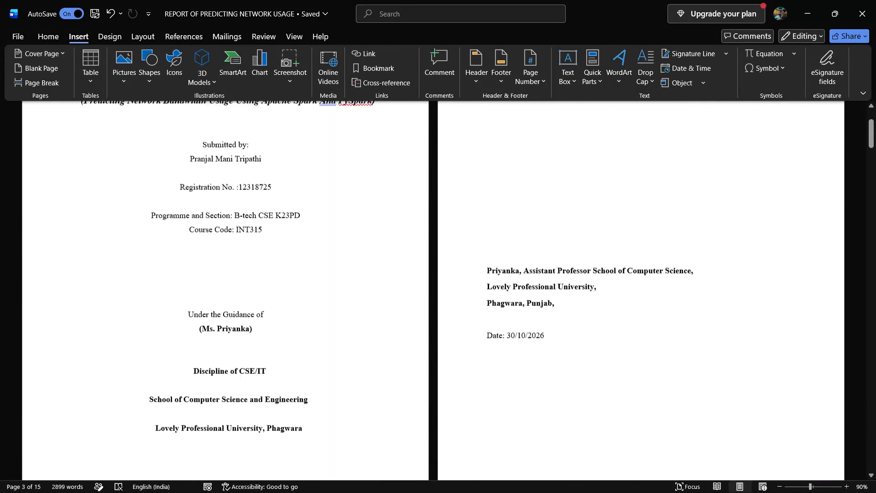
pyautogui.scroll(-1, 272, 353)
pyautogui.scroll(2, 272, 353)
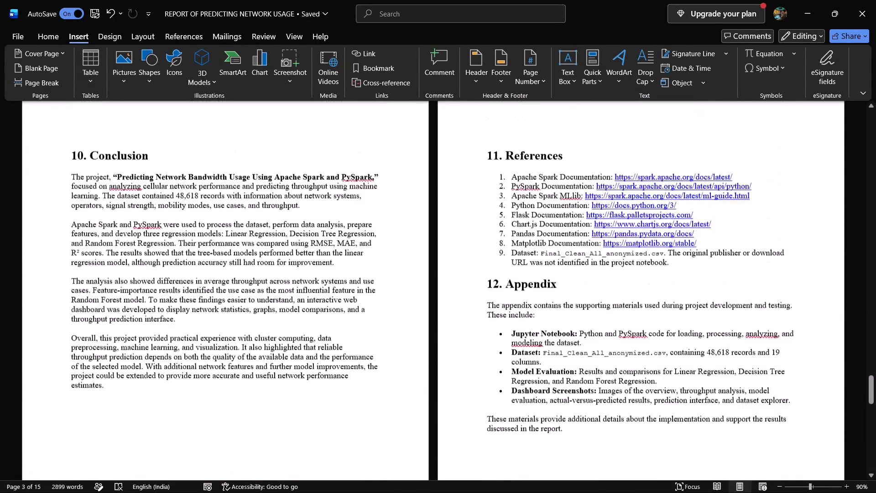
# Check the font and size of the ACKNOWLEDGEMENT heading.
pyautogui.scroll(4, 272, 353)
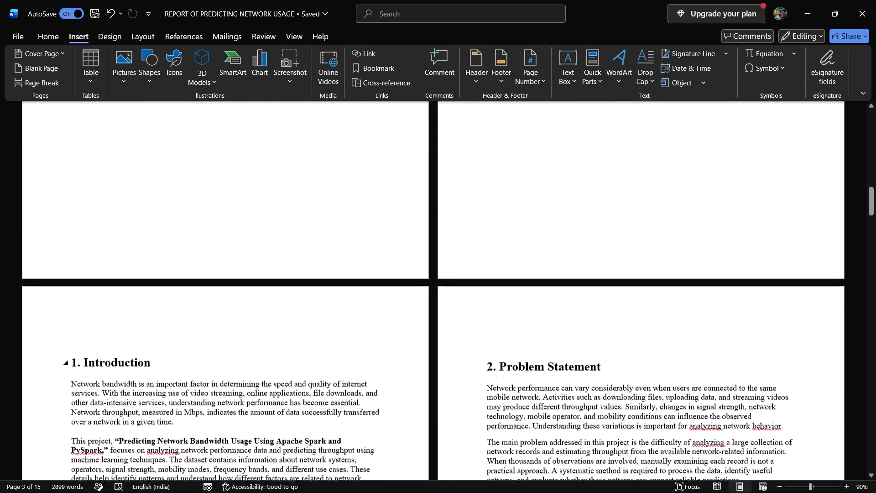
pyautogui.scroll(1, 272, 353)
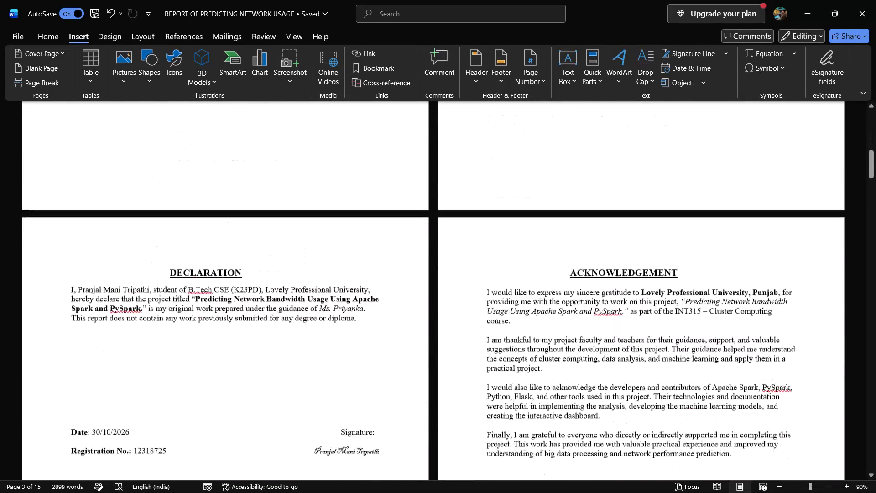
pyautogui.scroll(-1, 173, 362)
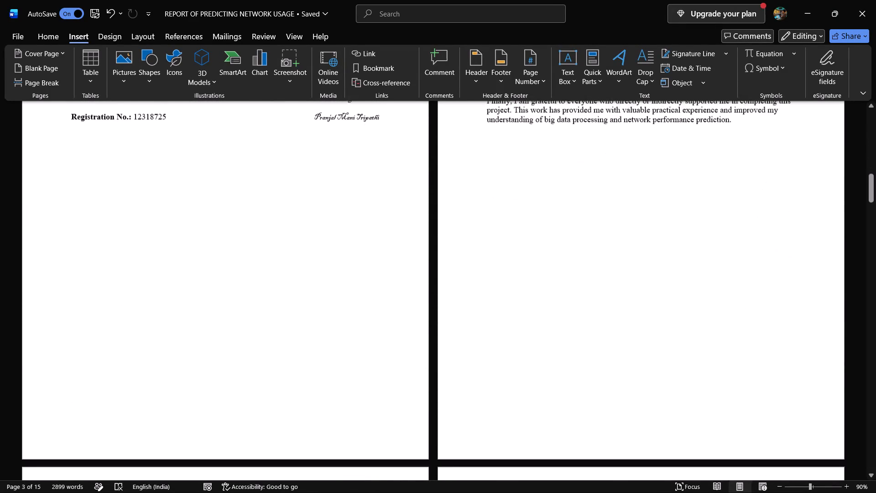
pyautogui.scroll(2, 173, 362)
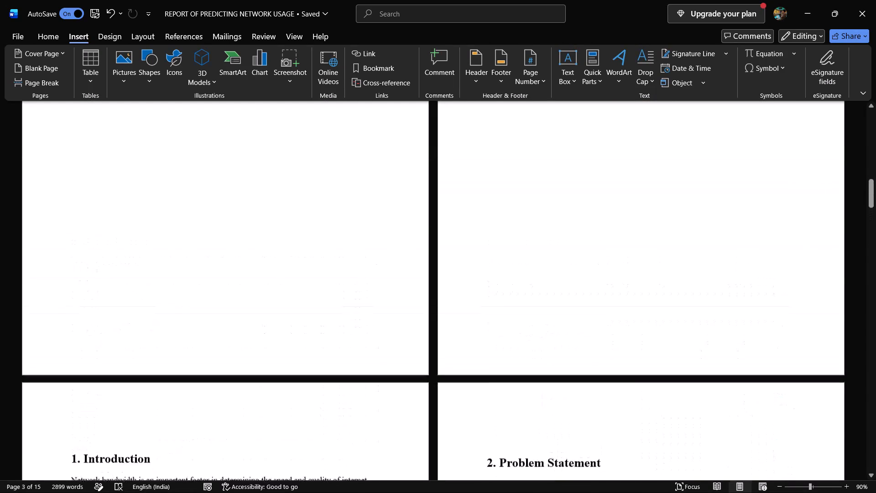
pyautogui.scroll(2, 173, 362)
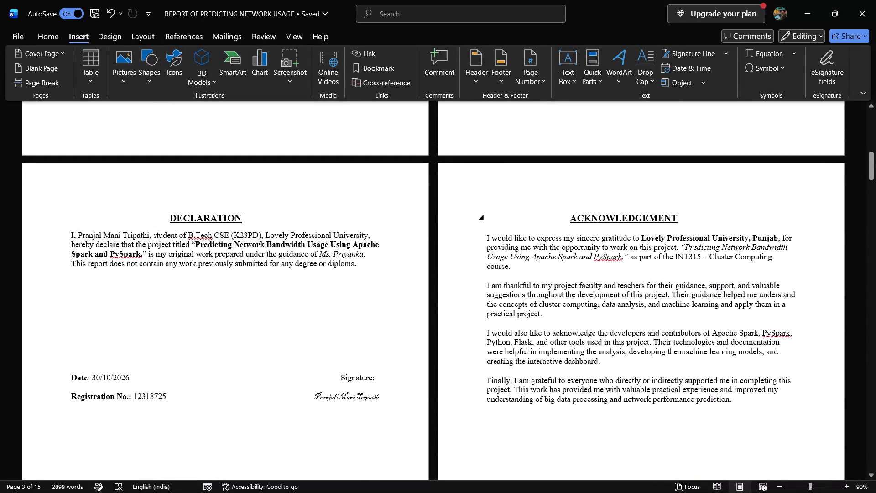
pyautogui.moveTo(571, 219); pyautogui.dragTo(675, 213)
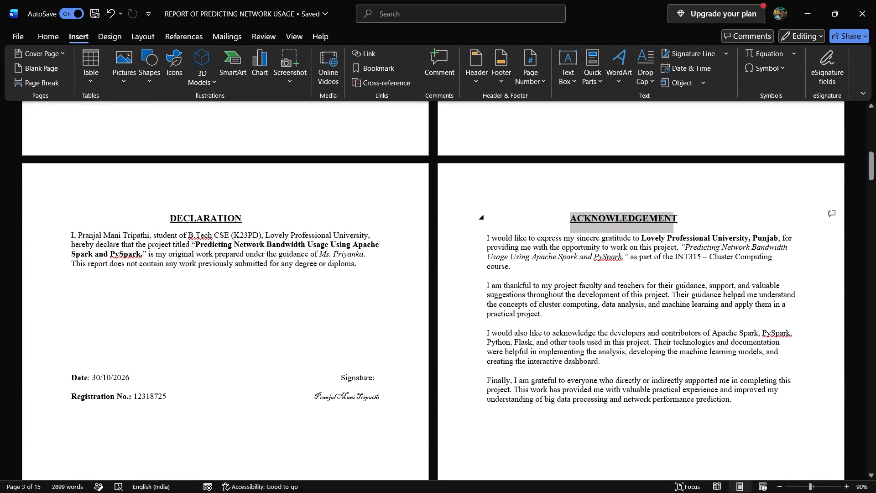
pyautogui.moveTo(675, 213); pyautogui.dragTo(678, 214)
pyautogui.click(742, 179)
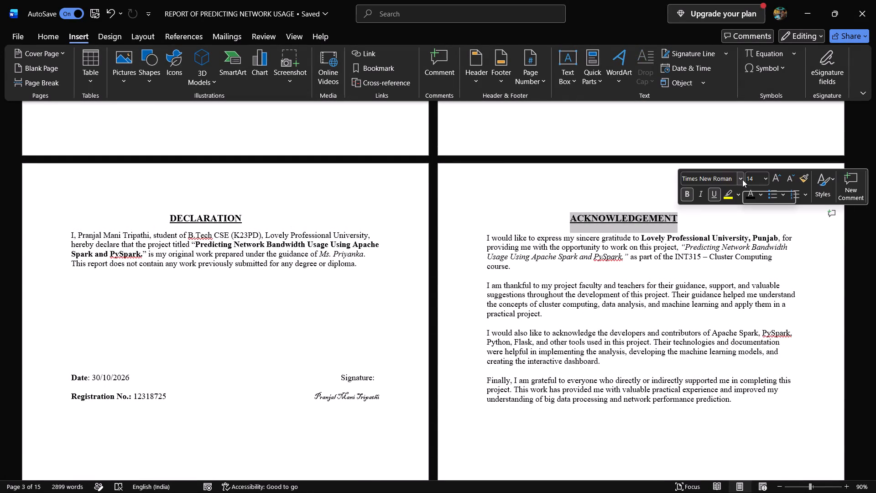
pyautogui.click(673, 218)
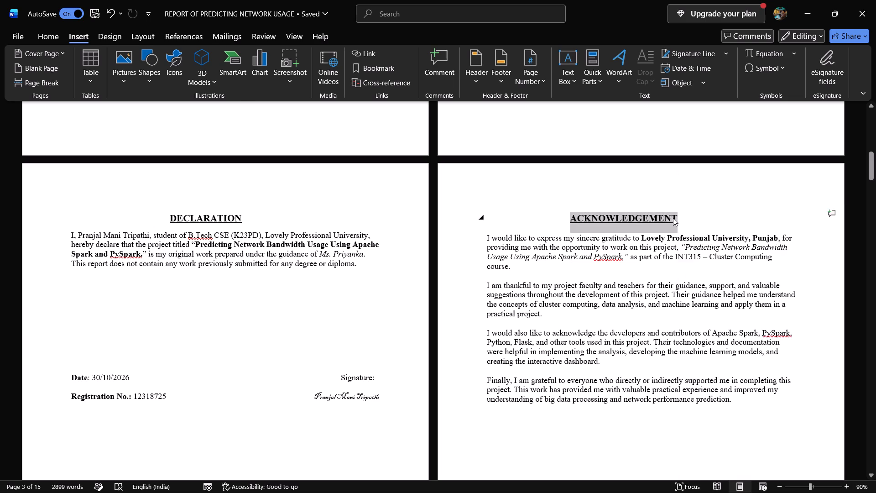
# Set the font size of the 1. Introduction heading to 16.
pyautogui.scroll(-3, 673, 218)
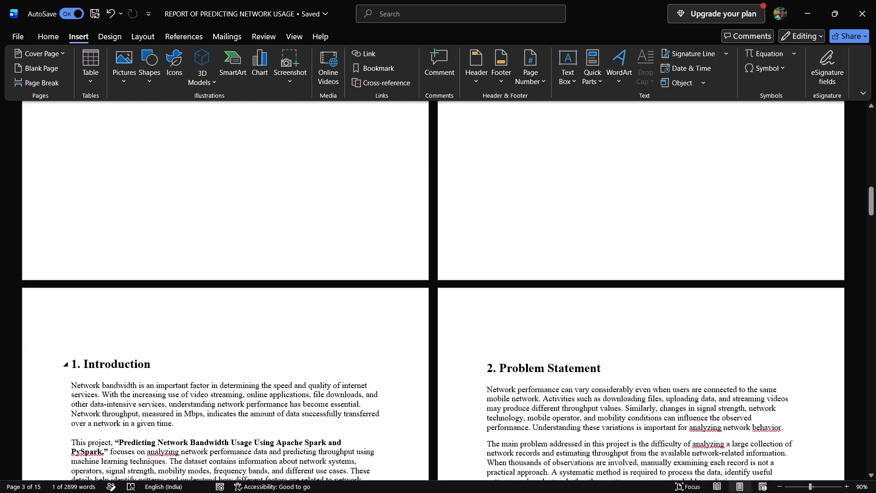
pyautogui.moveTo(71, 364); pyautogui.dragTo(154, 366)
pyautogui.moveTo(154, 366); pyautogui.dragTo(147, 367)
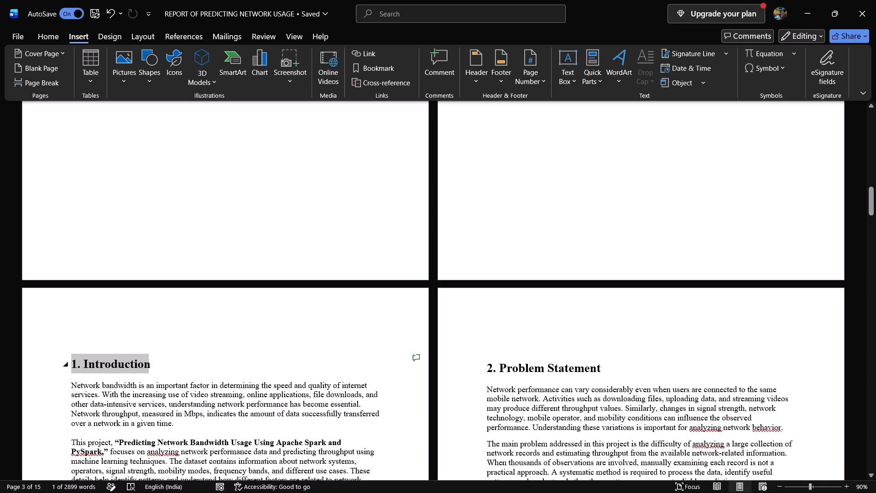
pyautogui.moveTo(147, 367); pyautogui.dragTo(148, 367)
pyautogui.click(232, 330)
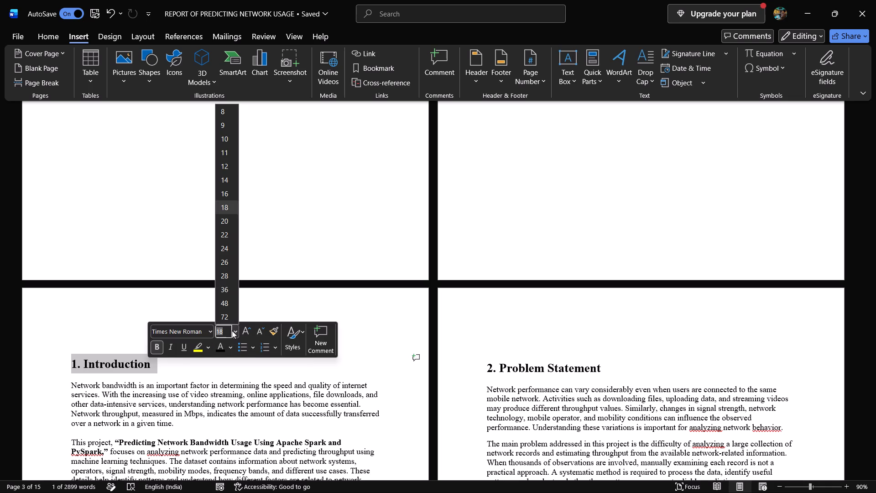
pyautogui.click(228, 191)
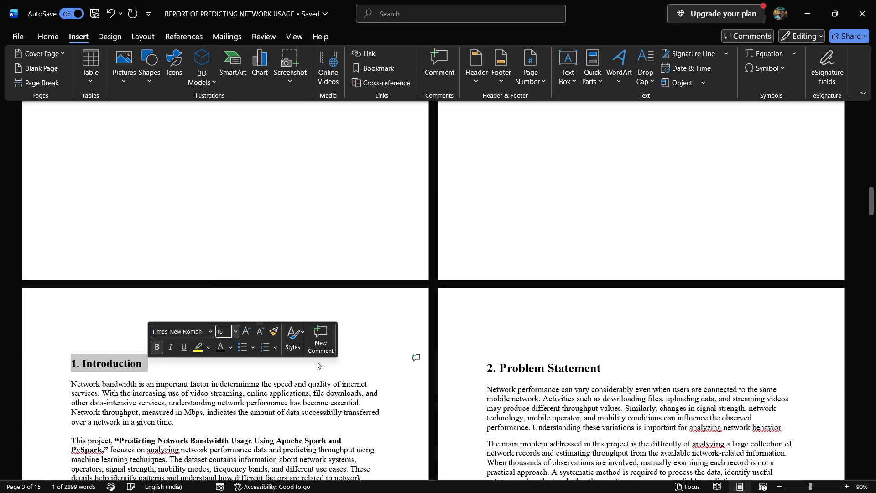
pyautogui.click(324, 372)
# Set the font size of the 2. Problem Statement heading to 16.
pyautogui.scroll(-1, 324, 372)
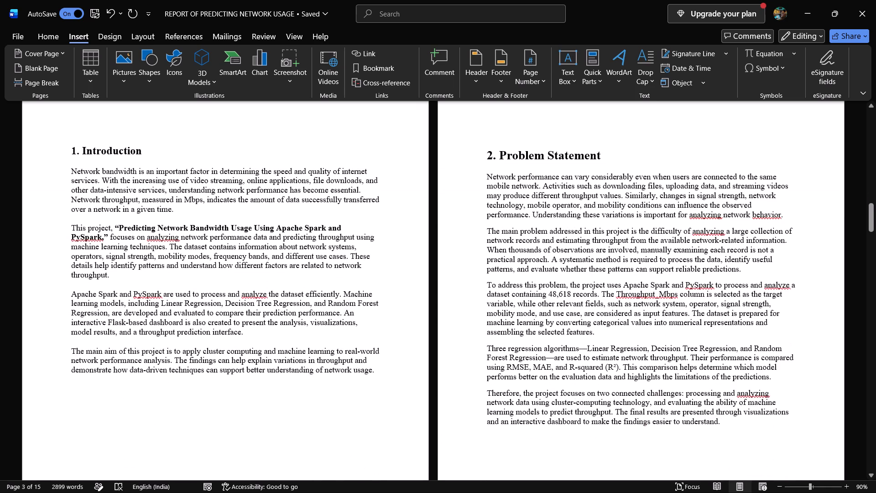
pyautogui.scroll(1, 391, 331)
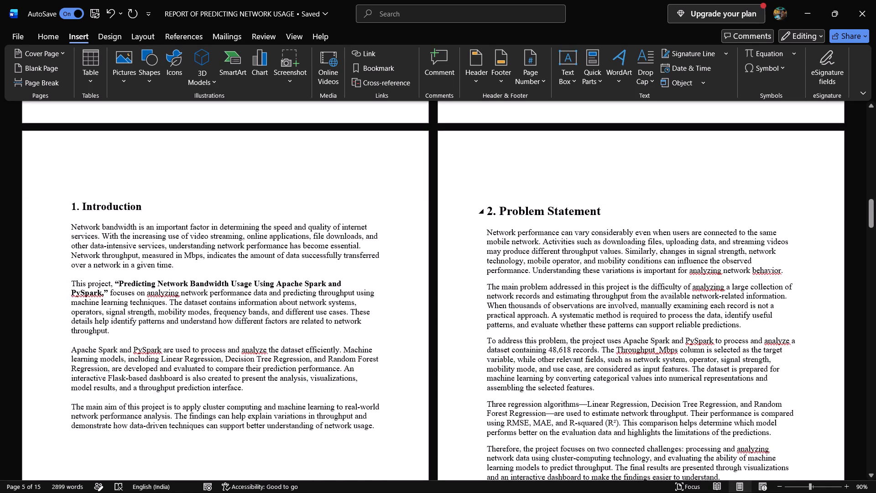
pyautogui.moveTo(487, 215); pyautogui.dragTo(598, 213)
pyautogui.click(684, 177)
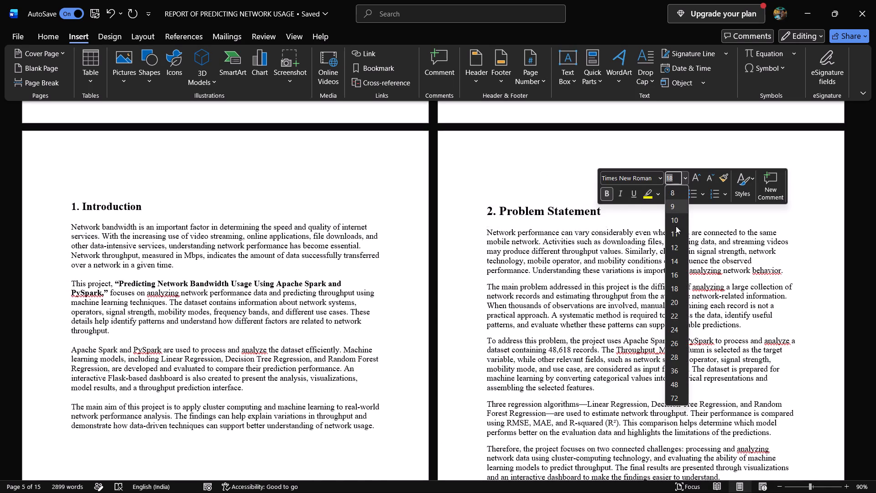
pyautogui.click(676, 274)
# Remove an empty line above the 2. Problem Statement heading and add one after that section's text, keeping 3. Objectives of the Project on a new page.
pyautogui.click(538, 190)
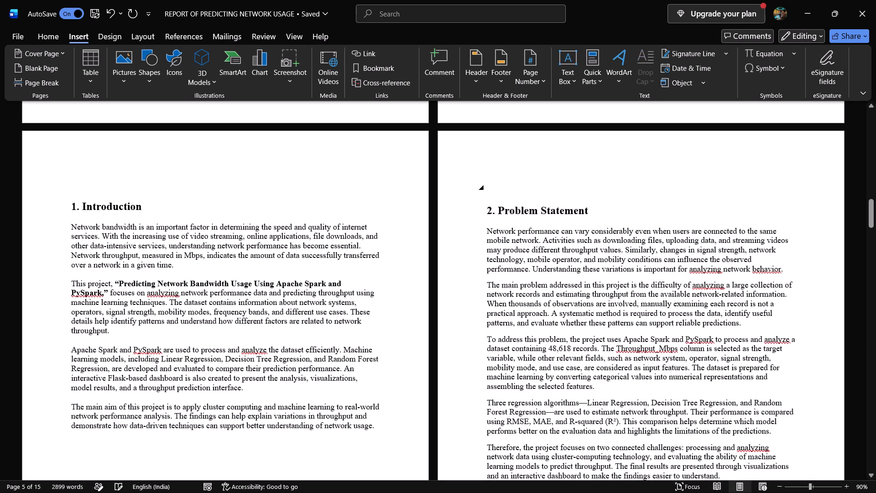
pyautogui.press('BackSpace')
pyautogui.scroll(-1, 538, 190)
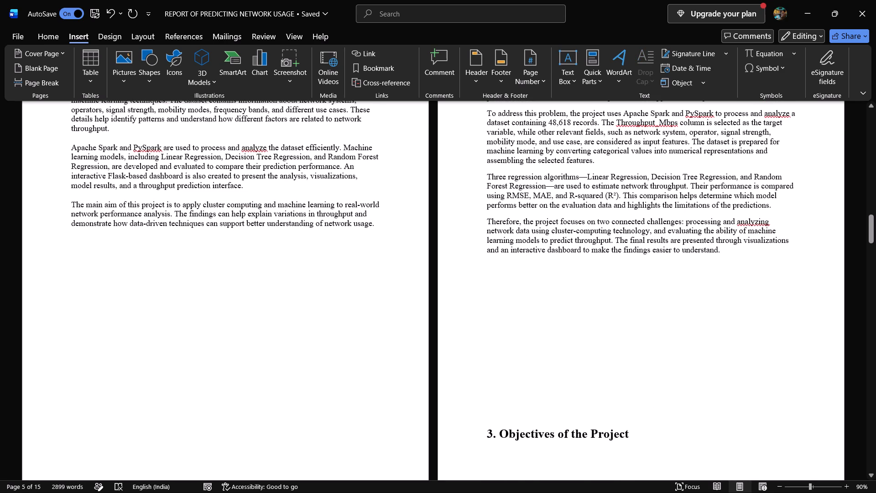
pyautogui.click(538, 313)
pyautogui.press('Return')
# Check the page flow from 3. Objectives of the Project to 12. Appendix and save the report.
pyautogui.scroll(-3, 538, 313)
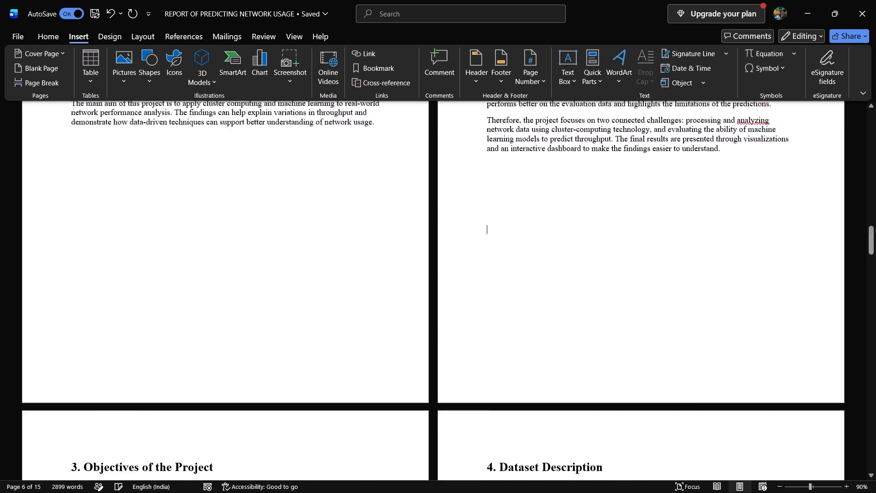
pyautogui.scroll(-1, 538, 313)
pyautogui.scroll(-1, 558, 357)
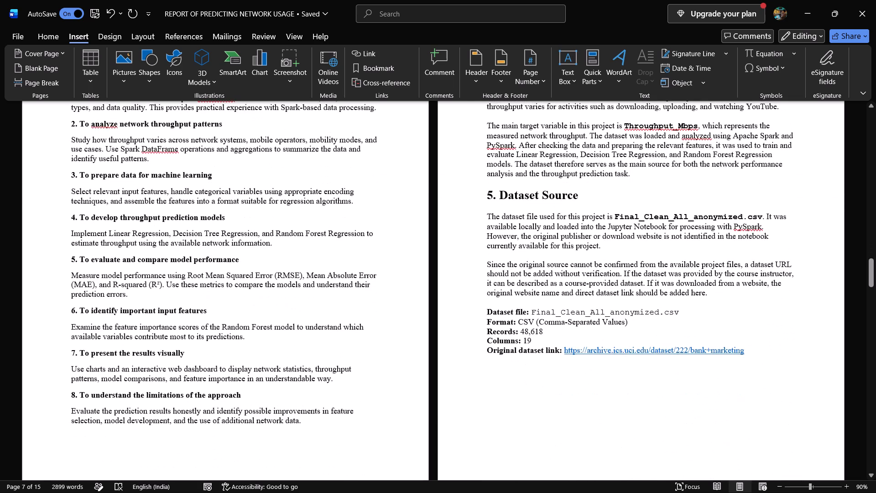
pyautogui.scroll(-5, 558, 357)
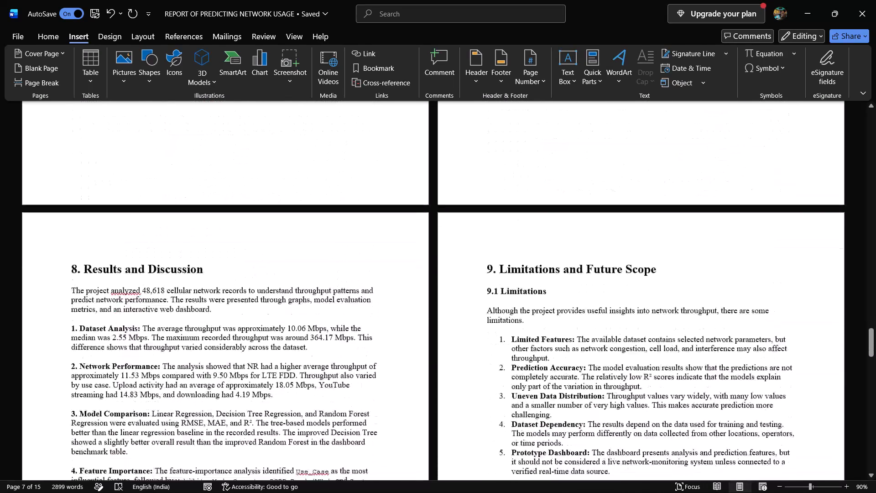
pyautogui.scroll(-1, 558, 357)
pyautogui.hotkey('ctrl', 's')
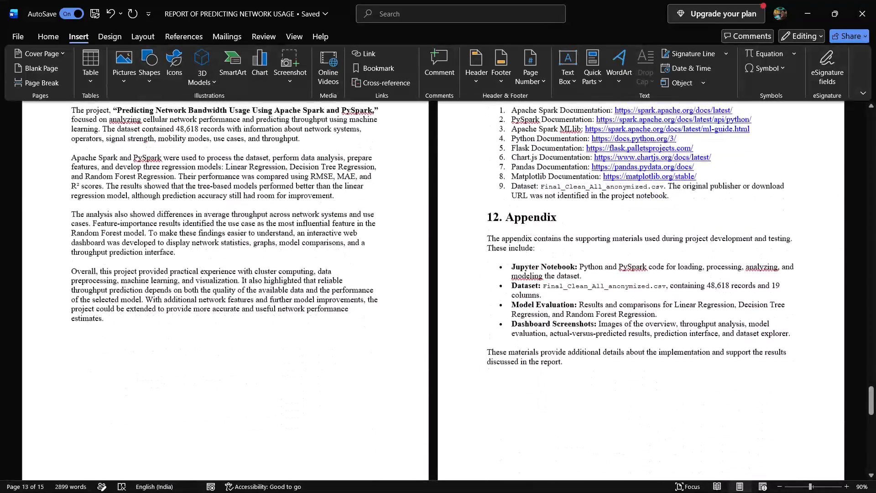
# Check the last page after the Appendix and look back through the numbered sections towards the beginning of the report.
pyautogui.scroll(-4, 558, 357)
pyautogui.click(558, 357)
pyautogui.scroll(2, 558, 357)
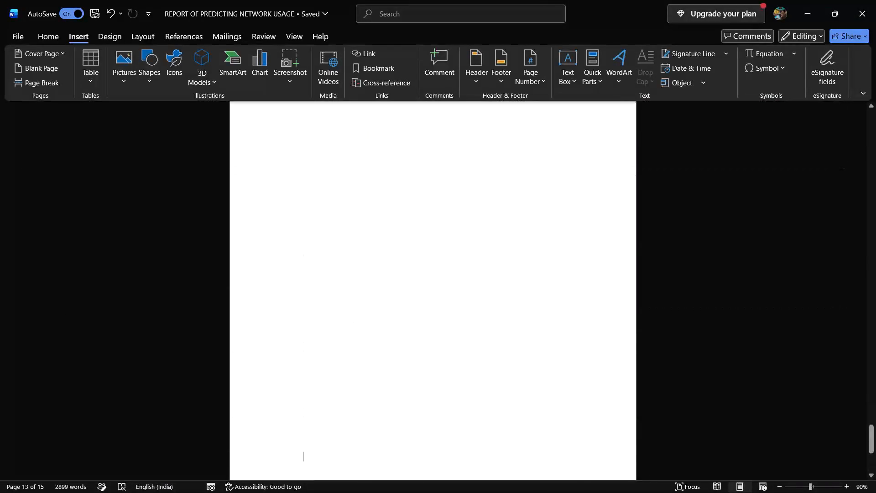
pyautogui.scroll(6, 558, 357)
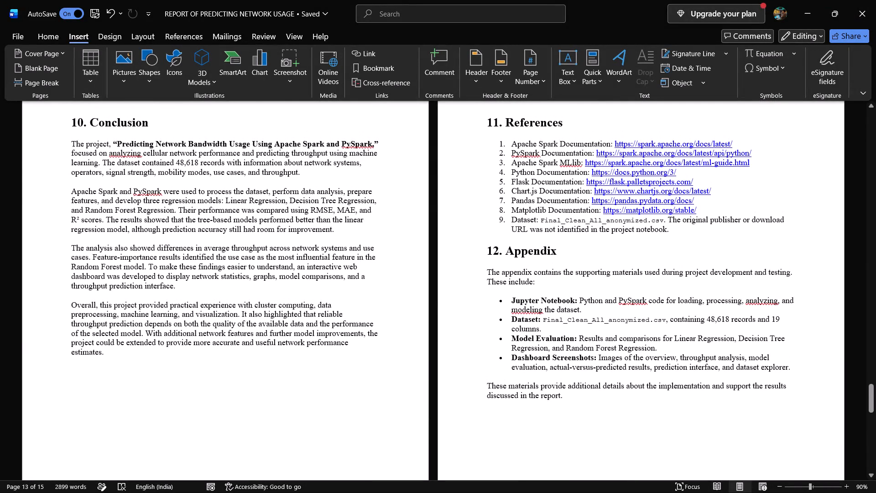
pyautogui.scroll(3, 558, 357)
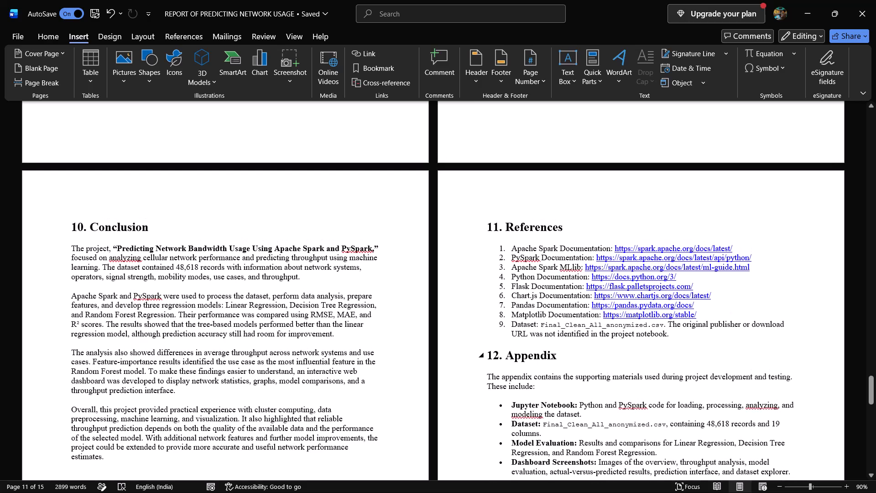
pyautogui.scroll(16, 558, 357)
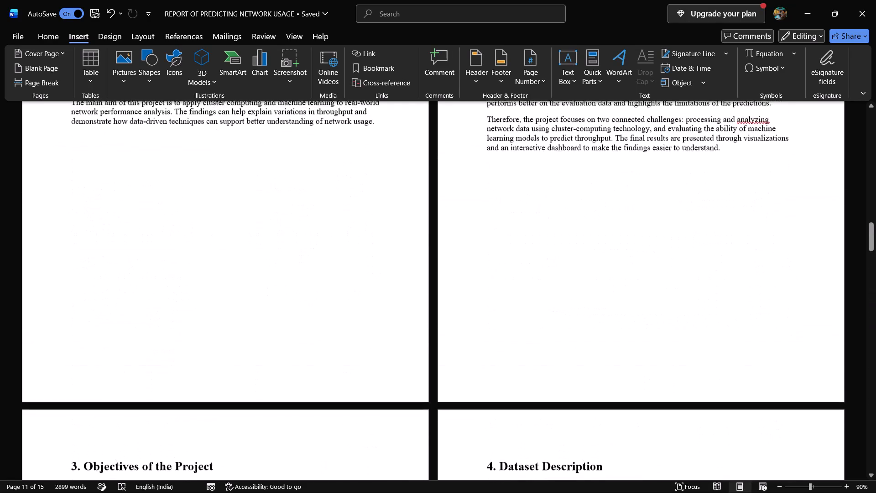
pyautogui.scroll(3, 558, 357)
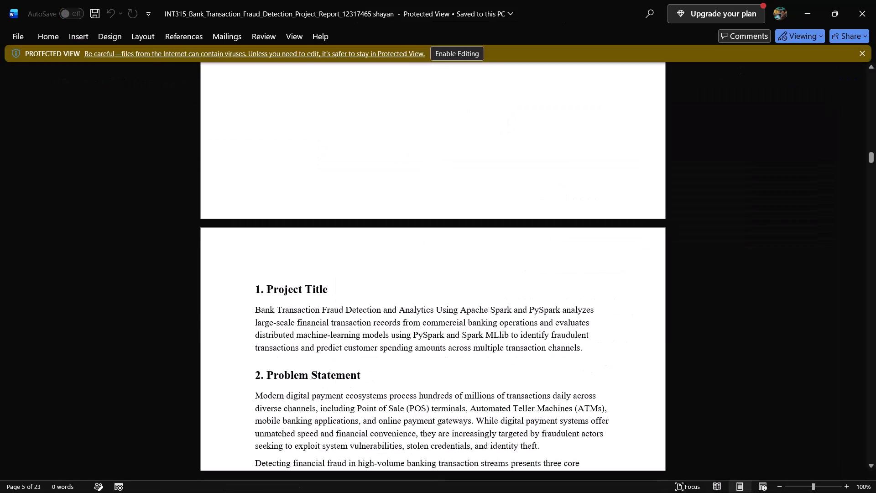
# In the Bank Transaction Fraud Detection reference report, go to the Table of Contents page and enable editing of the document.
pyautogui.scroll(3, 514, 404)
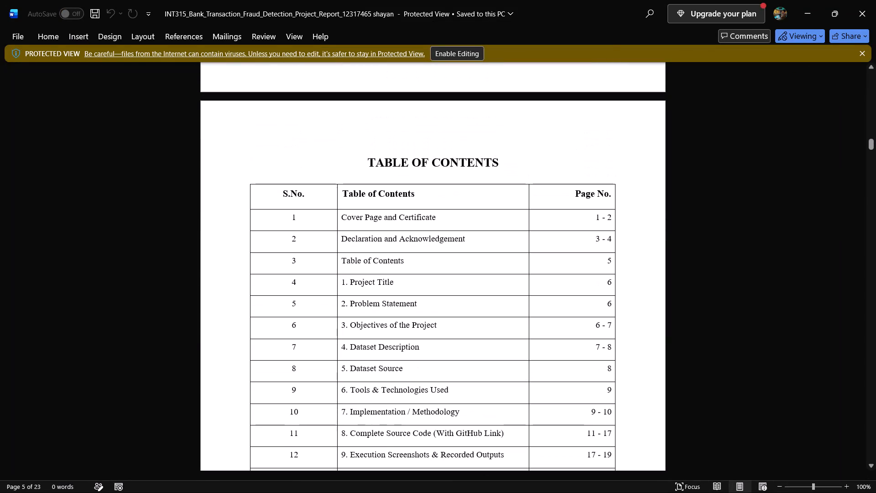
pyautogui.click(475, 60)
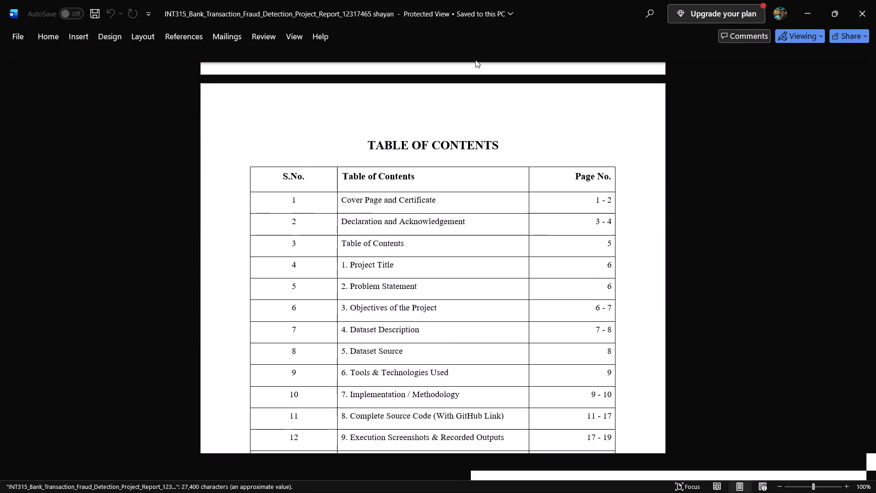
# Look through the reference report's cover, Certificate, Declaration and Acknowledgement pages.
pyautogui.scroll(-14, 472, 326)
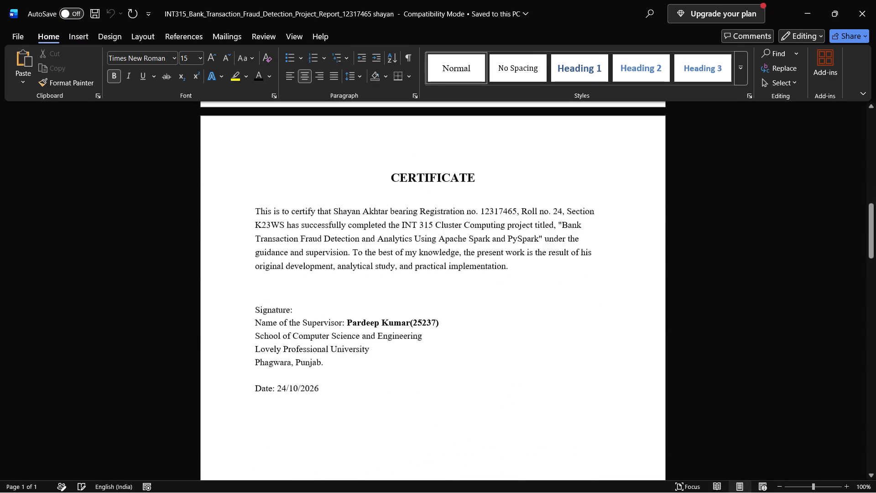
pyautogui.scroll(5, 472, 326)
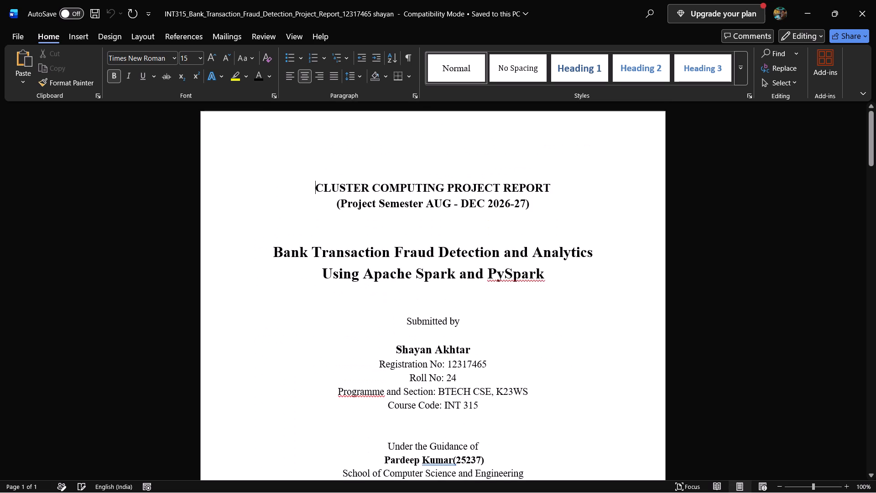
pyautogui.scroll(-3, 472, 326)
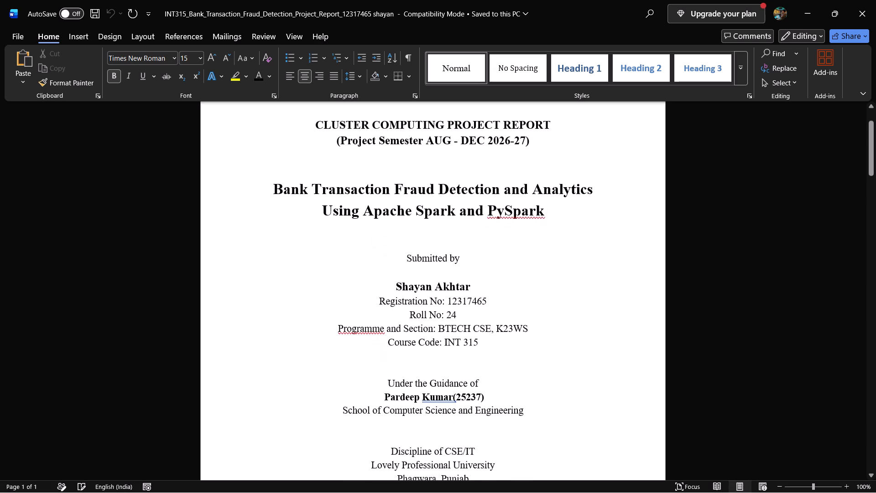
pyautogui.scroll(-5, 472, 326)
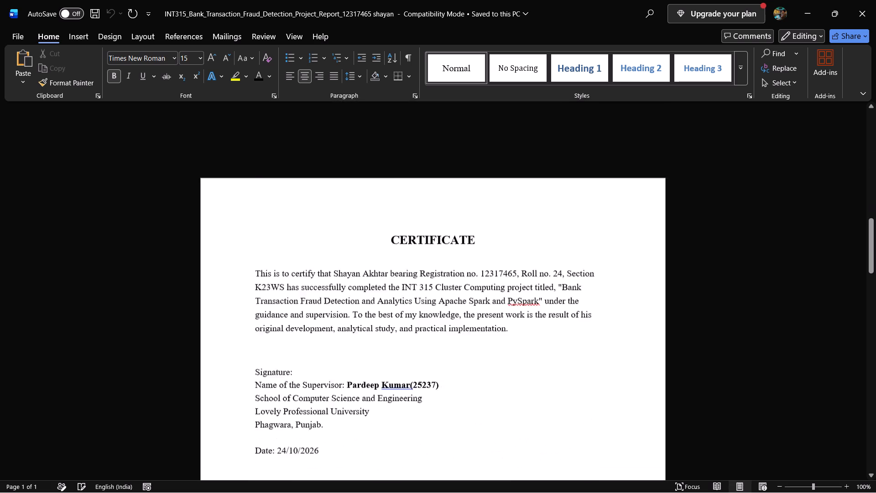
pyautogui.scroll(-4, 472, 326)
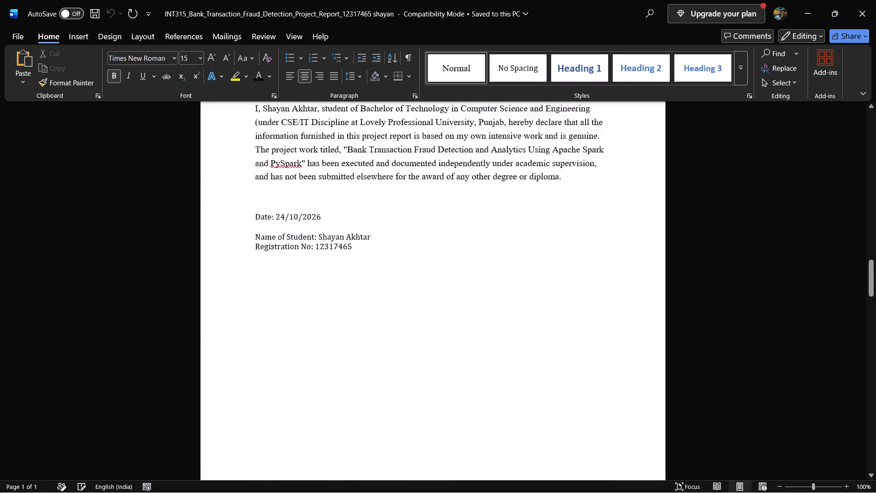
pyautogui.scroll(-1, 472, 326)
pyautogui.scroll(1, 472, 326)
pyautogui.scroll(-1, 472, 326)
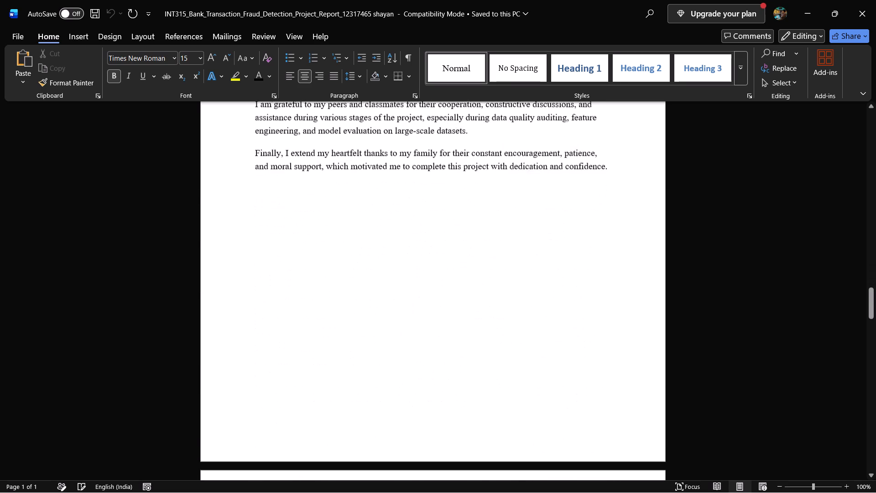
# Copy the TABLE OF CONTENTS heading with its whole table, down to the 12. Conclusion & References row, from the reference report.
pyautogui.scroll(-3, 472, 326)
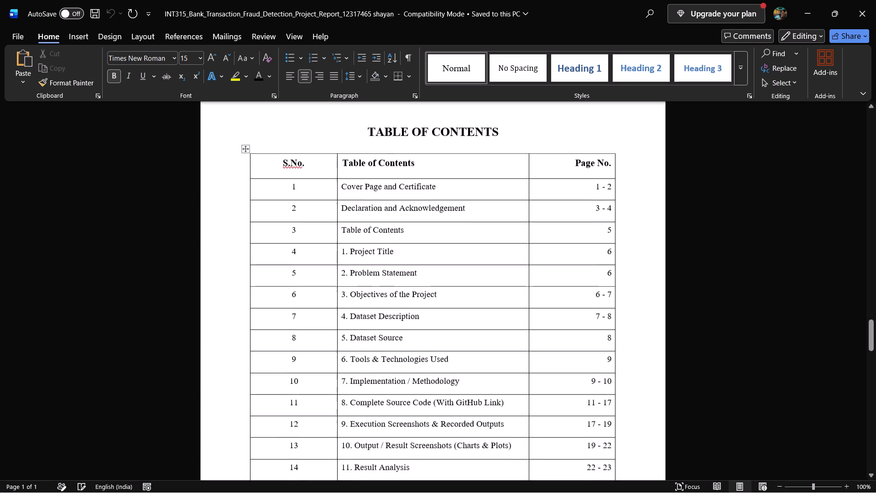
pyautogui.moveTo(366, 123); pyautogui.dragTo(541, 469)
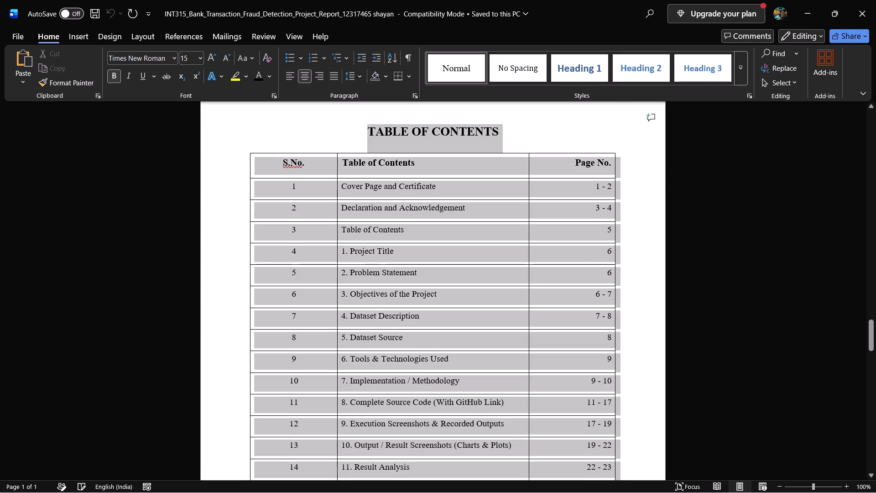
pyautogui.moveTo(541, 469); pyautogui.dragTo(592, 345)
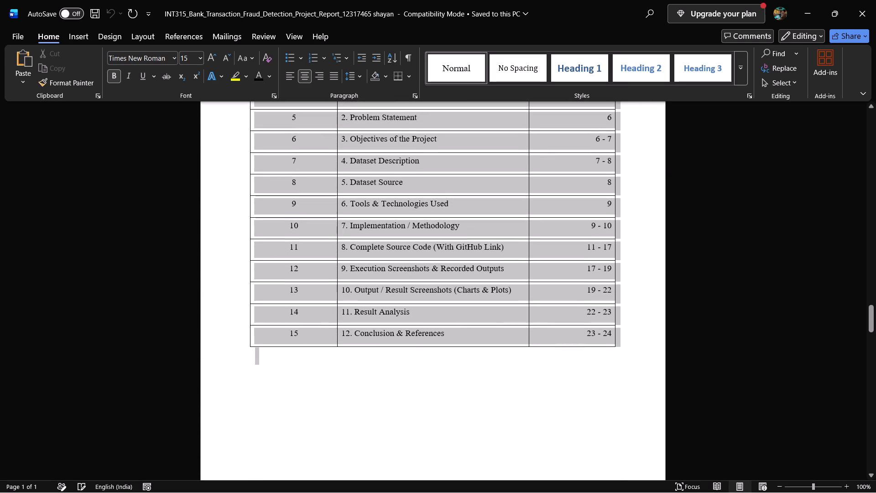
pyautogui.moveTo(592, 345); pyautogui.dragTo(593, 336)
pyautogui.hotkey('ctrl', 'c')
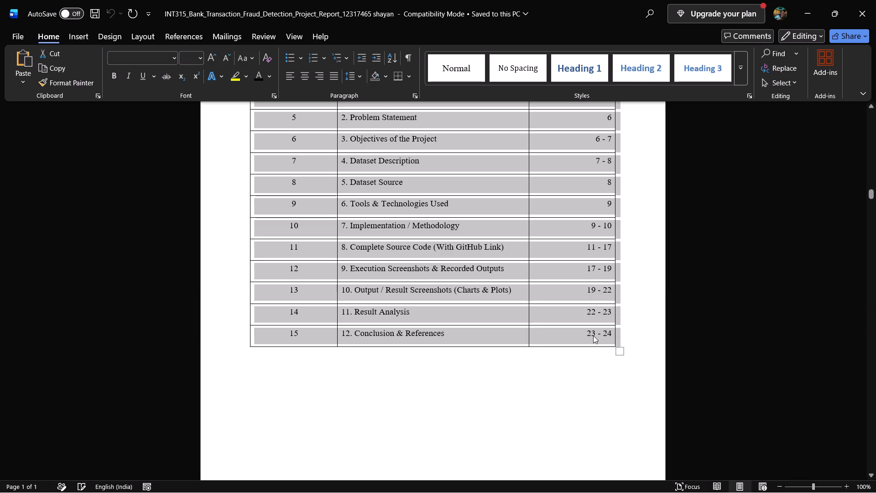
# Examine the reference report's pages after the table of contents, from 1. Project Title to 3. Objectives of the Project.
pyautogui.scroll(-2, 593, 336)
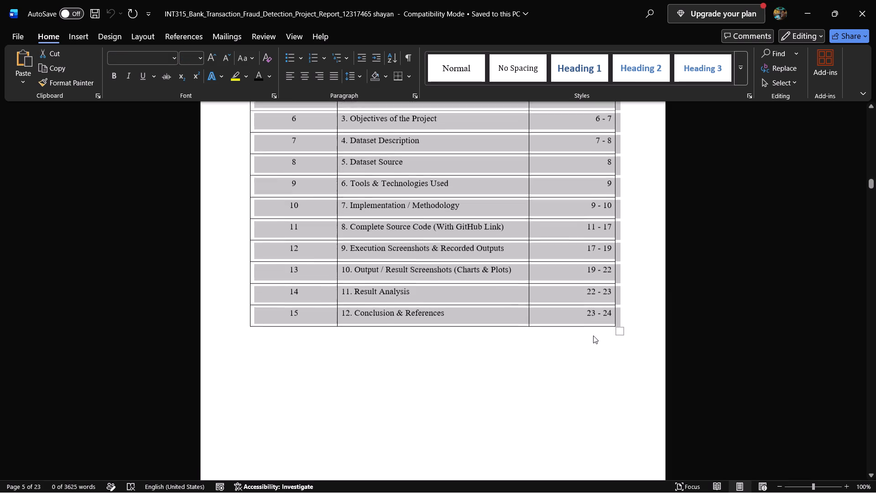
pyautogui.scroll(-5, 593, 336)
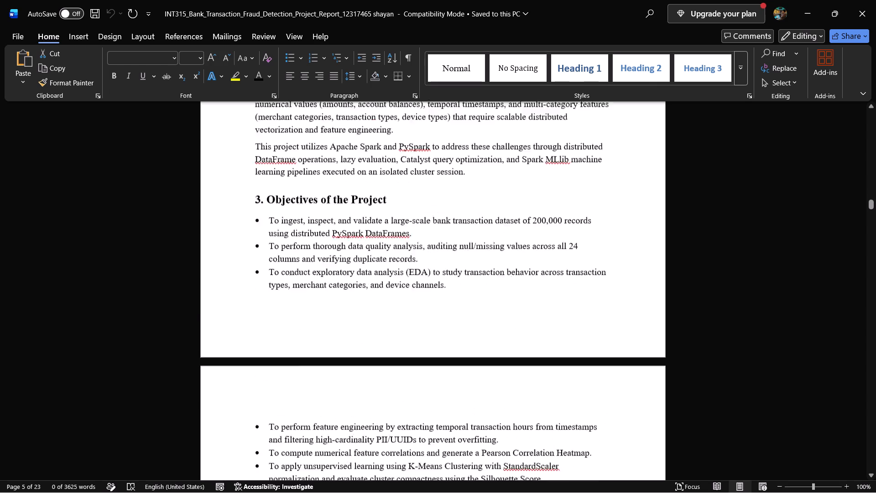
pyautogui.scroll(-1, 593, 336)
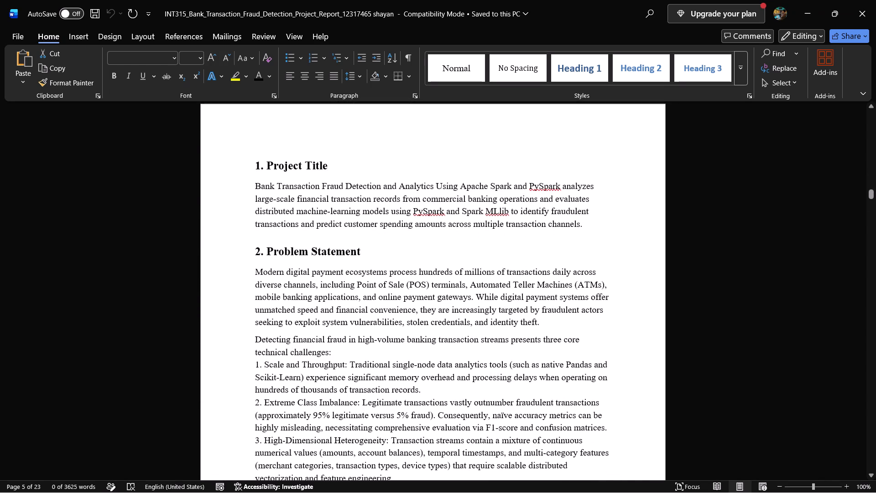
pyautogui.scroll(-1, 593, 336)
pyautogui.scroll(2, 593, 336)
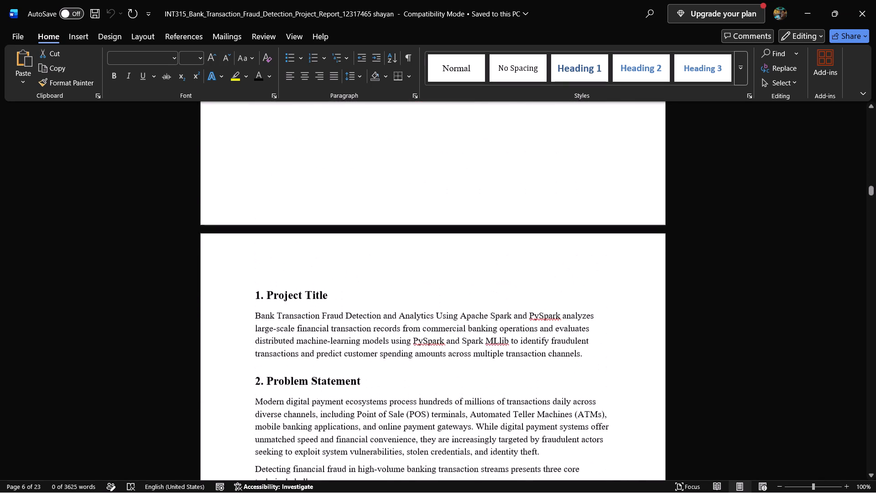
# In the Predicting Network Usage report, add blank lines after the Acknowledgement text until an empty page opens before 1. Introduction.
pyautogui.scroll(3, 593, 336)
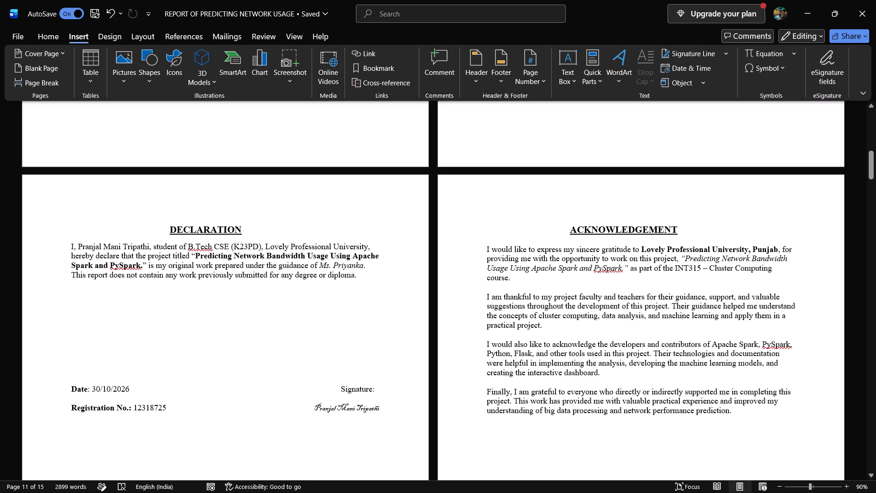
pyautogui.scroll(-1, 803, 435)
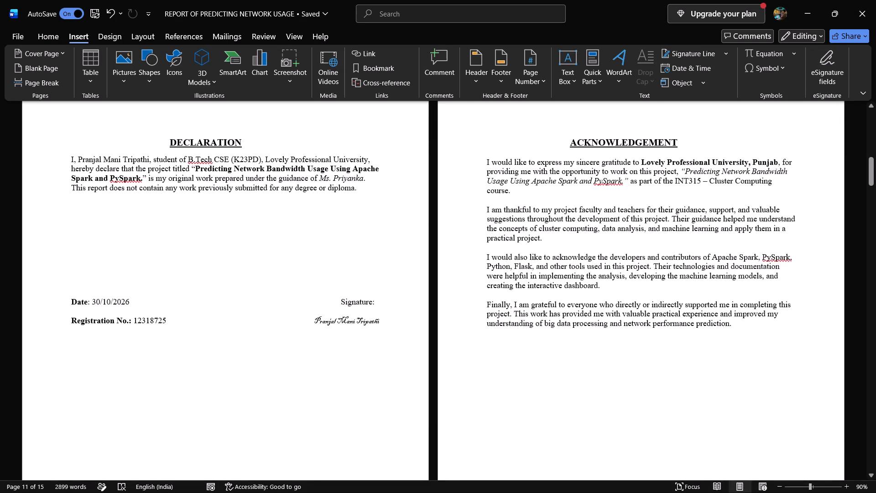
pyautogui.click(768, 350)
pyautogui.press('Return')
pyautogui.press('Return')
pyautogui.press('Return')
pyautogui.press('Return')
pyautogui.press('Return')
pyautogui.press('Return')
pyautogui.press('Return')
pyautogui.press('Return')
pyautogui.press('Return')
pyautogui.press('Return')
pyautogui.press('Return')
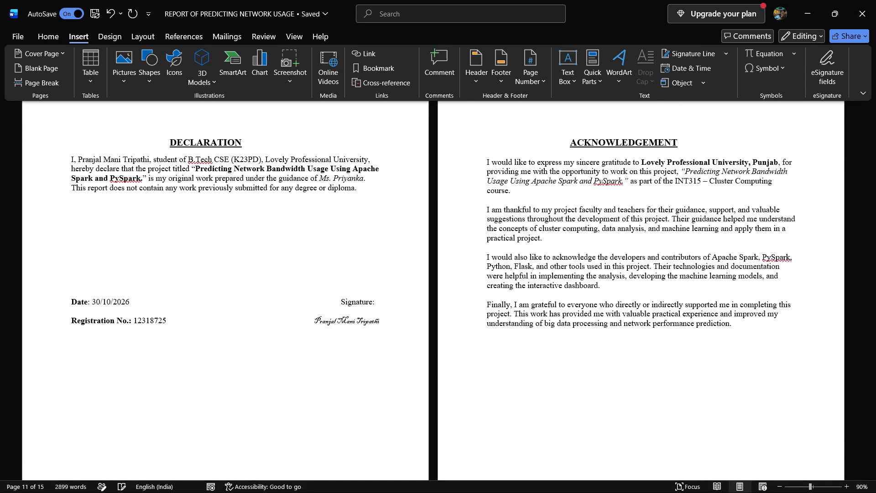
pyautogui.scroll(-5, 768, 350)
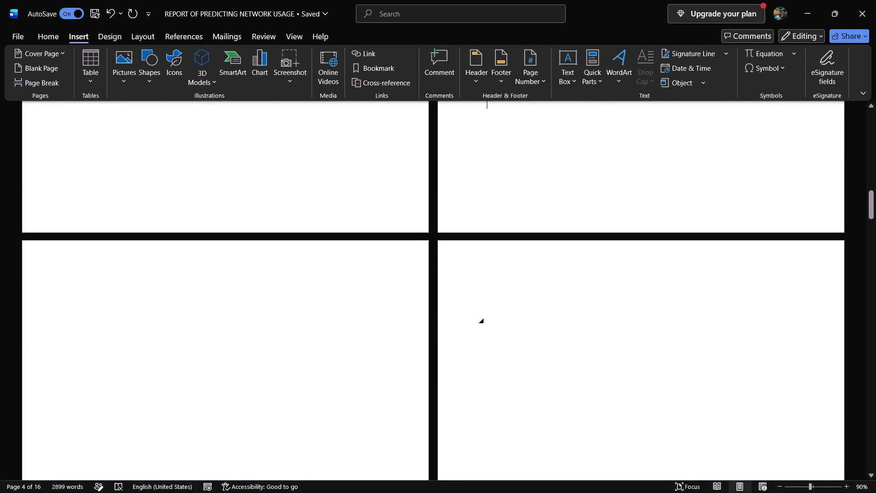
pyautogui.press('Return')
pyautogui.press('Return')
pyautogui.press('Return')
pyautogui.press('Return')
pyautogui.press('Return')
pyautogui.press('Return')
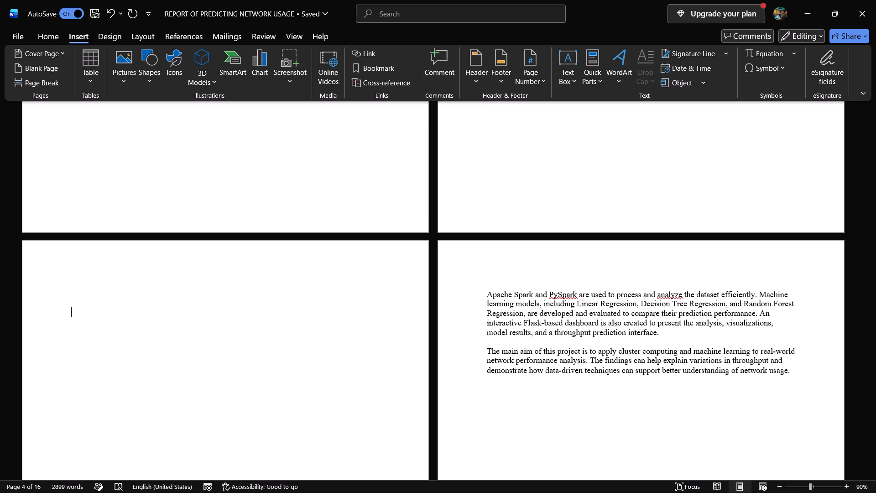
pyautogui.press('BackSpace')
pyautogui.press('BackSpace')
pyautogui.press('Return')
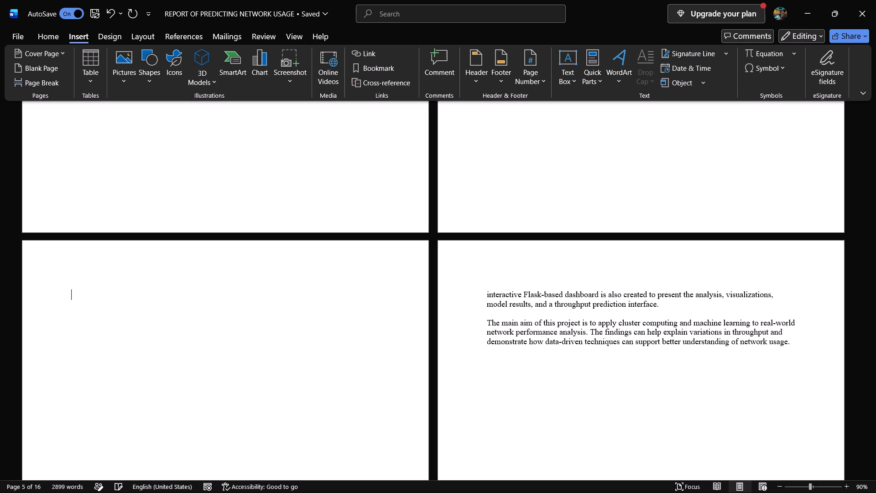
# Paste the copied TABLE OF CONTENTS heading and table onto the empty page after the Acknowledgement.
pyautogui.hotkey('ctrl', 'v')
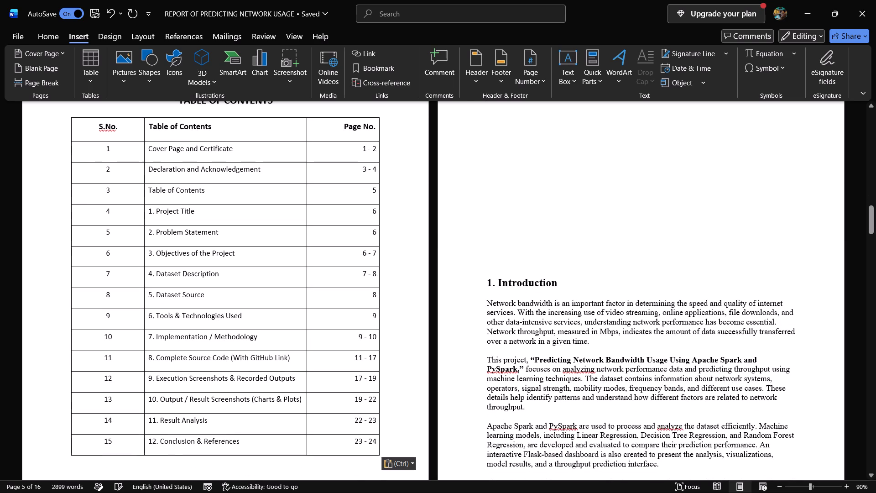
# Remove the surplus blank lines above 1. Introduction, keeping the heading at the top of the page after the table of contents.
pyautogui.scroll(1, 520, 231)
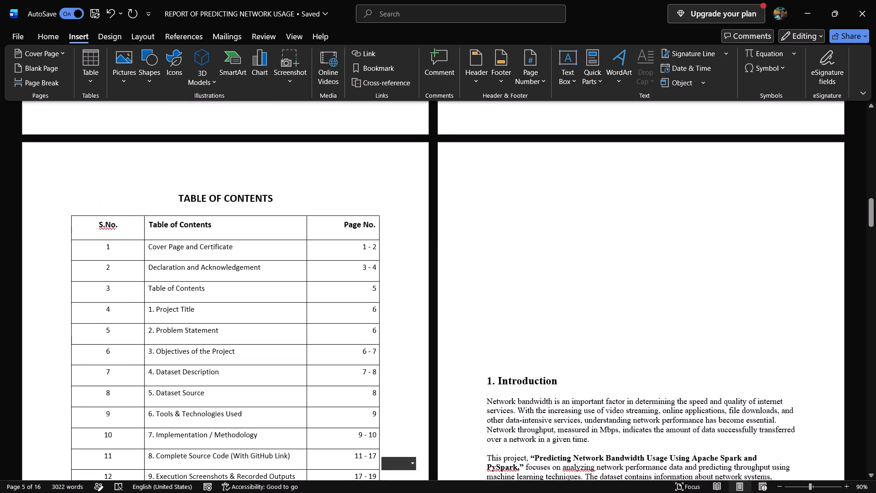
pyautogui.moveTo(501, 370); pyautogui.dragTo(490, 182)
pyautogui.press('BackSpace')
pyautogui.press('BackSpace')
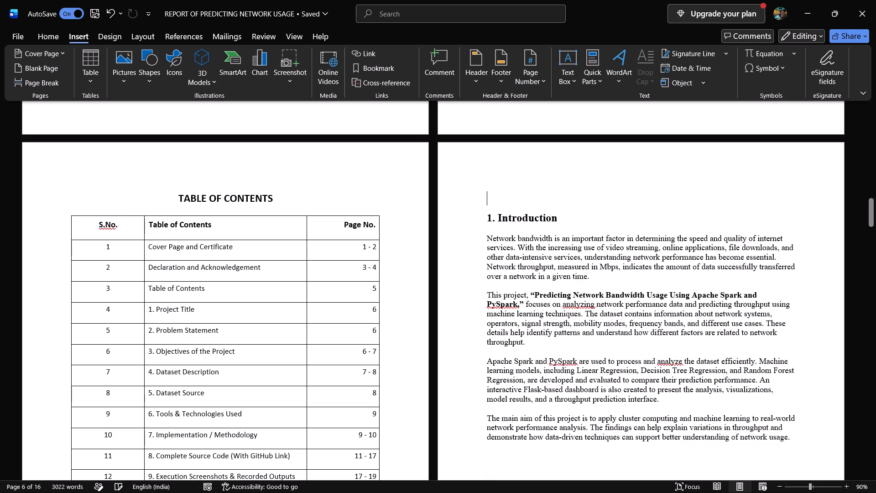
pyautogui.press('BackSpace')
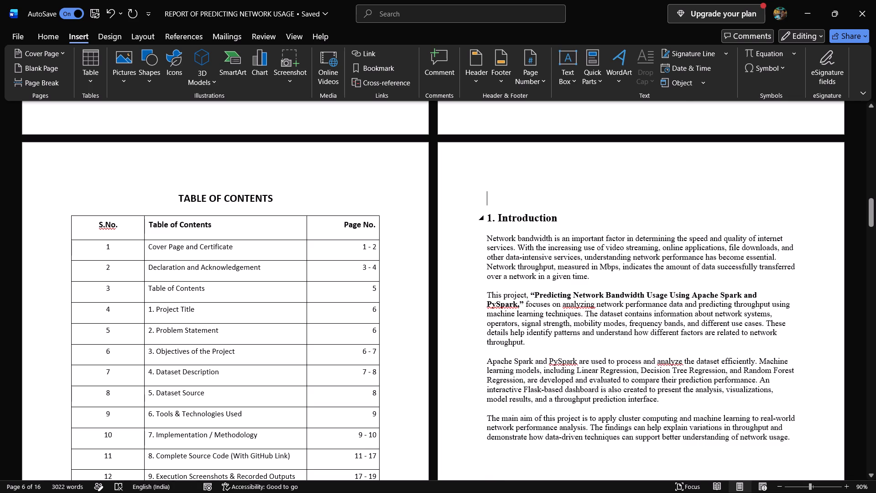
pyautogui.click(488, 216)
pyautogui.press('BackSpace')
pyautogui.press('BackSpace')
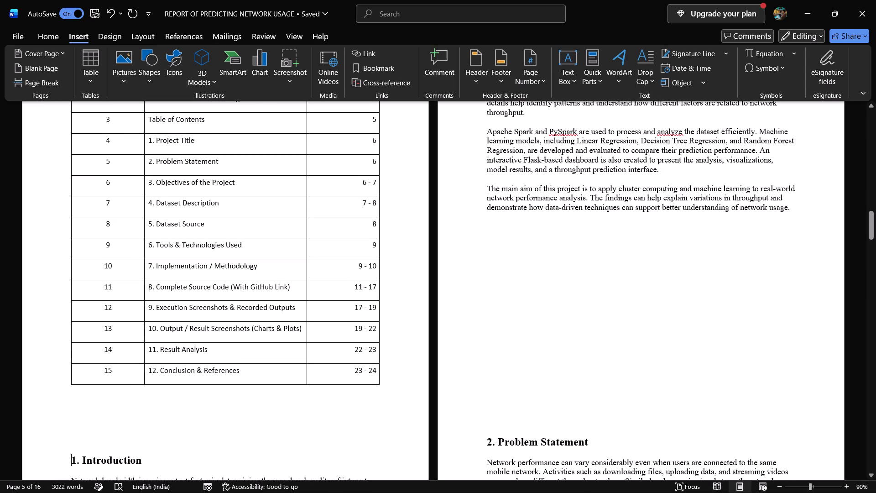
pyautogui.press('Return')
# Check the layout of the pasted table of contents page against the pages before it and the Introduction page.
pyautogui.scroll(1, 488, 216)
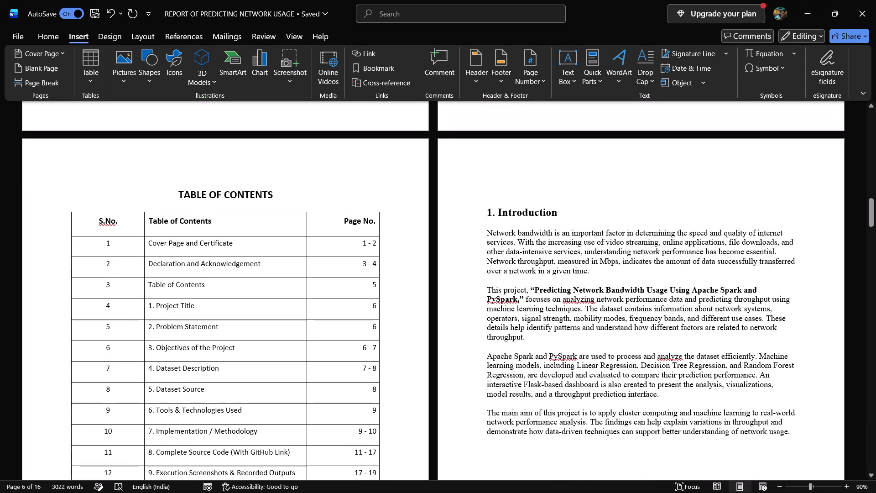
pyautogui.scroll(-1, 211, 276)
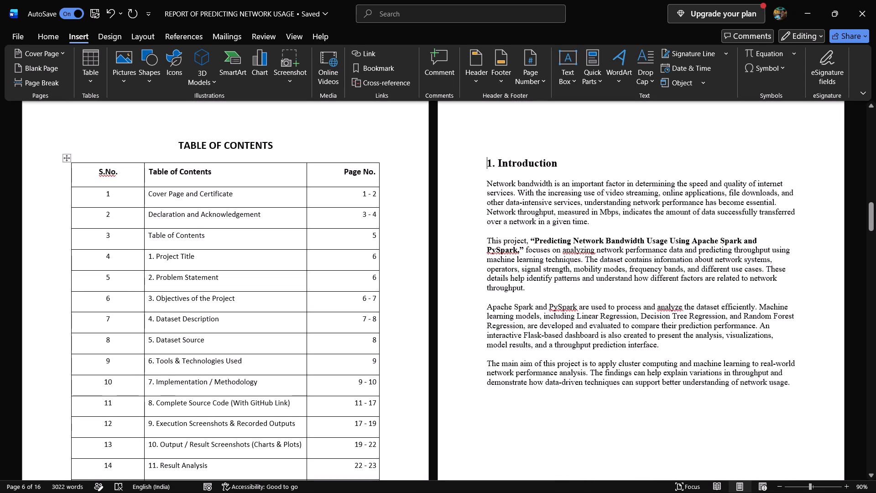
pyautogui.scroll(2, 237, 202)
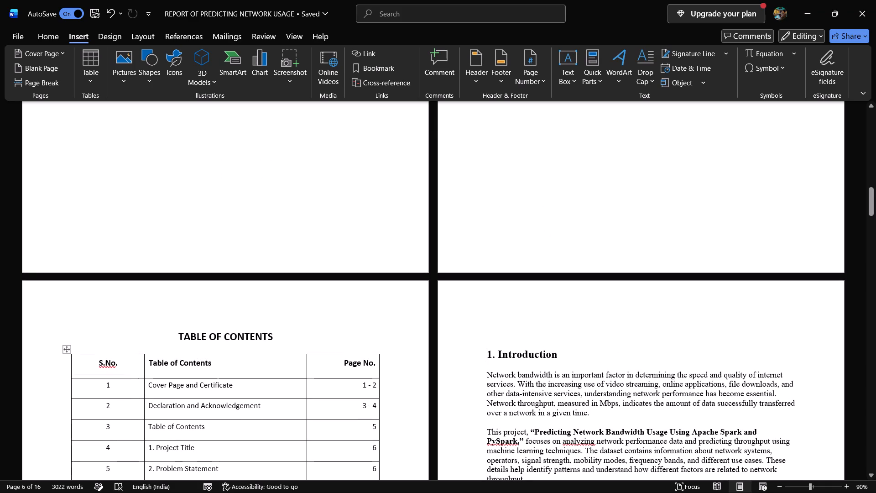
pyautogui.scroll(1, 237, 202)
pyautogui.scroll(-2, 211, 424)
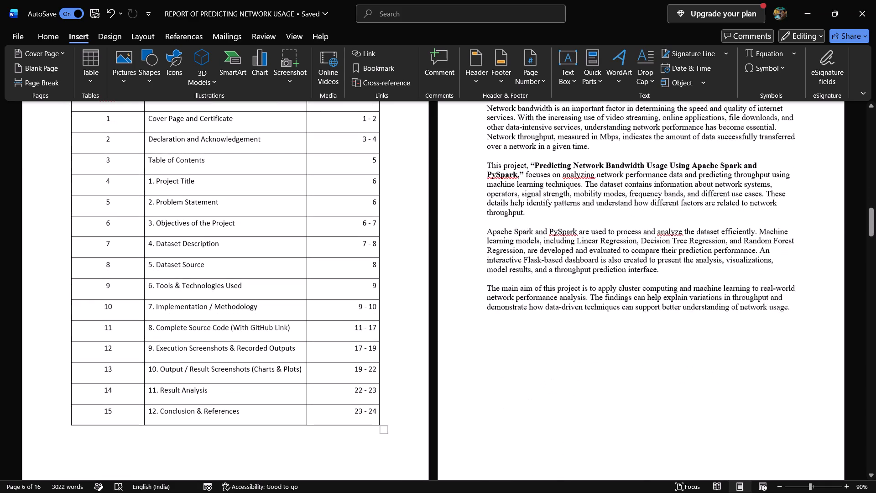
pyautogui.scroll(2, 211, 424)
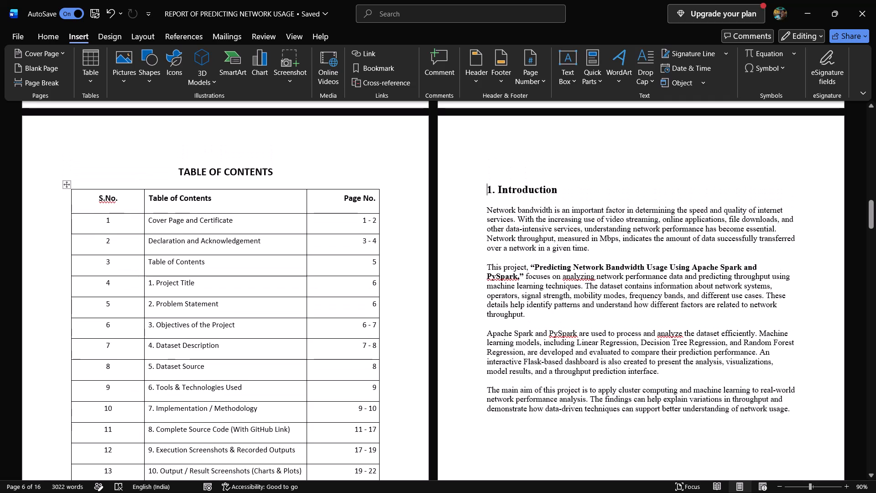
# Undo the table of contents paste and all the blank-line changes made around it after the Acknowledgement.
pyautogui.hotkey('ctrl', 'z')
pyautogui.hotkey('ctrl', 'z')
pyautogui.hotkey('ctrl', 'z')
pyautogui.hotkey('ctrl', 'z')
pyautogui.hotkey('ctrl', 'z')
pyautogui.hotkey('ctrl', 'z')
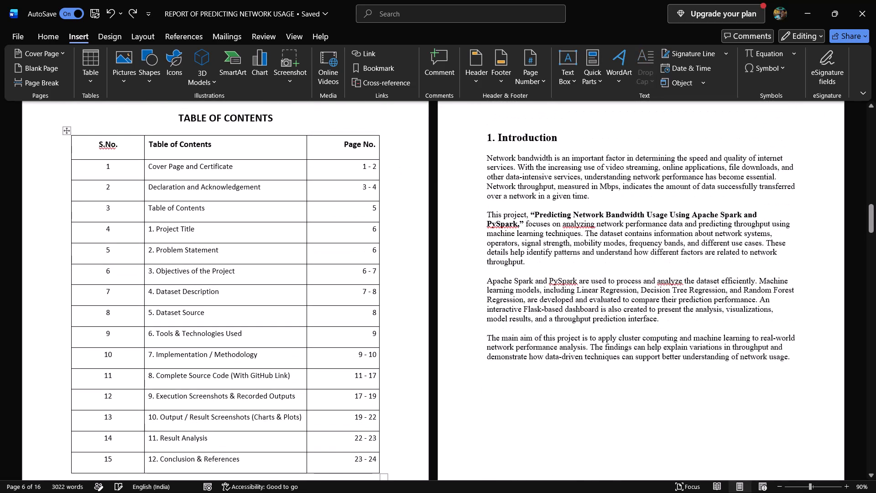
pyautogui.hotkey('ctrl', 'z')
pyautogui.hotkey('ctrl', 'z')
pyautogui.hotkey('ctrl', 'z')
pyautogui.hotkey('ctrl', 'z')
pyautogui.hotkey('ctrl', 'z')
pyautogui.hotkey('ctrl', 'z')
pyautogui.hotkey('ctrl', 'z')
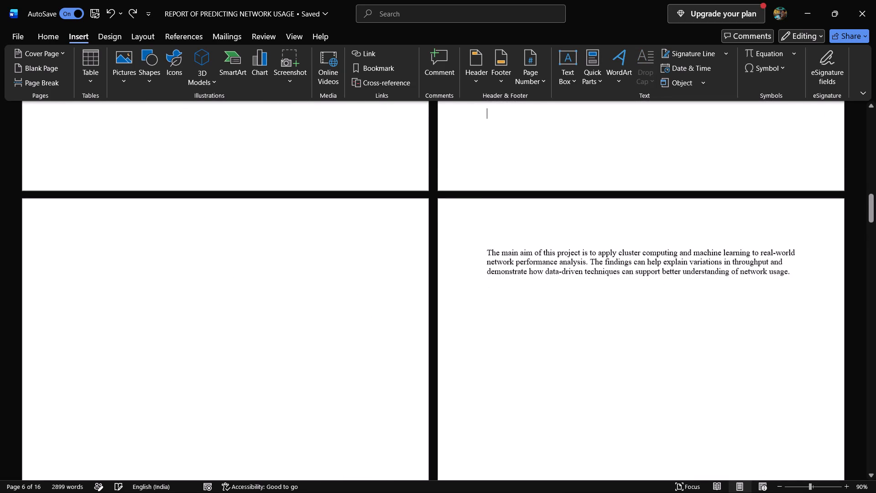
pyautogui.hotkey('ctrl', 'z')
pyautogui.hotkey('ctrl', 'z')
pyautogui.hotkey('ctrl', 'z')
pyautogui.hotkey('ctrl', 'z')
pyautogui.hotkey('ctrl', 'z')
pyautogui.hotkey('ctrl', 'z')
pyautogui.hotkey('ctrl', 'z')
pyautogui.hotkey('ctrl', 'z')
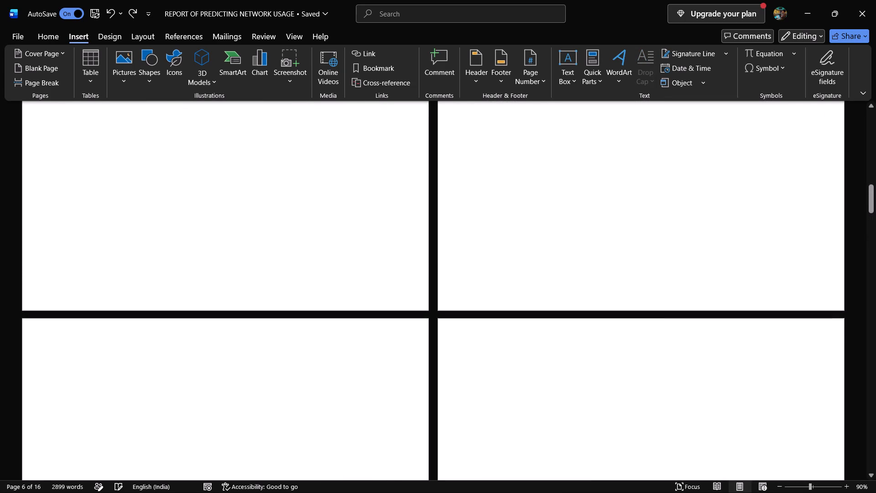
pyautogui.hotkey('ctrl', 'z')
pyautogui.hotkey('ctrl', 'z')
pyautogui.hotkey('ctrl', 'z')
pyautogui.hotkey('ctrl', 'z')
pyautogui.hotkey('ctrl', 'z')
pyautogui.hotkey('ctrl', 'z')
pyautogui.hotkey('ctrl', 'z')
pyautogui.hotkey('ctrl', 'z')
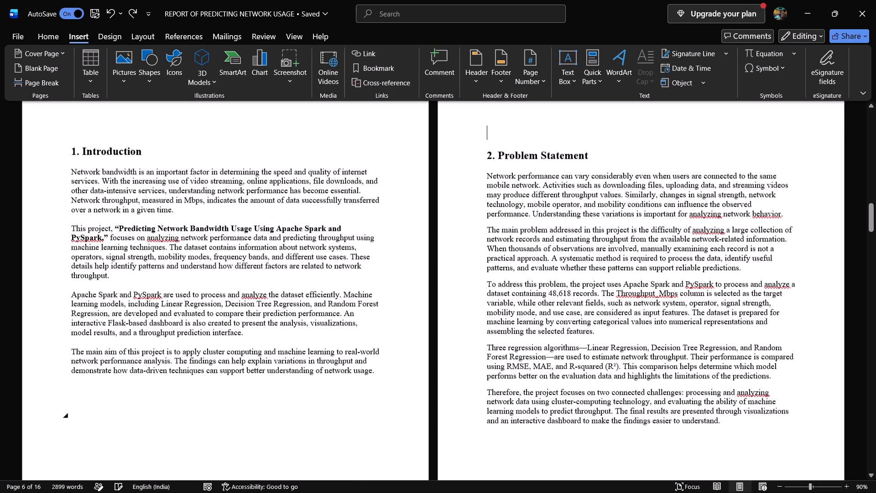
# Delete the blank line above the 2. Problem Statement heading.
pyautogui.press('BackSpace')
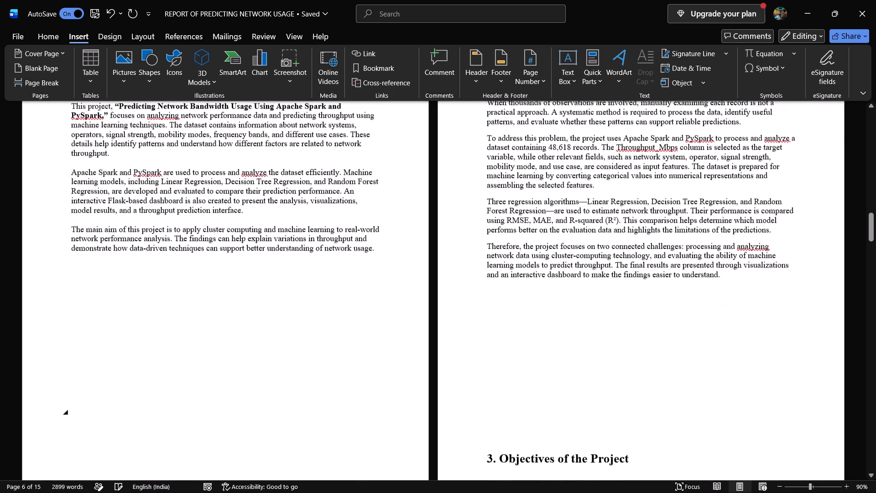
pyautogui.hscroll(1, 211, 424)
pyautogui.scroll(3, 211, 424)
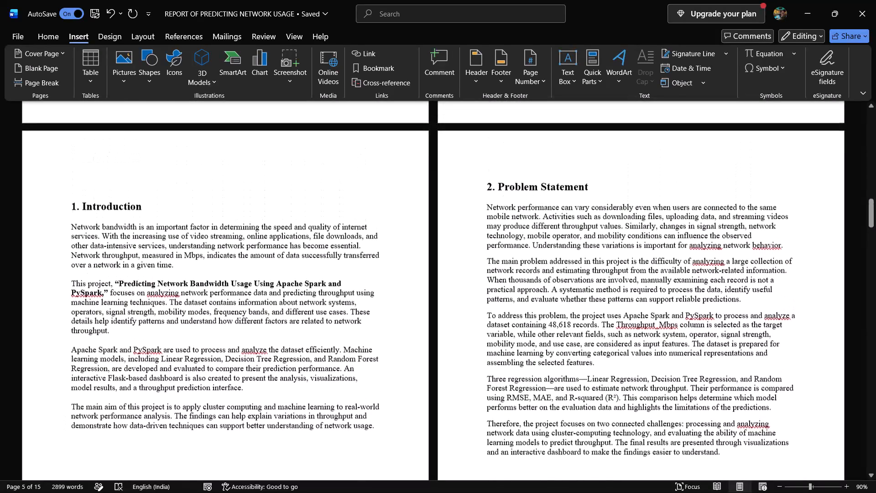
# Add a blank line below the Problem Statement text to push 3. Objectives of the Project onto a new page.
pyautogui.scroll(-3, 313, 492)
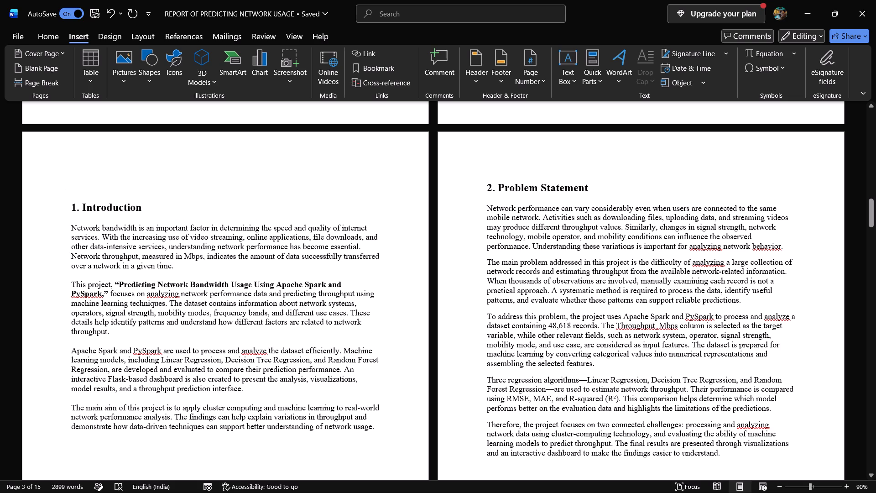
pyautogui.scroll(-2, 561, 281)
pyautogui.click(544, 356)
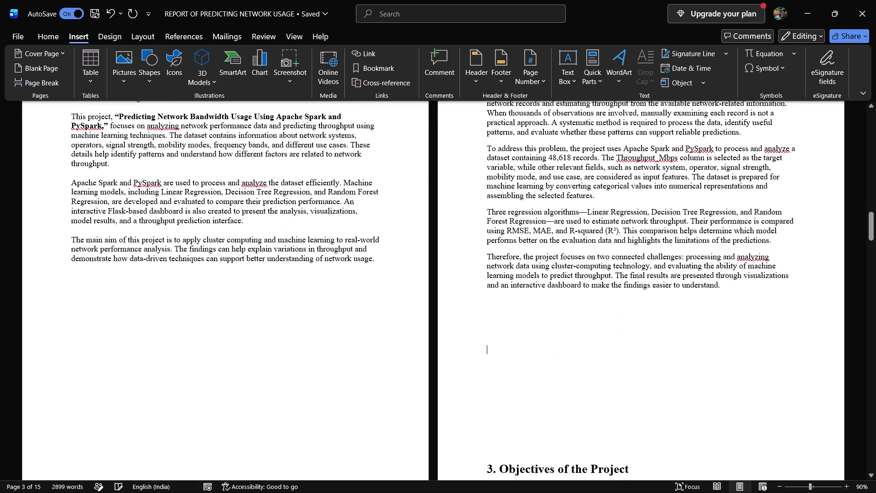
pyautogui.press('Return')
pyautogui.scroll(-2, 544, 356)
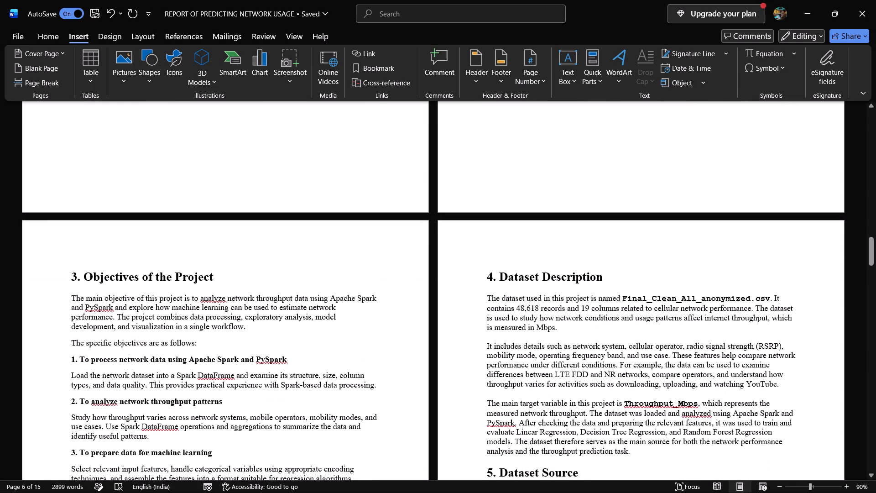
# Delete the blank lines after the 12. Appendix text to remove the empty last page of the report.
pyautogui.scroll(-5, 544, 356)
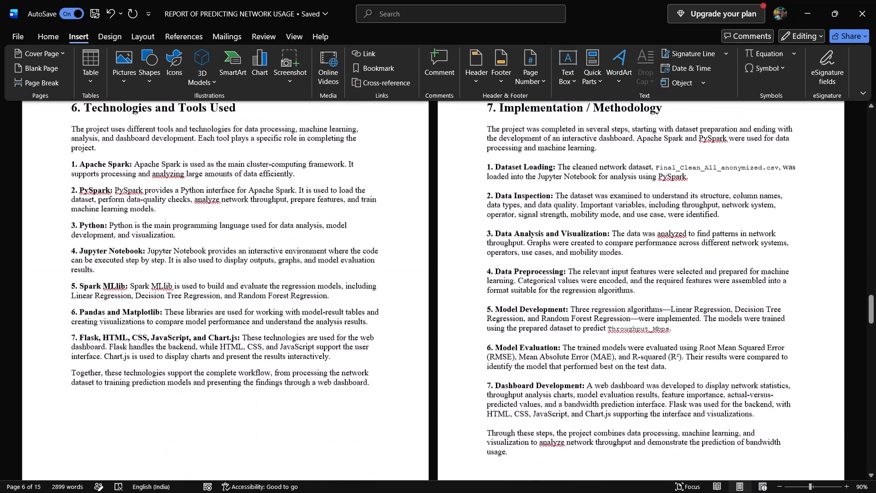
pyautogui.scroll(-3, 544, 356)
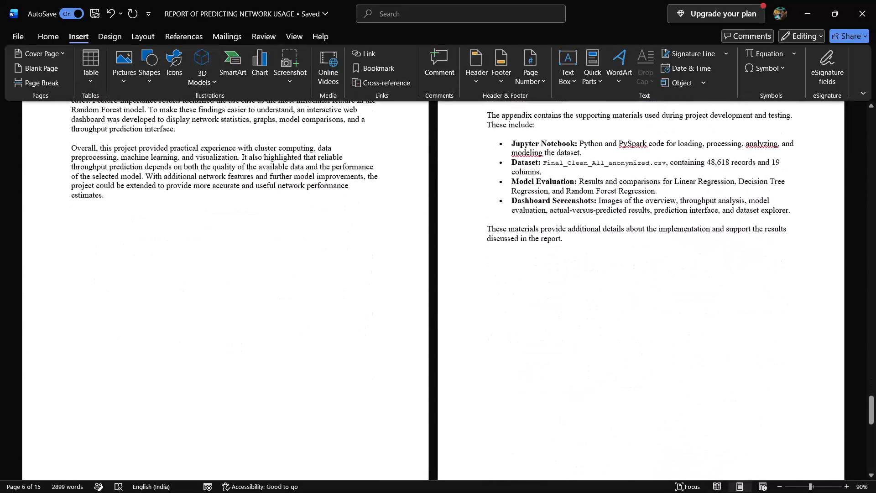
pyautogui.scroll(-2, 544, 356)
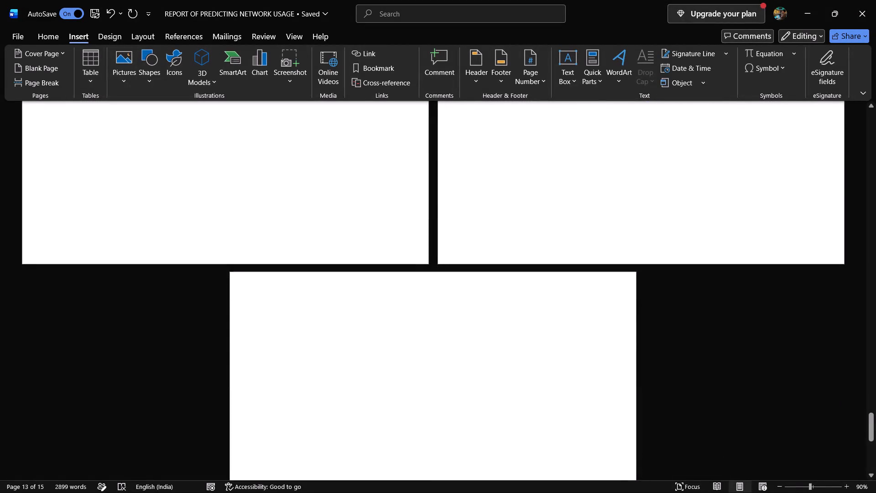
pyautogui.click(480, 383)
pyautogui.press('BackSpace')
pyautogui.press('BackSpace')
pyautogui.press('BackSpace')
pyautogui.press('BackSpace')
pyautogui.press('BackSpace')
pyautogui.press('BackSpace')
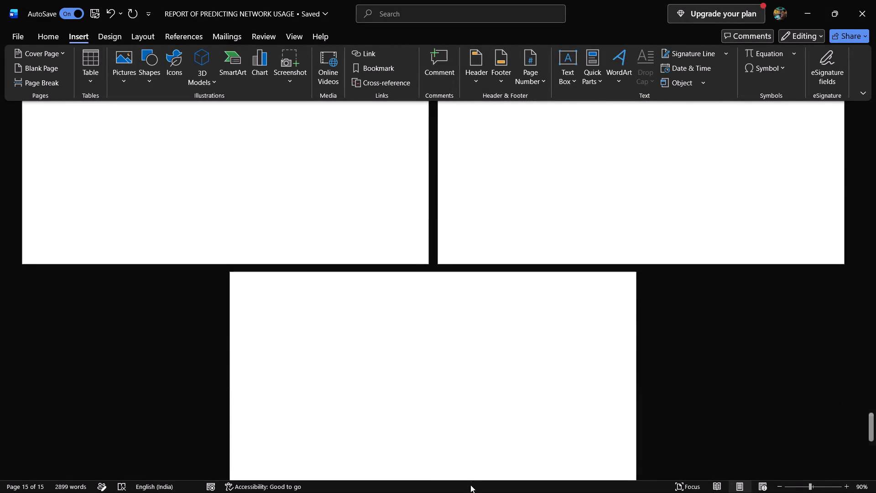
pyautogui.doubleClick(430, 411)
pyautogui.scroll(-2, 430, 411)
pyautogui.moveTo(391, 400); pyautogui.dragTo(314, 105)
pyautogui.press('Delete')
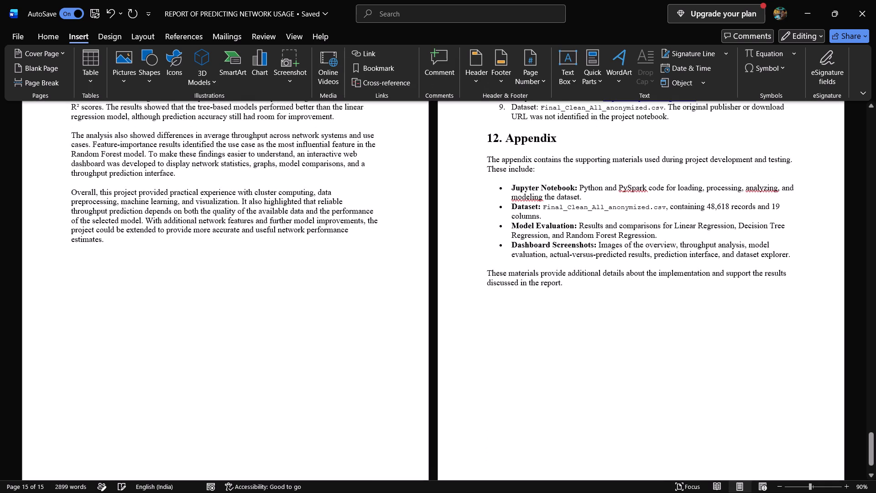
pyautogui.scroll(-9, 314, 105)
pyautogui.scroll(4, 314, 105)
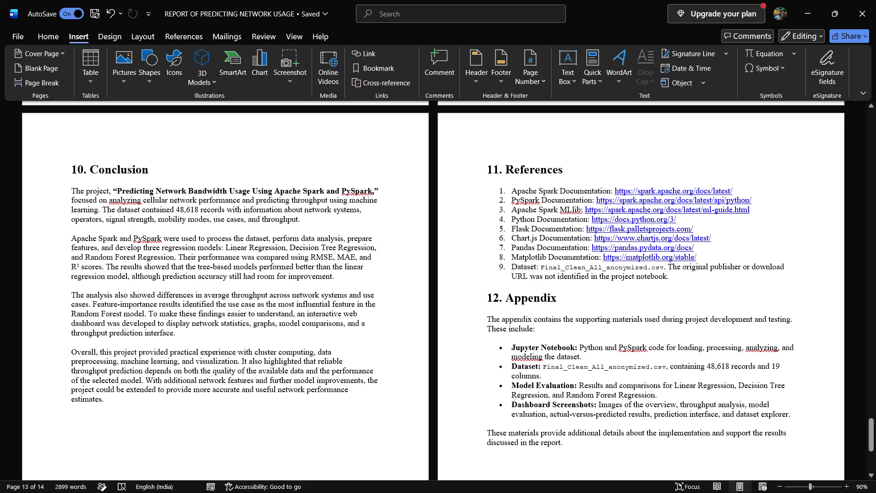
# Save the Predicting Network Usage report in its current state.
pyautogui.scroll(4, 355, 207)
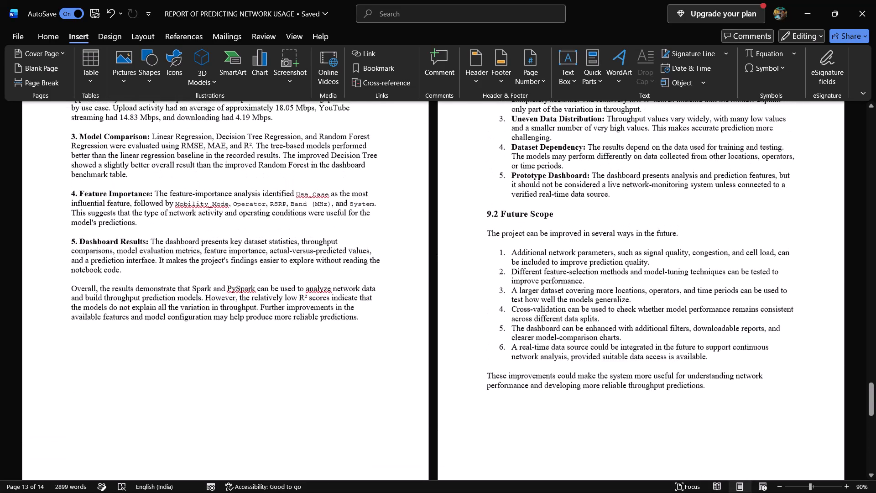
pyautogui.scroll(1, 355, 207)
pyautogui.click(473, 189)
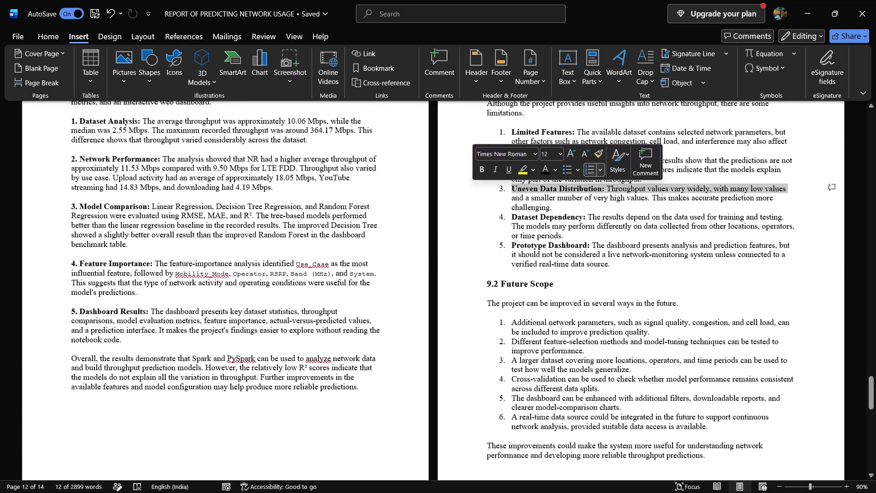
pyautogui.click(210, 273)
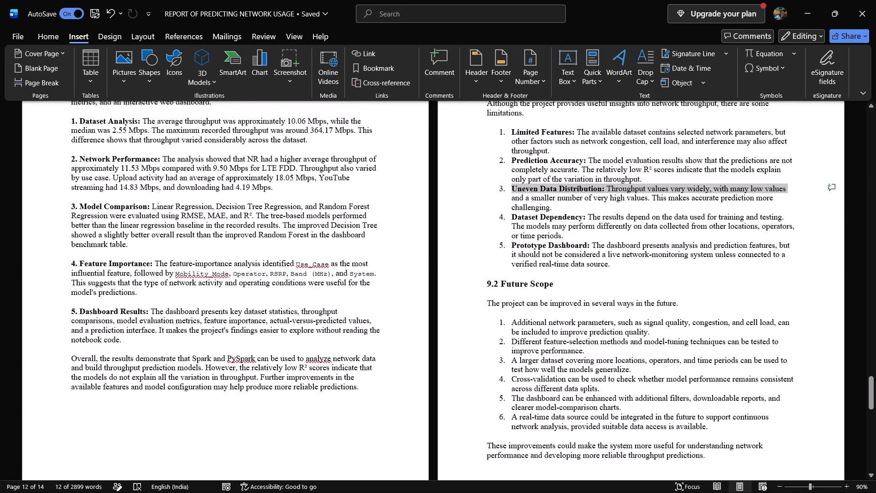
pyautogui.hotkey('ctrl', 's')
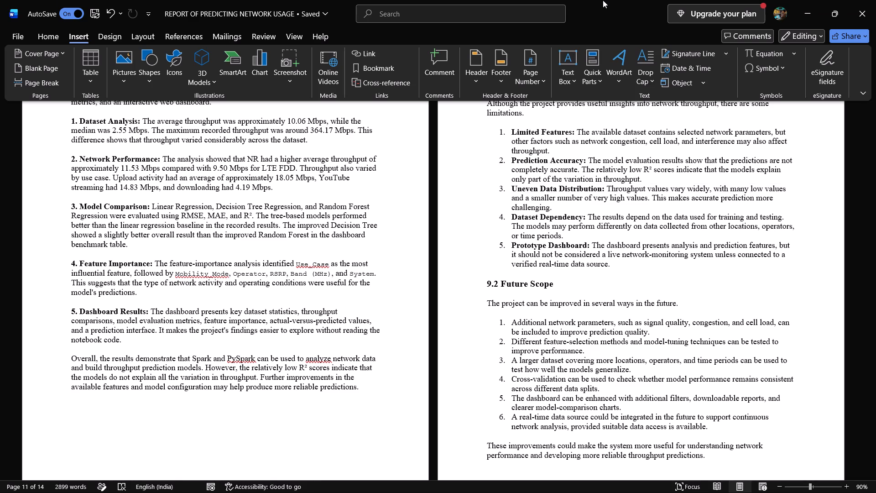
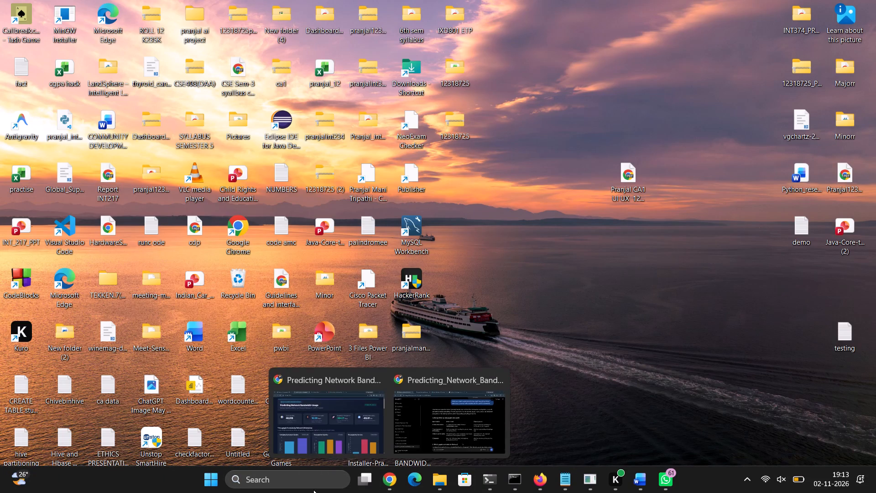
# Open the Windows search from the desktop.
pyautogui.moveTo(313, 490); pyautogui.dragTo(314, 482)
pyautogui.click(314, 482)
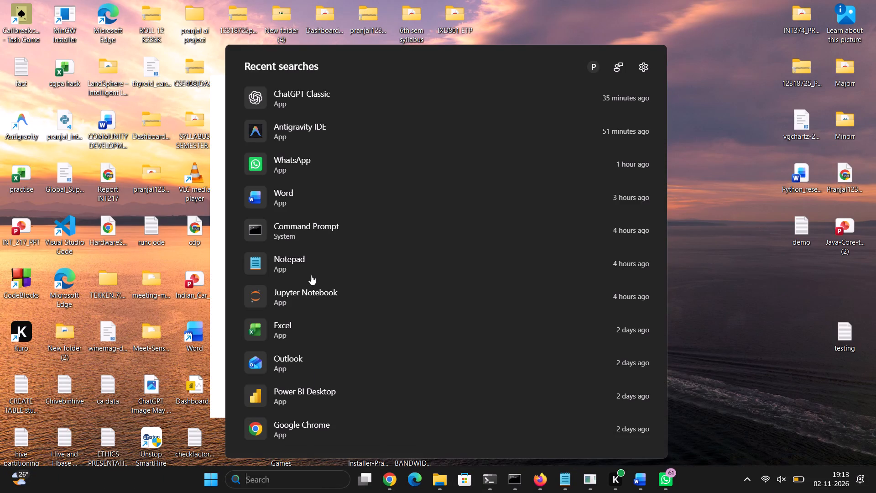
# Launch Jupyter Notebook from the recent searches and maximize its terminal window.
pyautogui.click(314, 302)
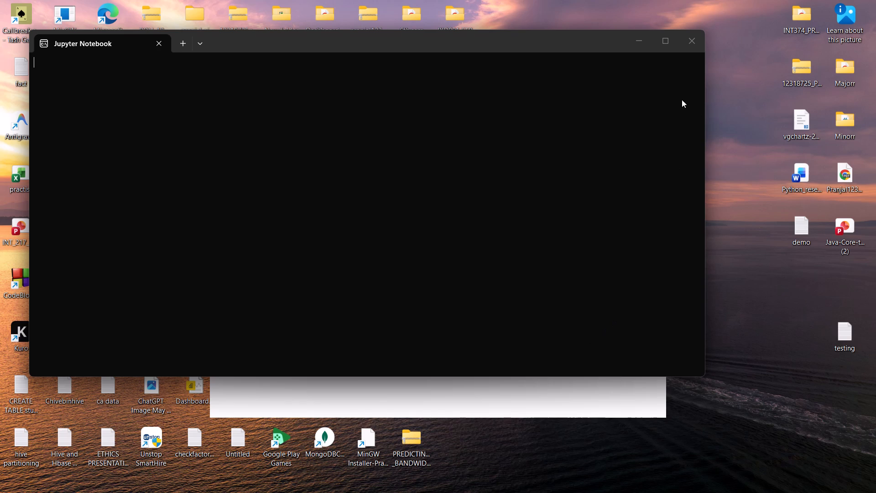
pyautogui.click(664, 49)
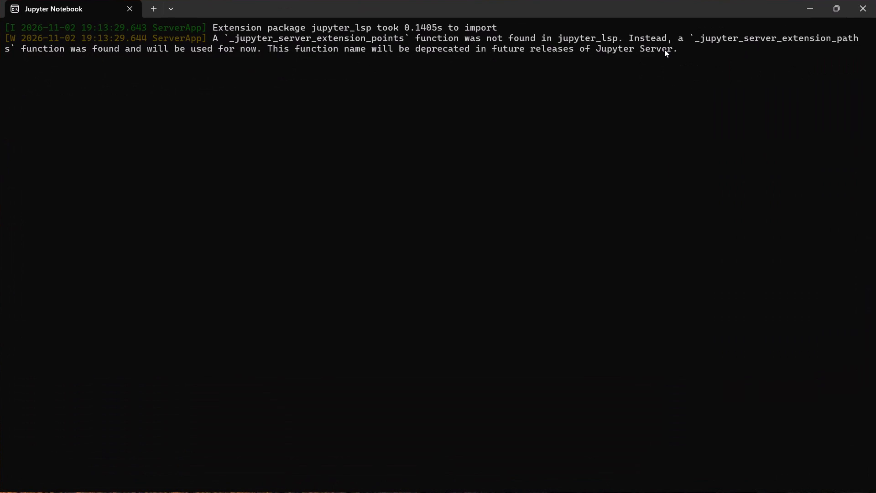
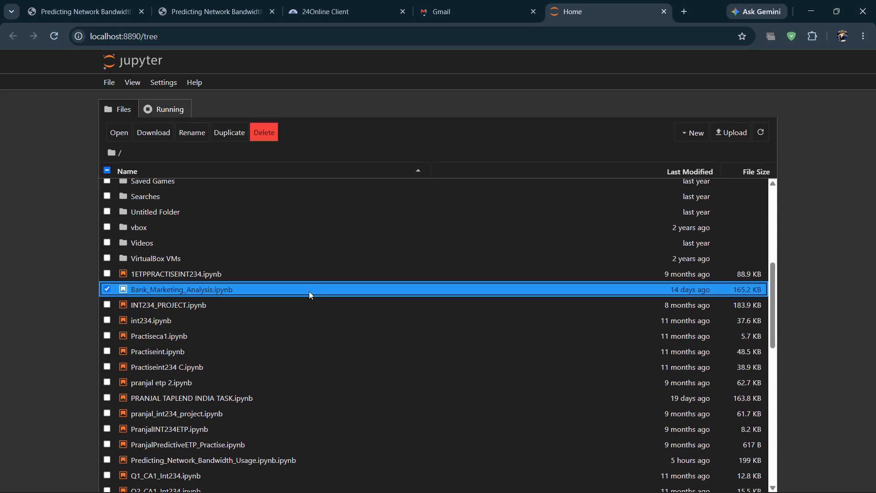
# Return to the Jupyter Home file list while the Bank_Marketing_Analysis notebook loads.
pyautogui.click(506, 9)
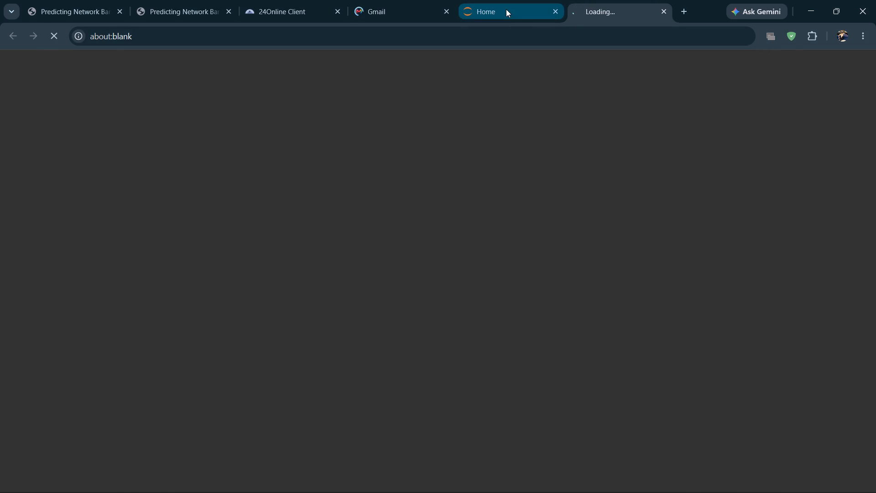
# Close the loading notebook tab and open Predicting_Network_Bandwidth_Usage.ipynb.ipynb from the Jupyter file list.
pyautogui.click(662, 9)
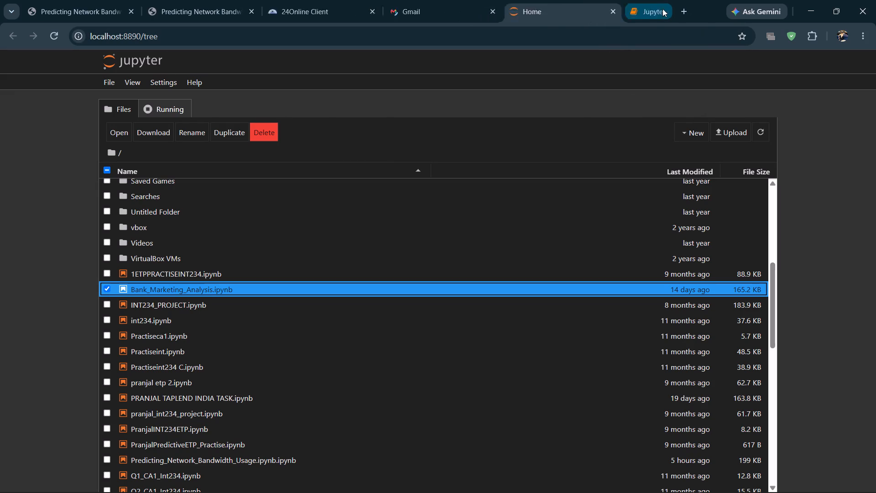
pyautogui.scroll(-2, 372, 311)
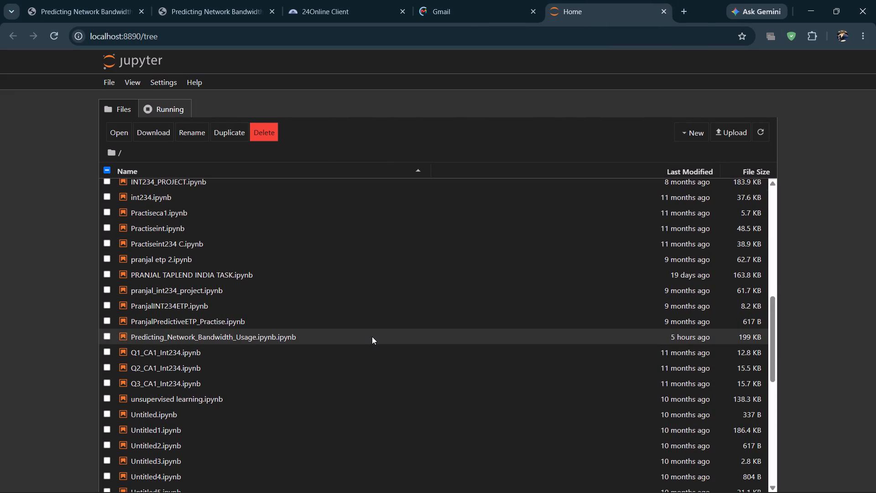
pyautogui.doubleClick(372, 336)
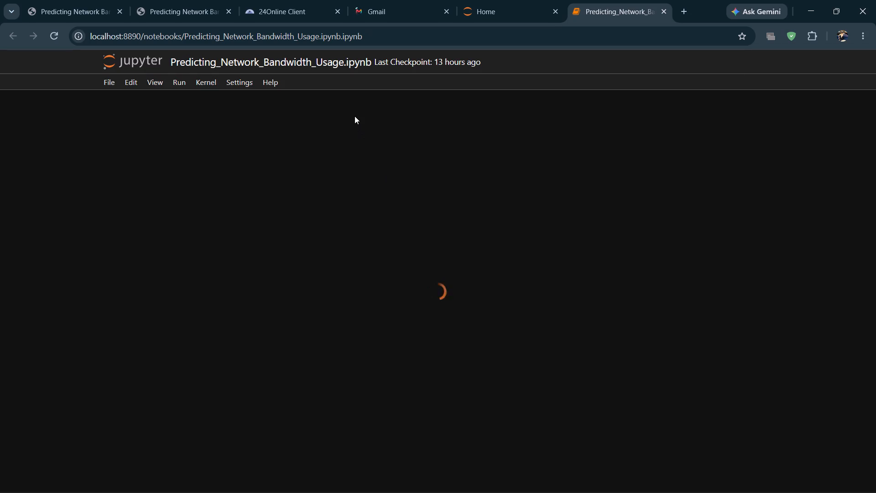
# Rename the notebook file to Predicting_Network_Bandwidth_Usage.ipynb, removing the duplicate extension.
pyautogui.doubleClick(362, 65)
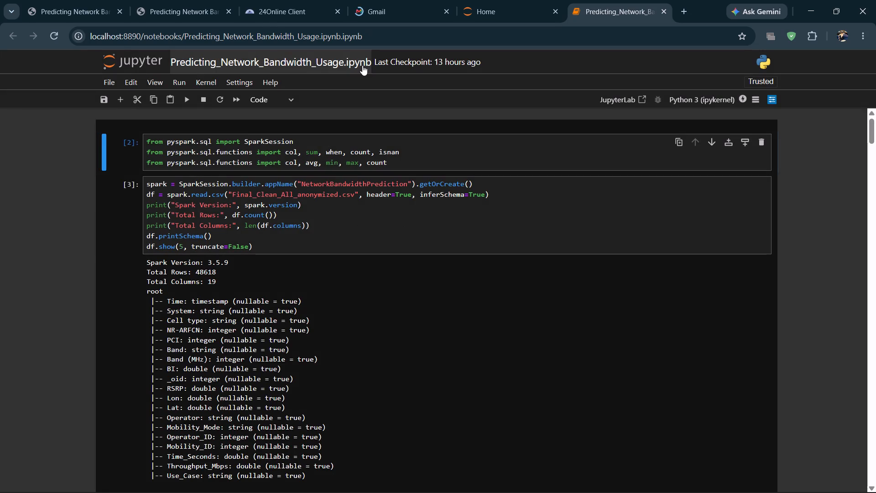
pyautogui.click(362, 65)
pyautogui.click(511, 286)
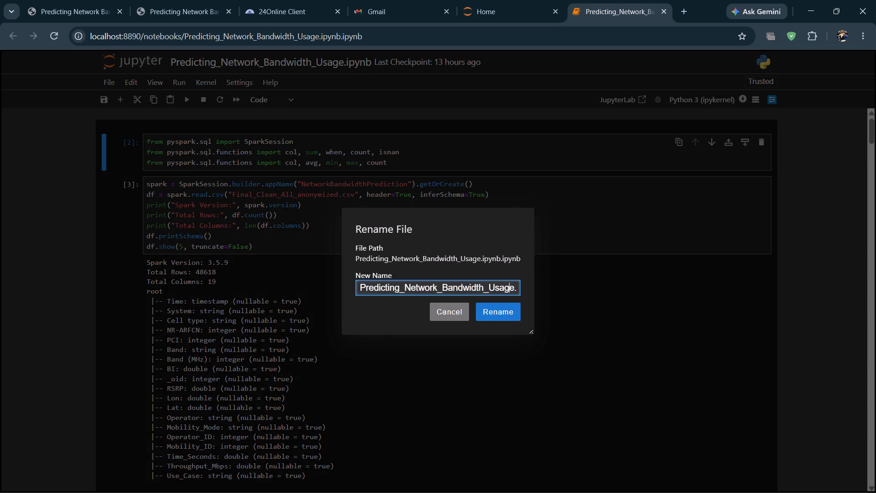
pyautogui.hscroll(-2, 511, 286)
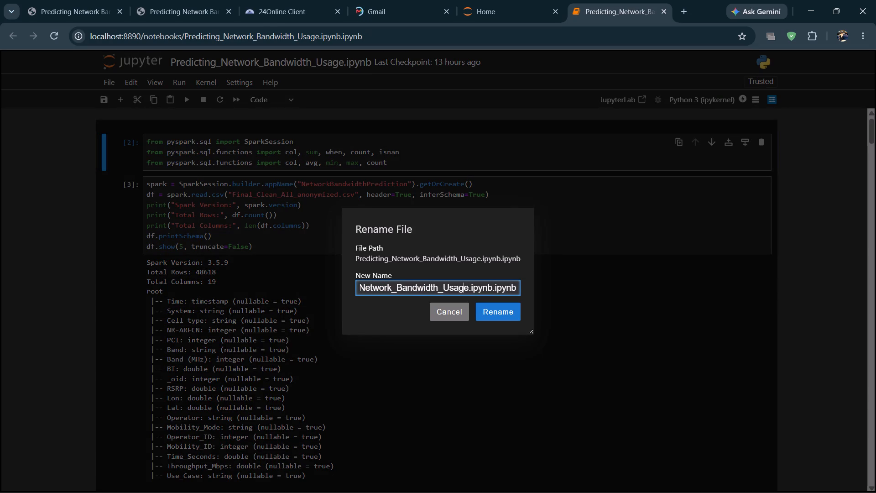
pyautogui.hscroll(-1, 494, 289)
pyautogui.click(492, 288)
pyautogui.press('BackSpace')
pyautogui.press('BackSpace')
pyautogui.press('BackSpace')
pyautogui.press('BackSpace')
pyautogui.press('BackSpace')
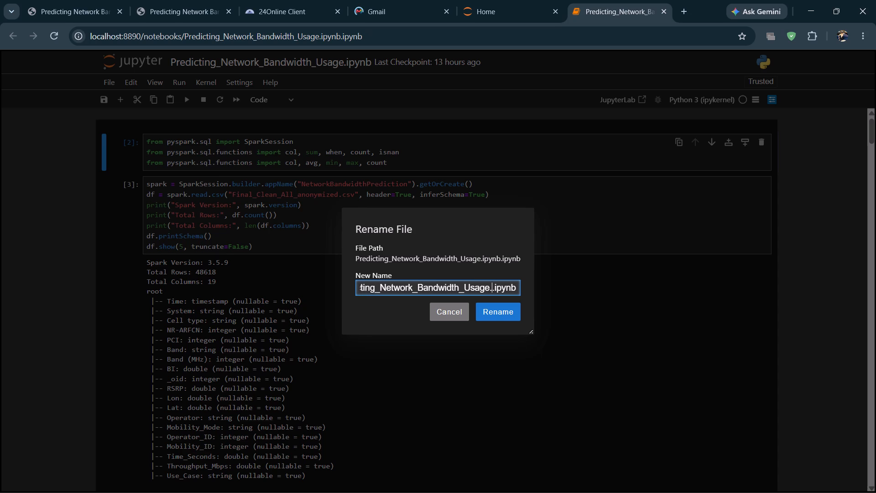
pyautogui.press('BackSpace')
pyautogui.press('Return')
# Examine the notebook's opening cells, including the schema listing and the sample rows output.
pyautogui.scroll(-1, 492, 288)
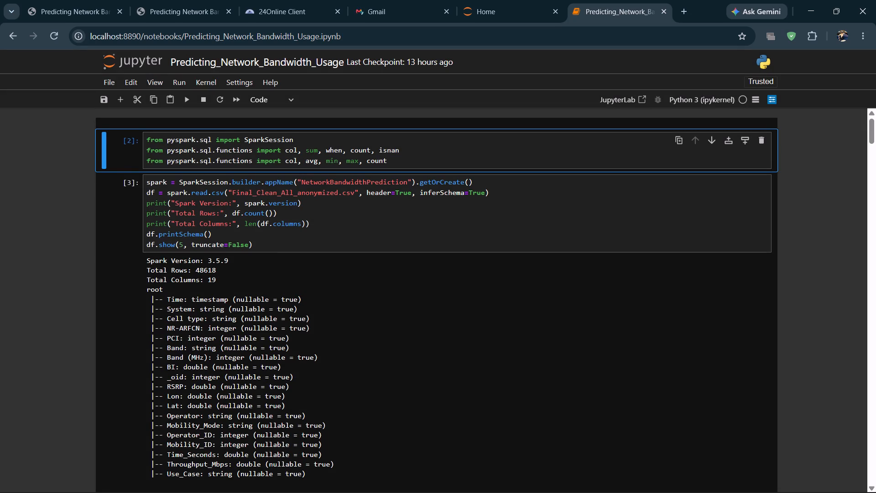
pyautogui.scroll(-3, 492, 288)
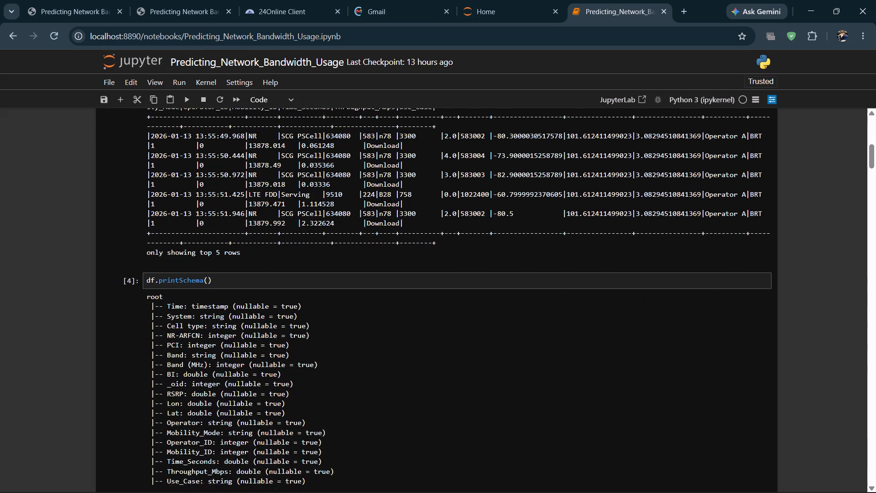
pyautogui.scroll(-1, 492, 288)
pyautogui.scroll(3, 492, 288)
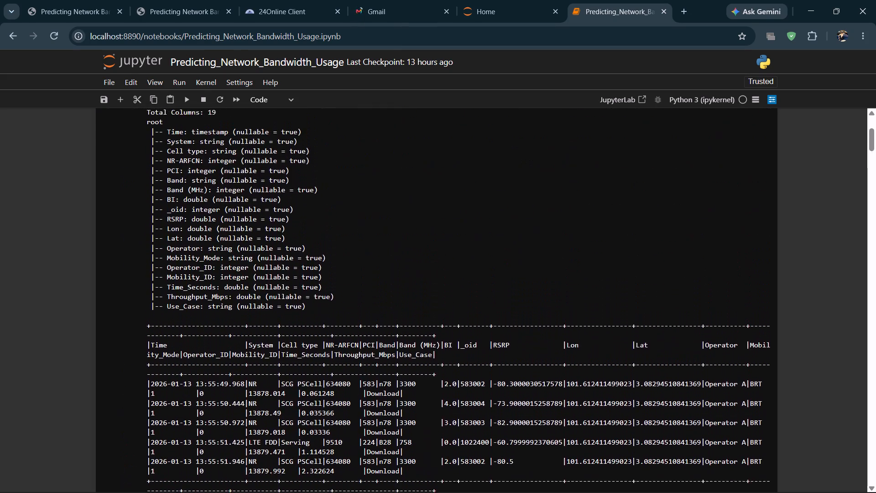
pyautogui.scroll(3, 492, 288)
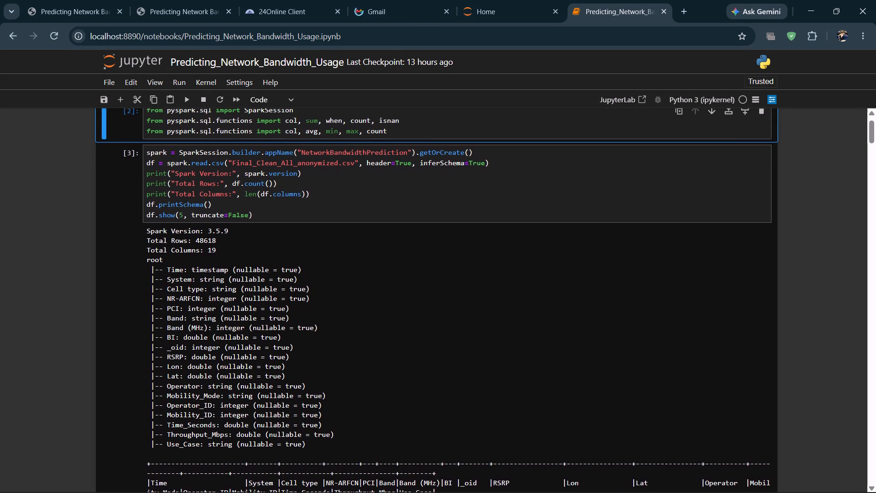
pyautogui.scroll(3, 492, 288)
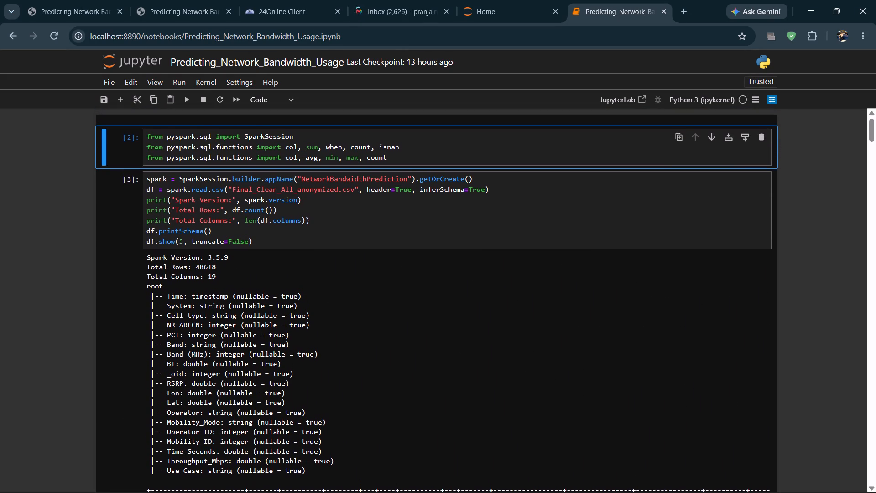
pyautogui.scroll(1, 492, 288)
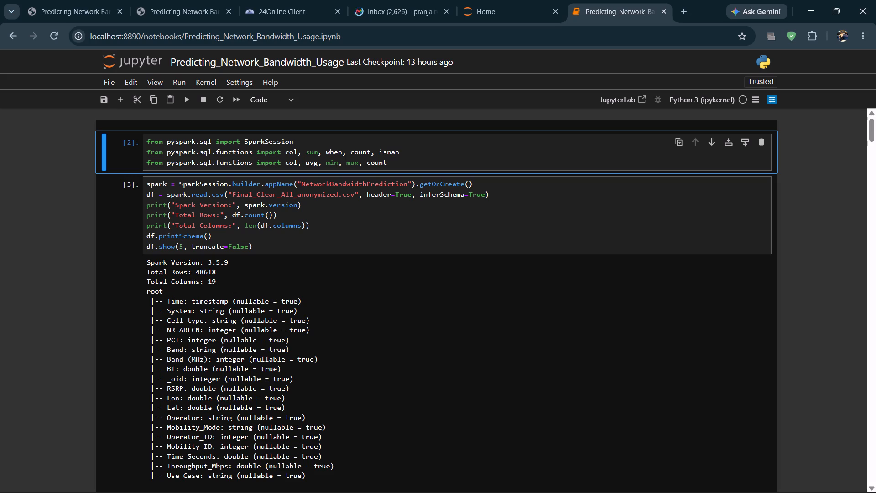
# Delete the df.show(5, truncate=False) line from the Spark data-loading cell and run that cell.
pyautogui.doubleClick(240, 247)
pyautogui.click(240, 247)
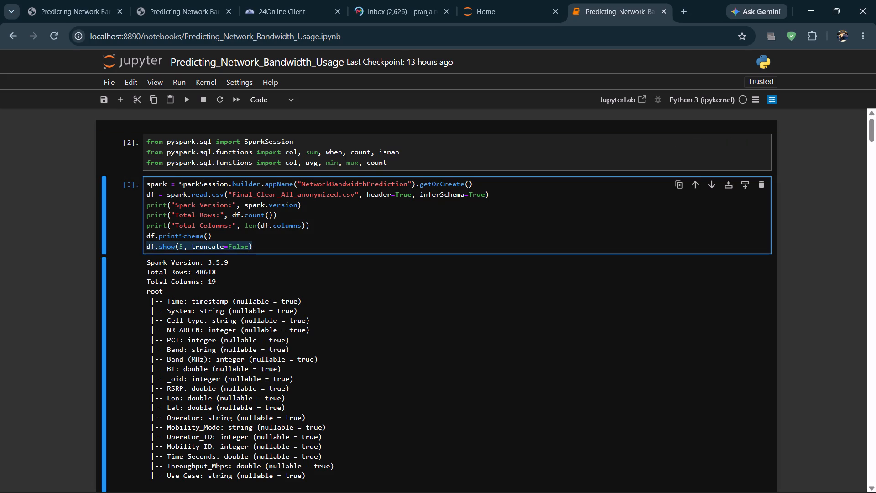
pyautogui.press('BackSpace')
pyautogui.press('BackSpace')
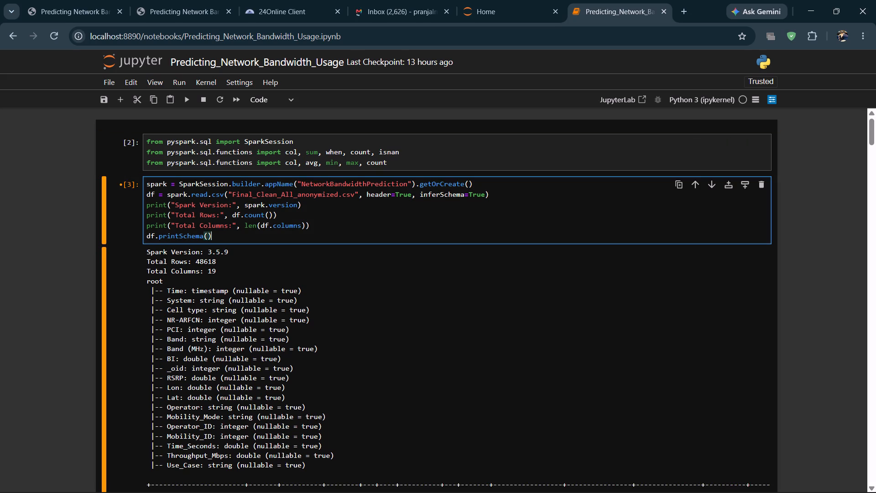
pyautogui.hotkey('shift', 'Return')
# Run the pyspark import cell at the start of the notebook, followed by the Spark data-loading cell.
pyautogui.scroll(3, 240, 247)
pyautogui.click(266, 153)
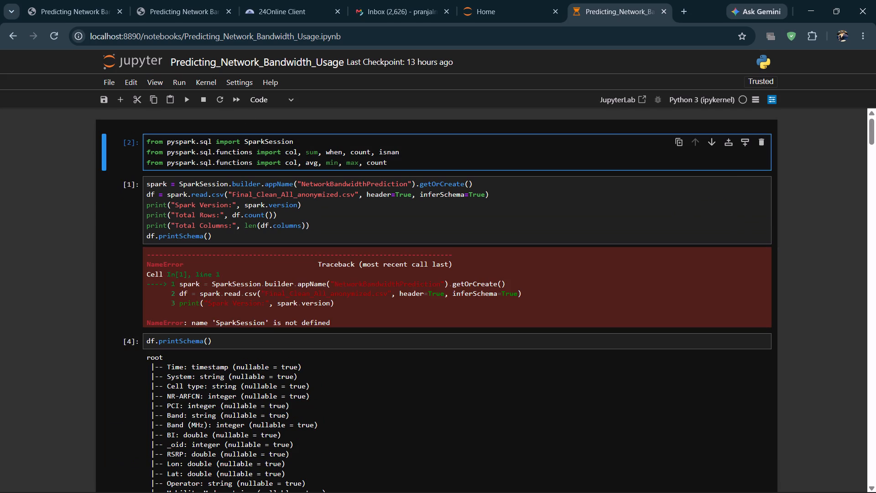
pyautogui.hotkey('shift', 'Return')
pyautogui.hotkey('shift', 'Return')
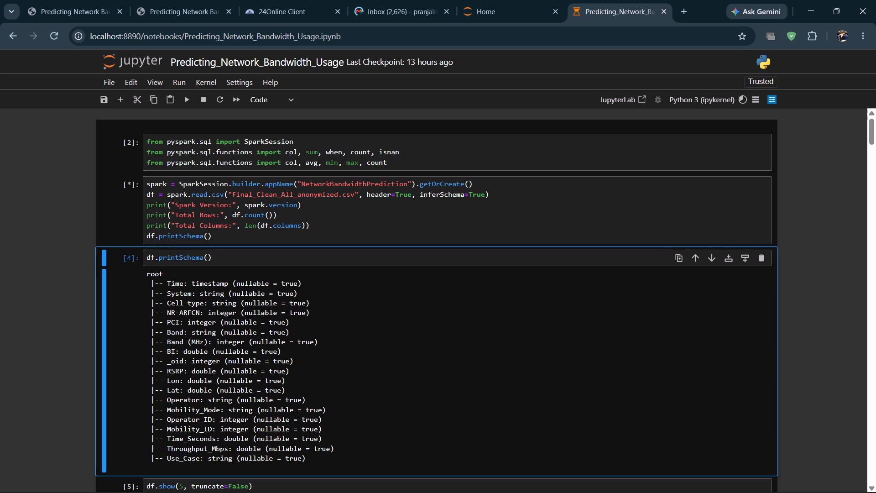
# Look through the notebook's schema, sample rows, data quality and feature preparation cells and their outputs.
pyautogui.scroll(-1, 267, 150)
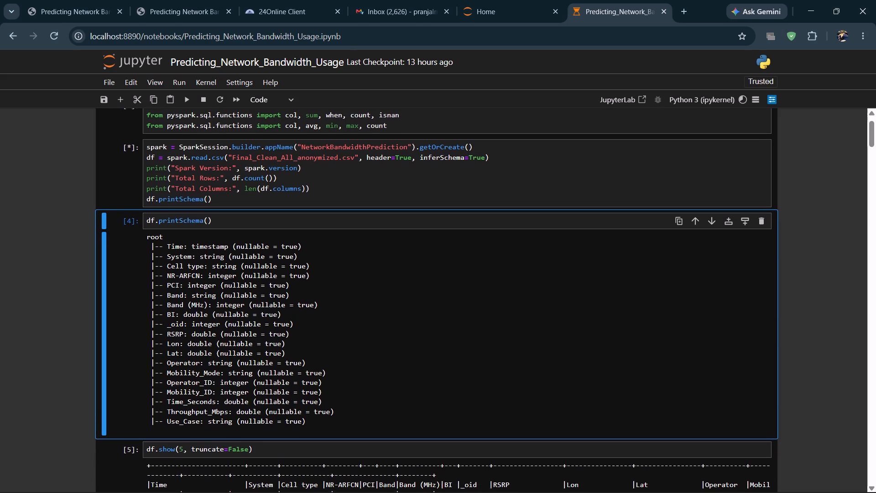
pyautogui.scroll(-1, 267, 150)
pyautogui.scroll(1, 267, 150)
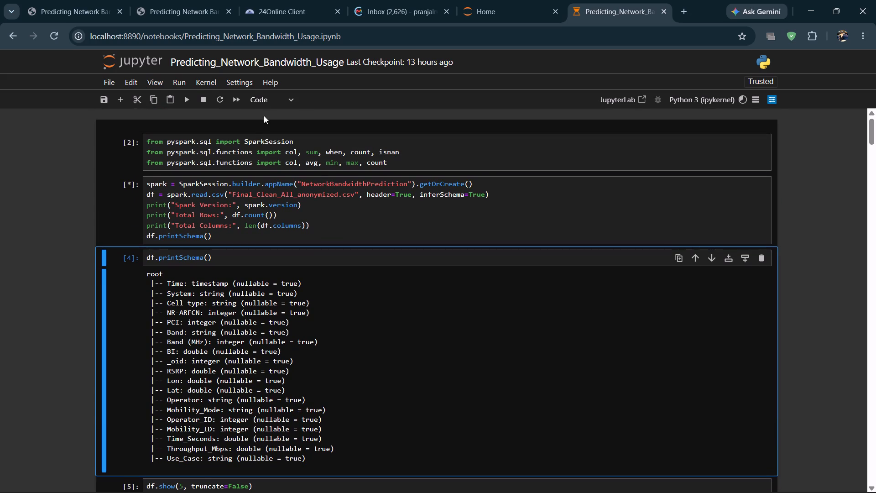
pyautogui.scroll(-1, 253, 187)
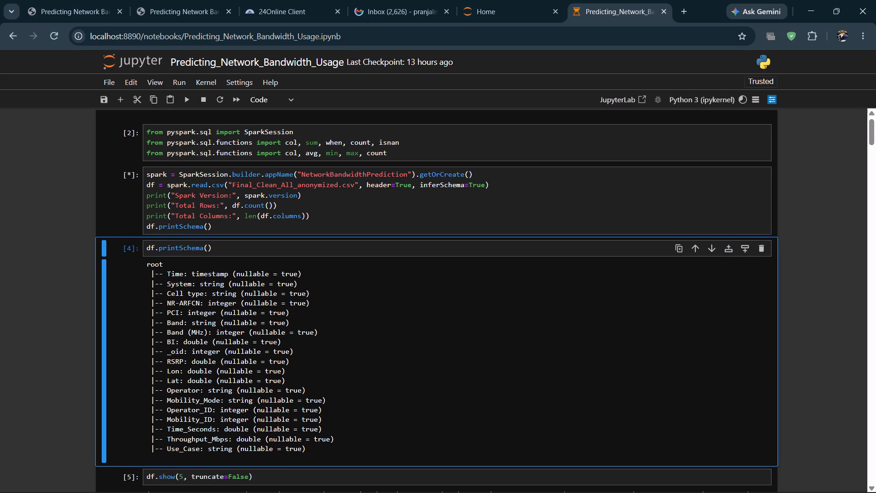
pyautogui.scroll(-1, 253, 187)
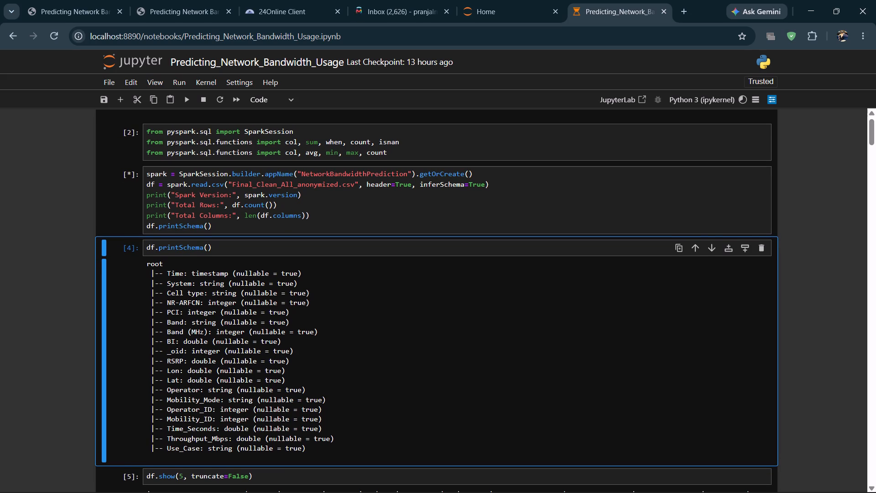
pyautogui.scroll(-1, 229, 302)
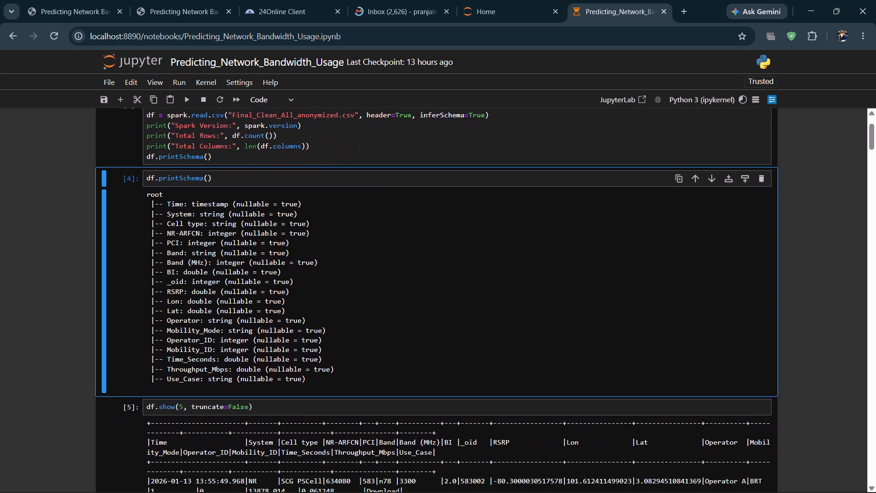
pyautogui.scroll(-5, 229, 302)
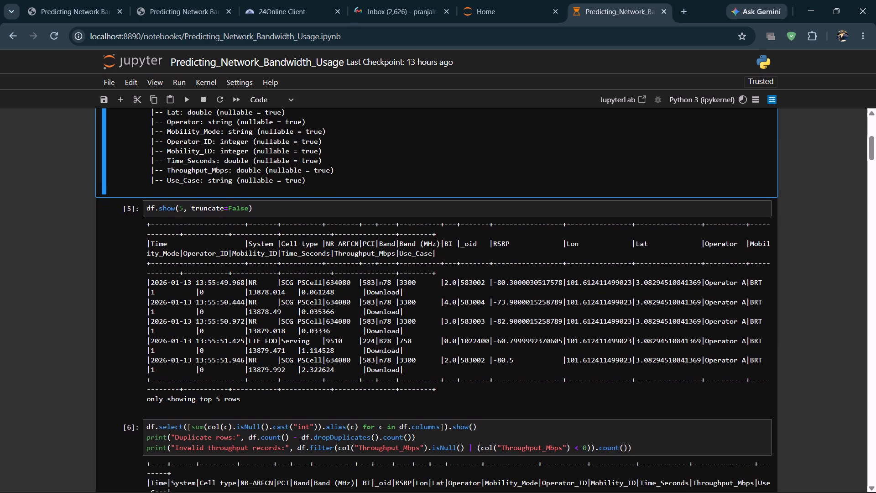
pyautogui.scroll(-3, 229, 302)
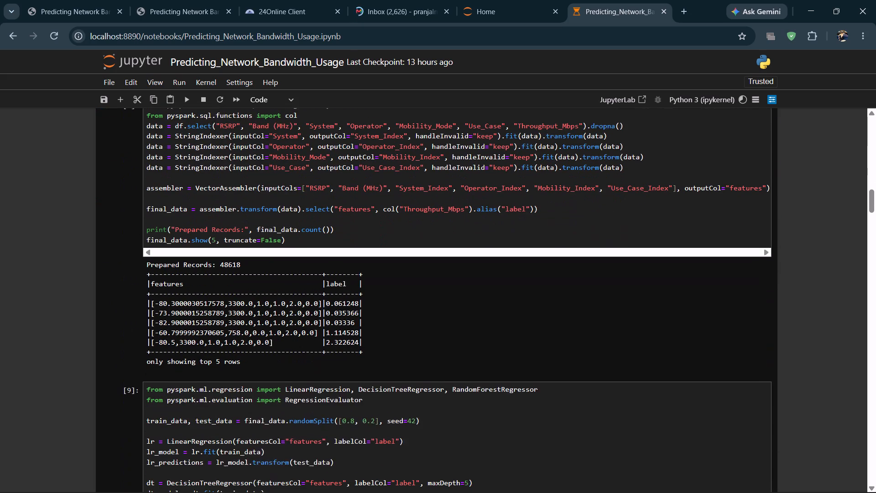
pyautogui.scroll(10, 229, 302)
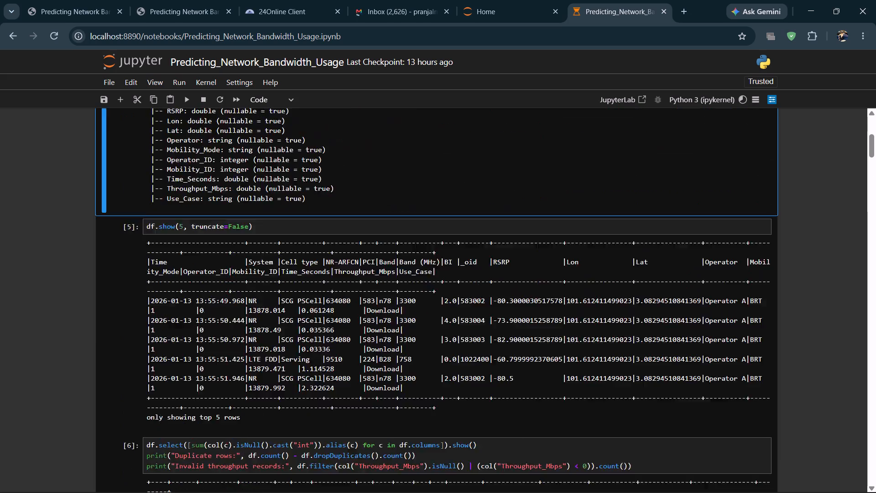
# Rerun the Spark data-loading cell, and run the pyspark import cell and the data-loading cell once more in order.
pyautogui.click(255, 233)
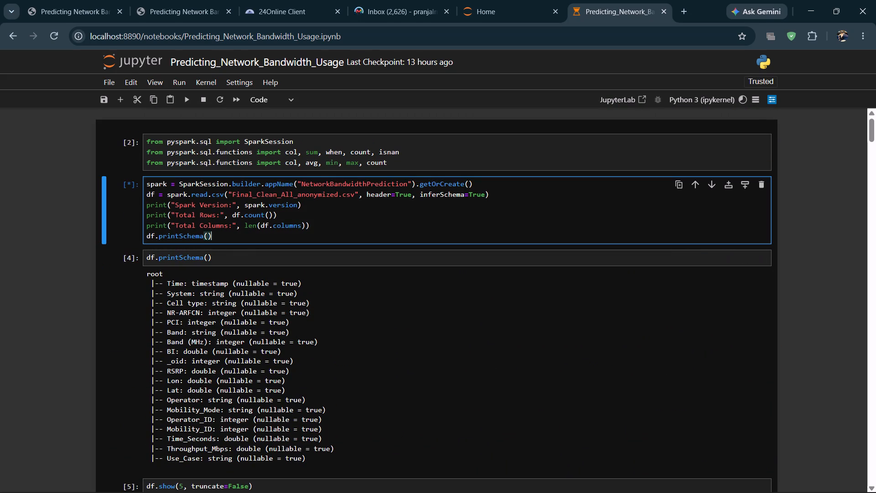
pyautogui.hotkey('shift', 'Return')
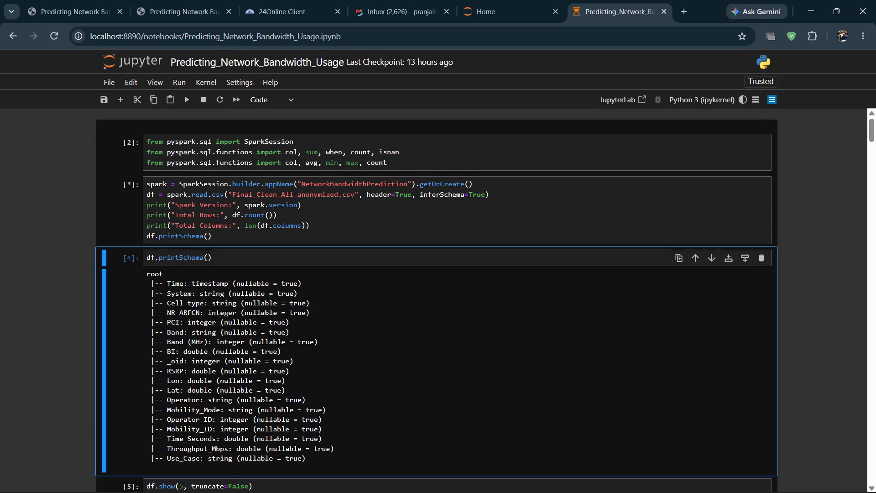
pyautogui.click(464, 157)
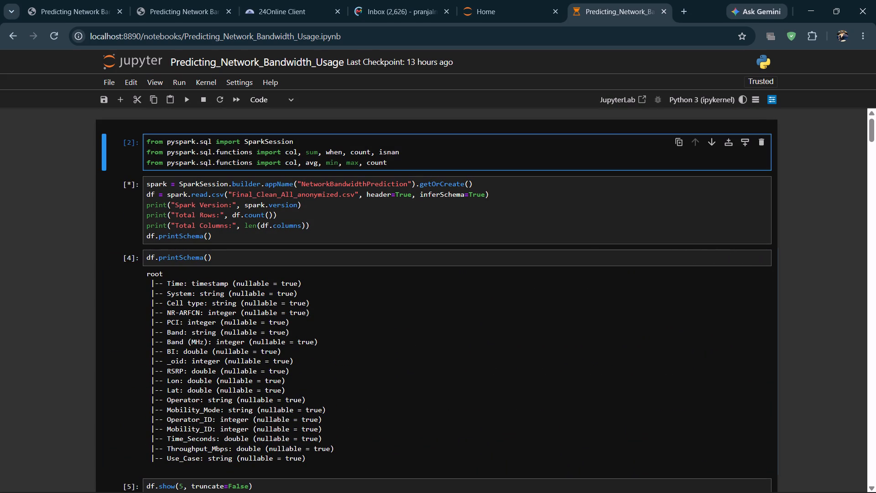
pyautogui.hotkey('shift', 'Return')
pyautogui.hotkey('shift', 'Return')
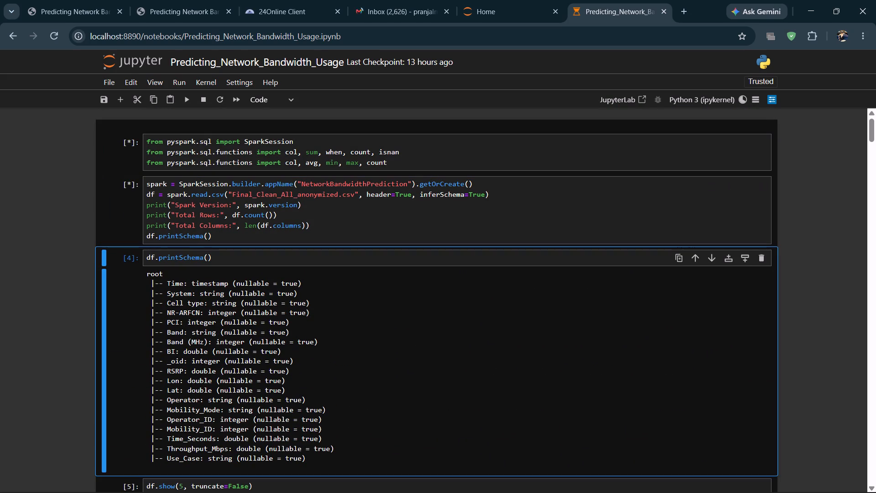
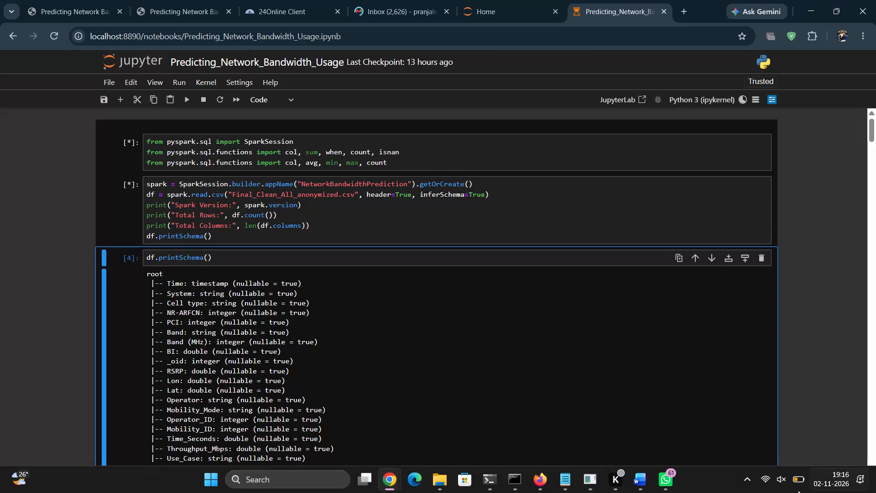
# Open the Windows quick settings to check the Wi-Fi connection and battery status.
pyautogui.click(793, 492)
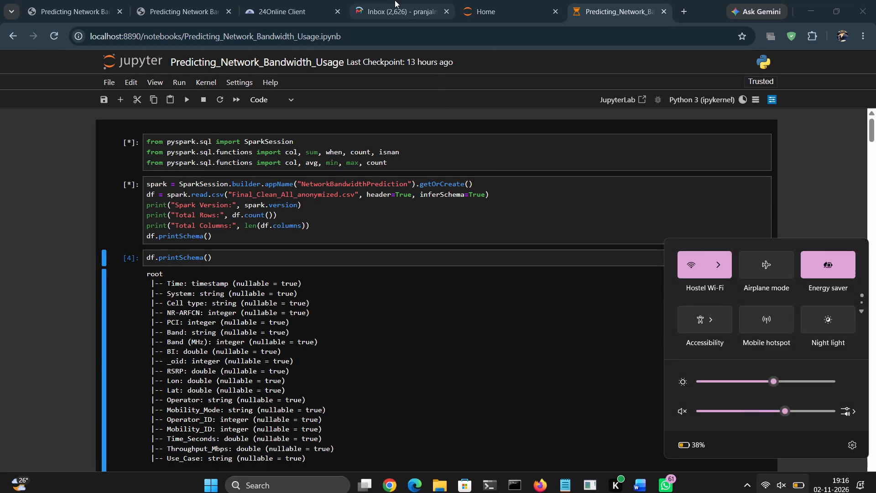
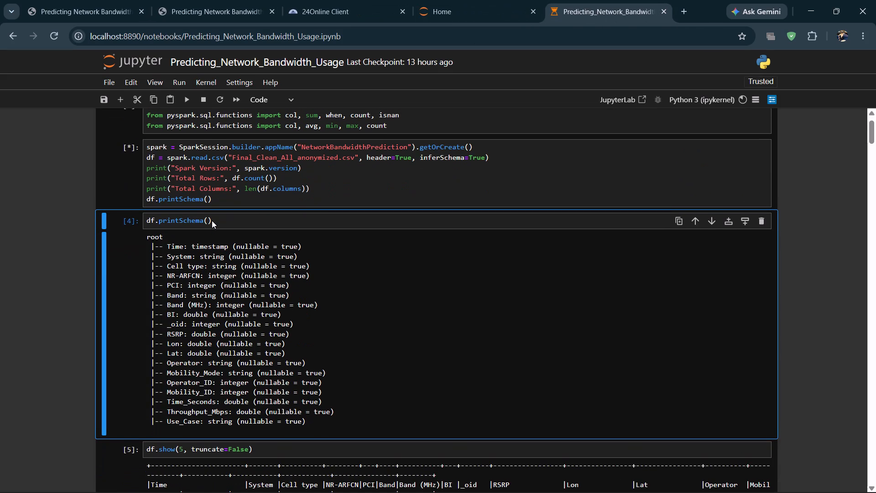
# Look through the notebook's cells and outputs down to the Random Forest feature importance table and chart, returning to the first cell.
pyautogui.scroll(-10, 206, 276)
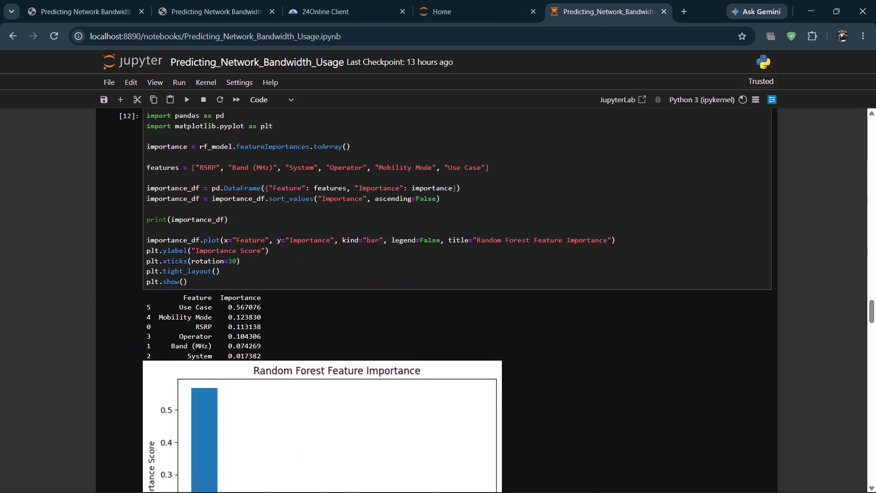
pyautogui.scroll(-7, 206, 276)
pyautogui.scroll(12, 206, 276)
pyautogui.scroll(10, 206, 276)
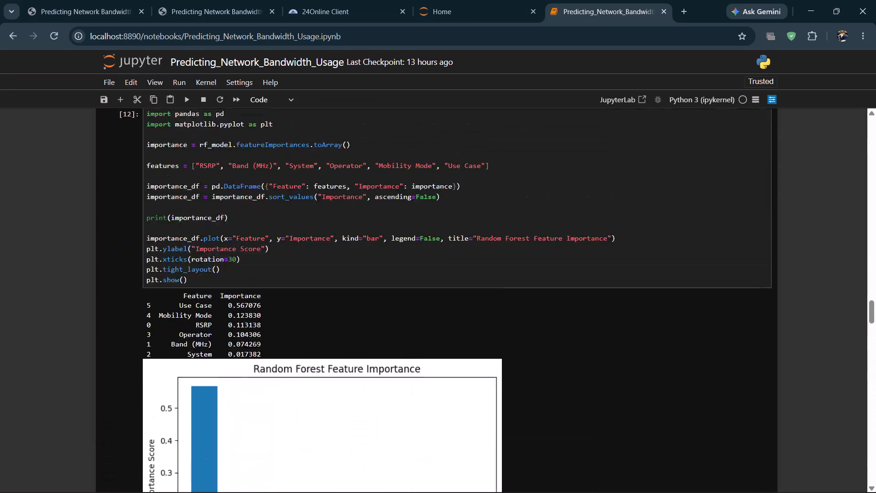
pyautogui.scroll(19, 206, 276)
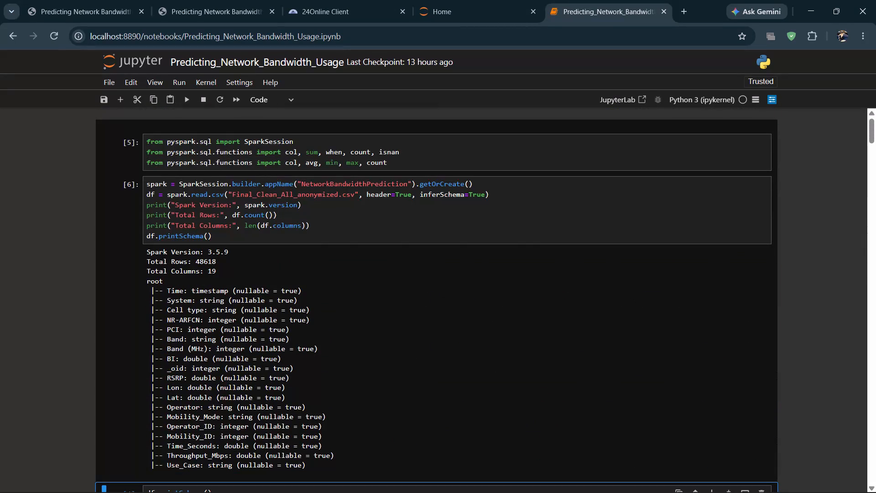
# Rerun the pyspark import cell and the Spark data-loading cell for Final_Clean_All_anonymized.csv in order.
pyautogui.click(406, 164)
pyautogui.hotkey('shift', 'Return')
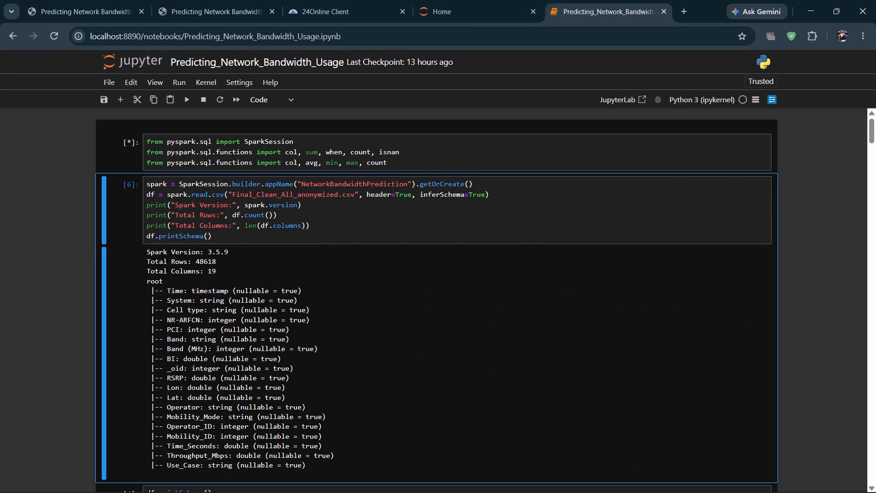
pyautogui.hotkey('shift', 'Return')
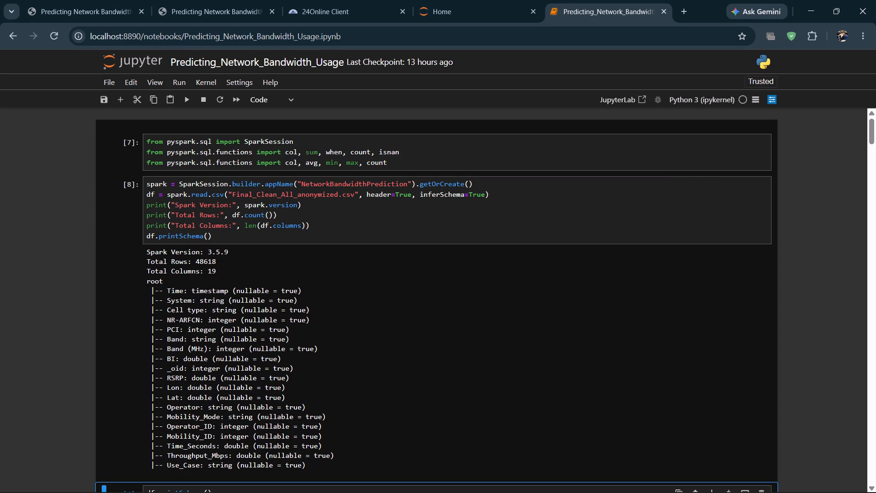
# Run the separate df.printSchema() cell below the data-loading cell and return to the start of the notebook.
pyautogui.hotkey('shift', 'Return')
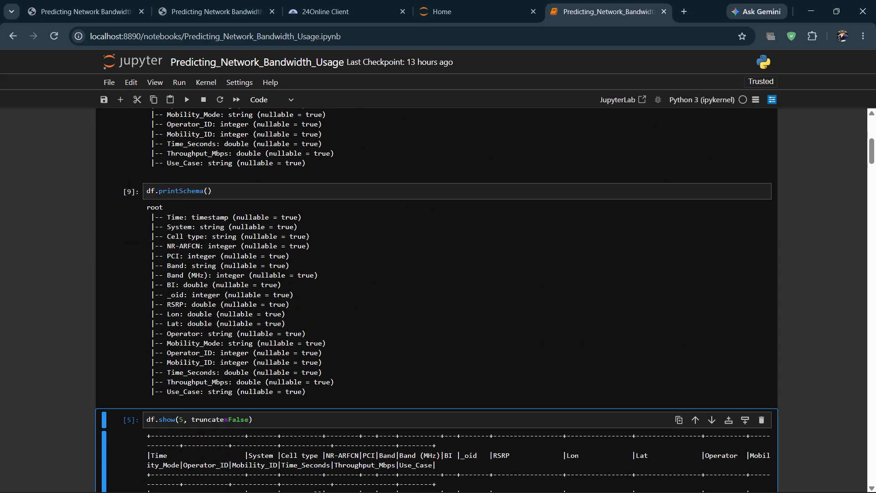
pyautogui.scroll(2, 289, 238)
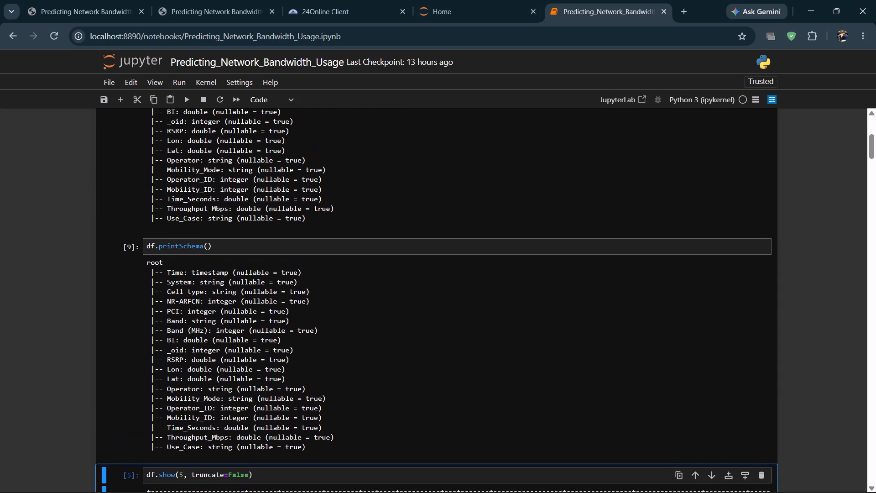
pyautogui.scroll(4, 289, 238)
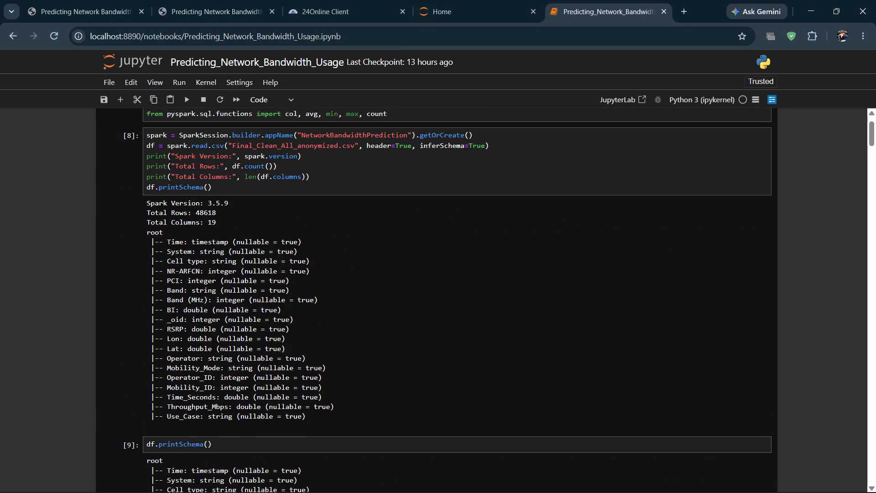
pyautogui.scroll(2, 289, 238)
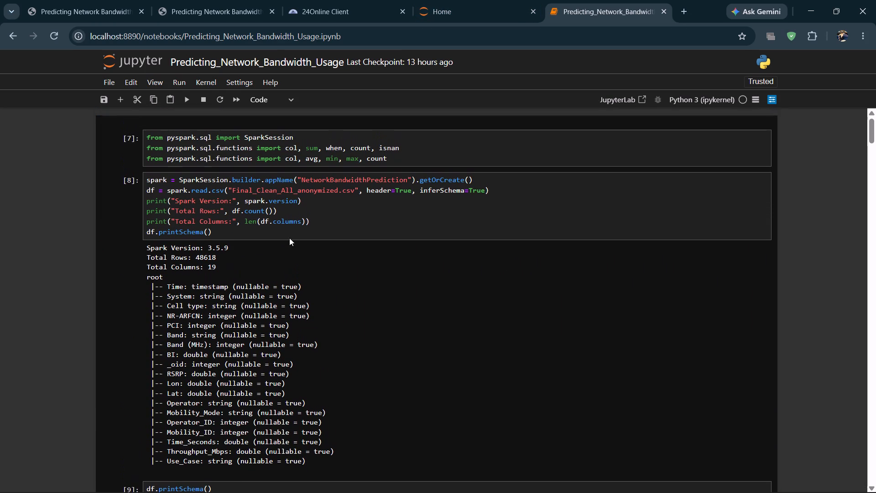
pyautogui.scroll(1, 289, 238)
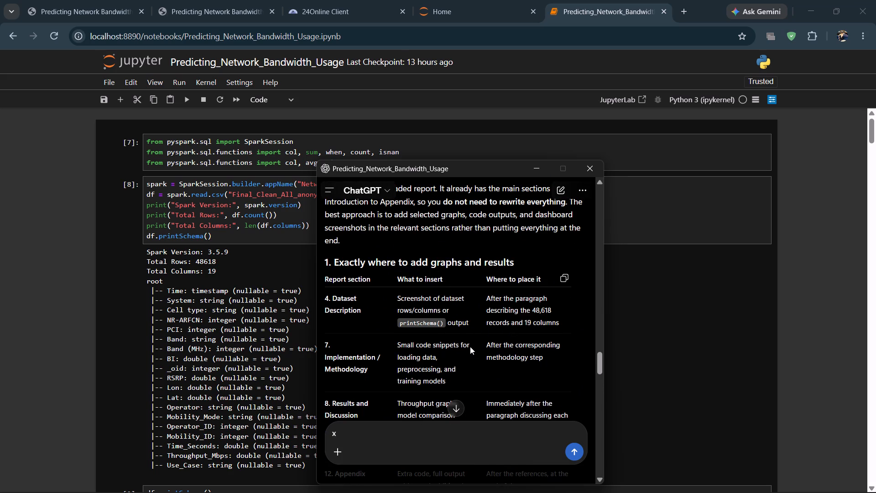
pyautogui.scroll(-3, 470, 346)
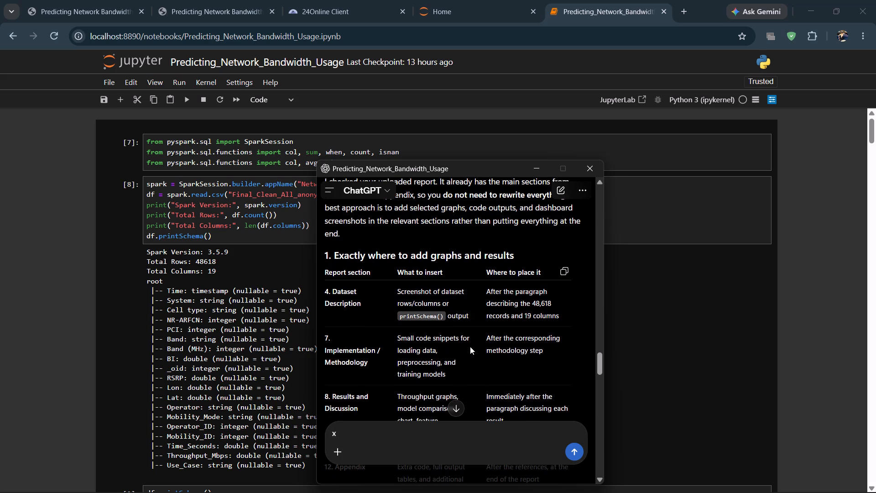
pyautogui.hotkey('alt', 'x')
# Delete the print line for the Spark version from the data-loading cell, and run the pyspark import cell and the data-loading cell.
pyautogui.scroll(-1, 356, 356)
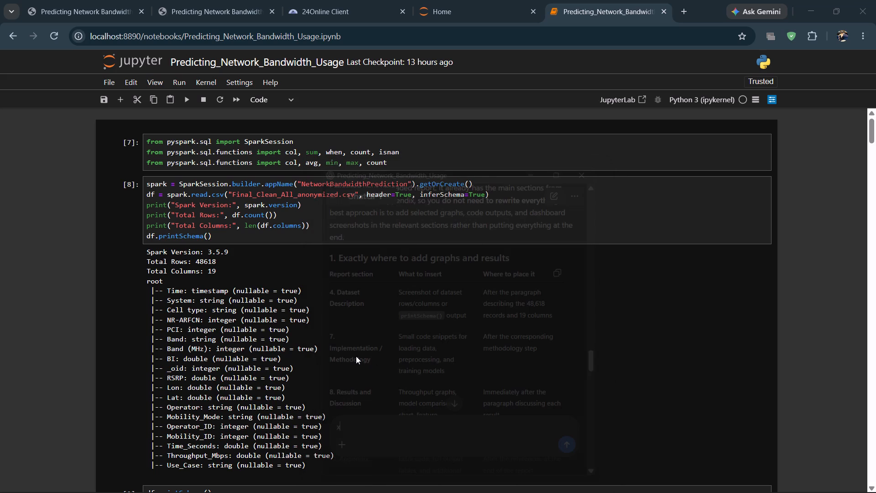
pyautogui.scroll(-2, 356, 356)
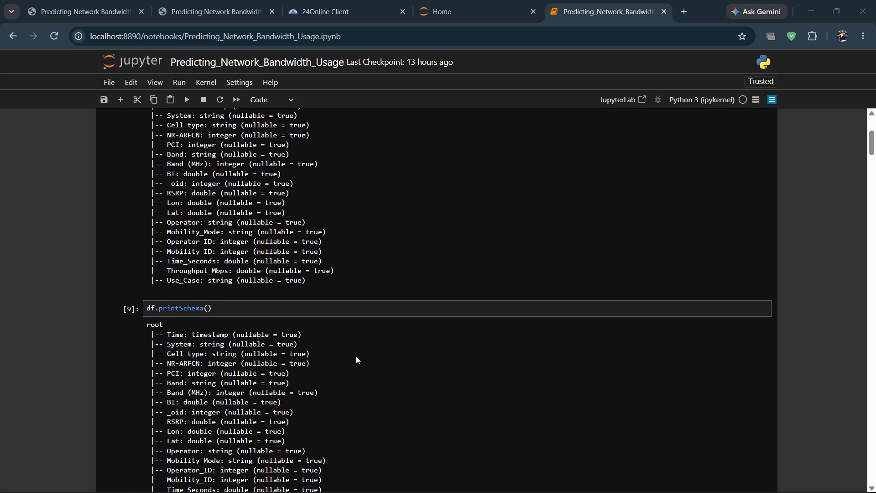
pyautogui.scroll(2, 356, 356)
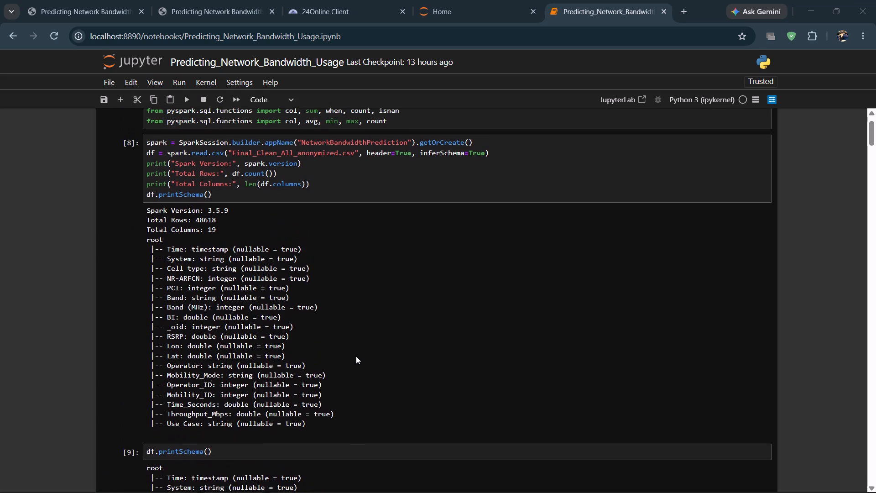
pyautogui.scroll(1, 356, 356)
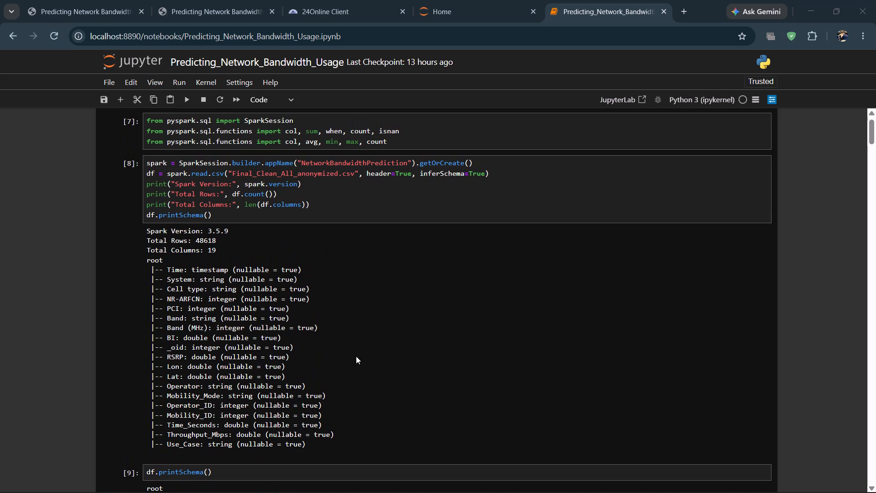
pyautogui.press('shift+super+s')
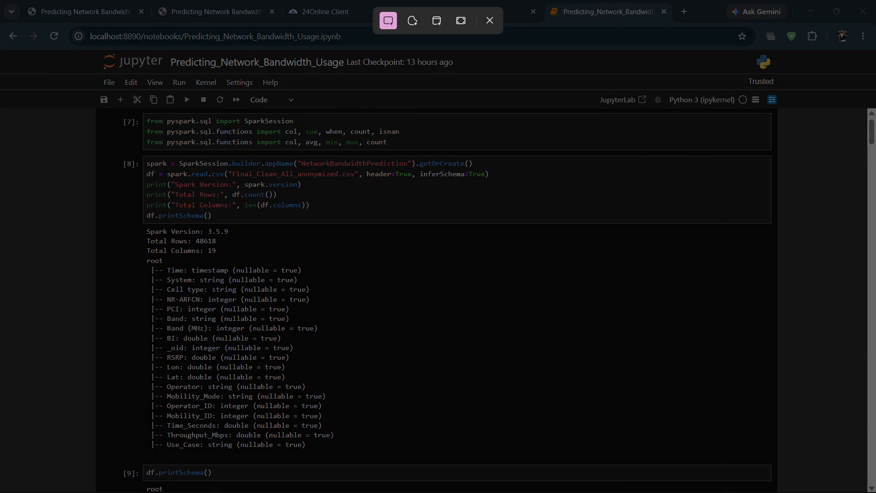
pyautogui.press('Escape')
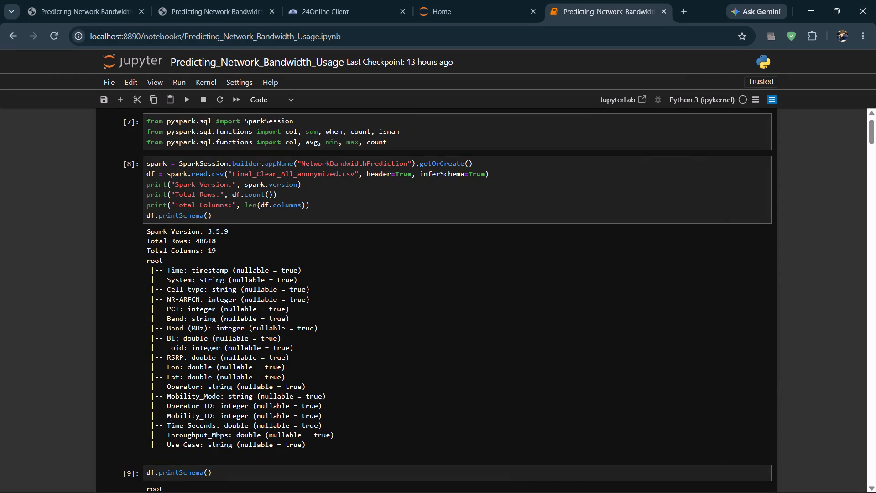
pyautogui.tripleClick(200, 182)
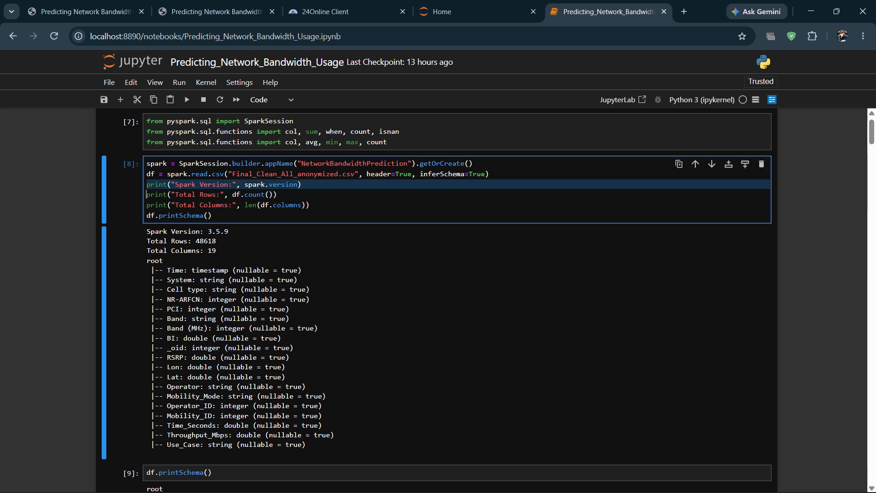
pyautogui.press('BackSpace')
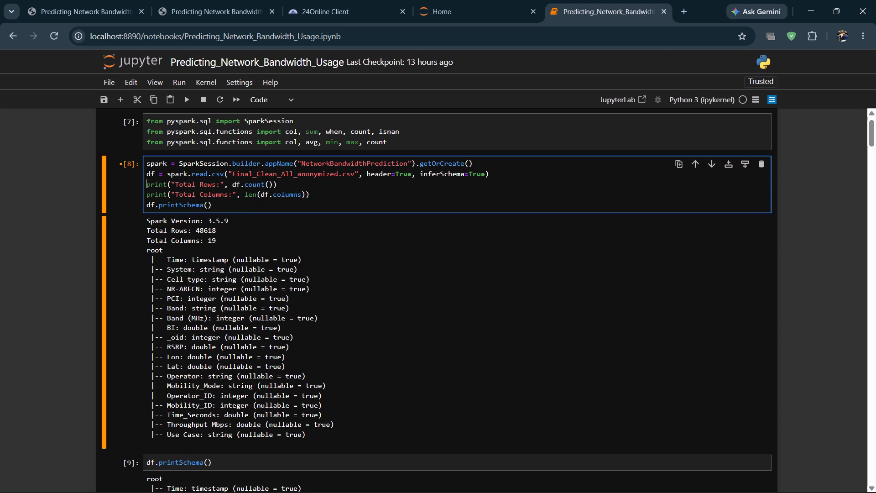
pyautogui.click(323, 134)
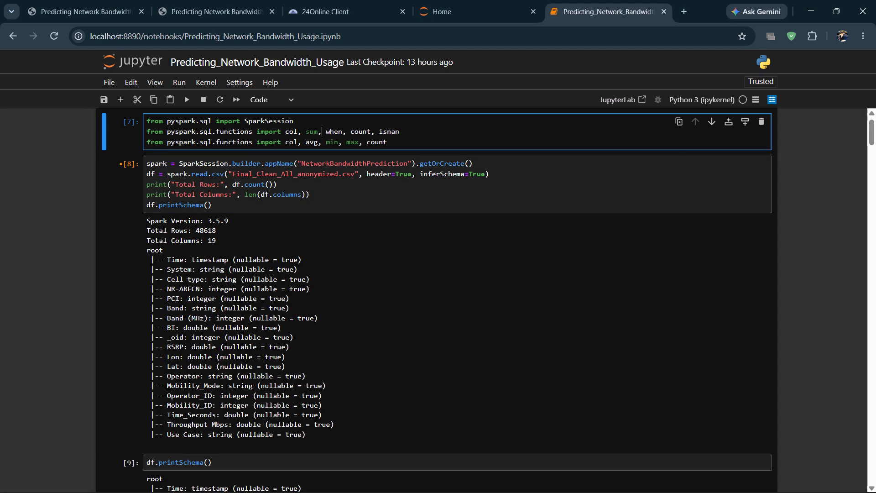
pyautogui.hotkey('shift', 'Return')
pyautogui.hotkey('shift', 'Return')
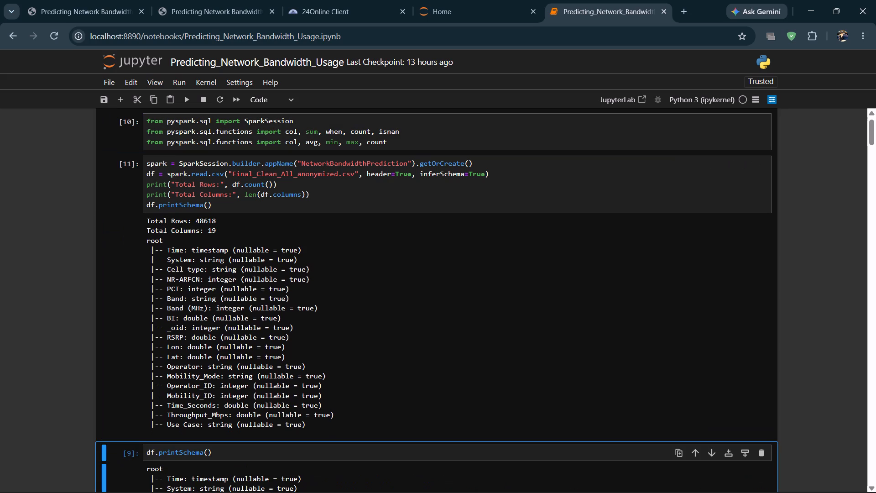
# Capture a rectangular screenshot of the data-loading cell's output, from the Total Rows line through the Use_Case schema line.
pyautogui.press('shift+super+s')
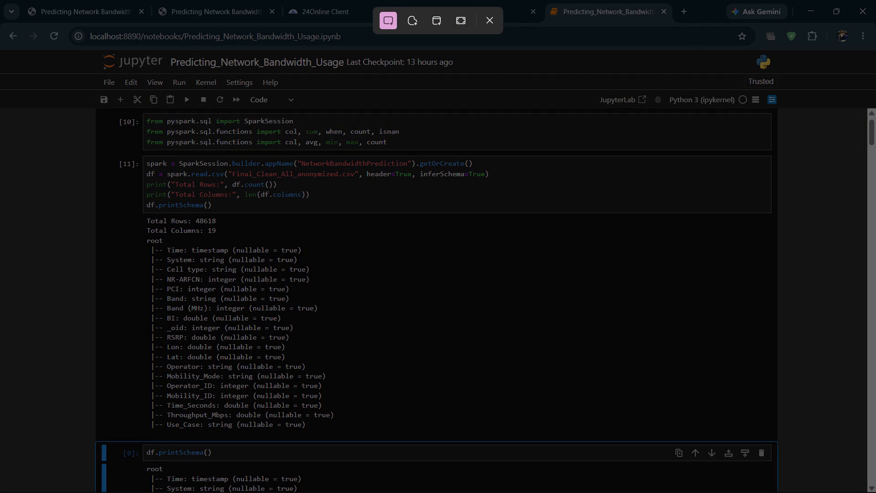
pyautogui.moveTo(141, 211); pyautogui.dragTo(474, 414)
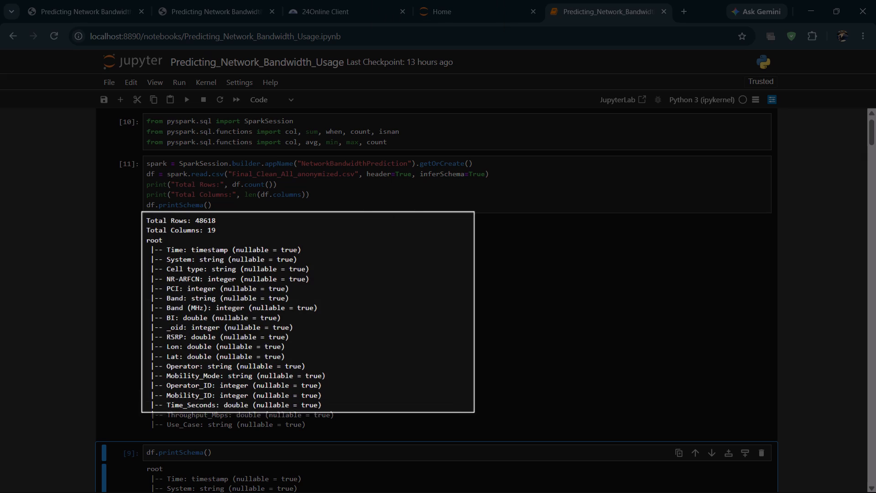
pyautogui.moveTo(474, 414); pyautogui.dragTo(509, 437)
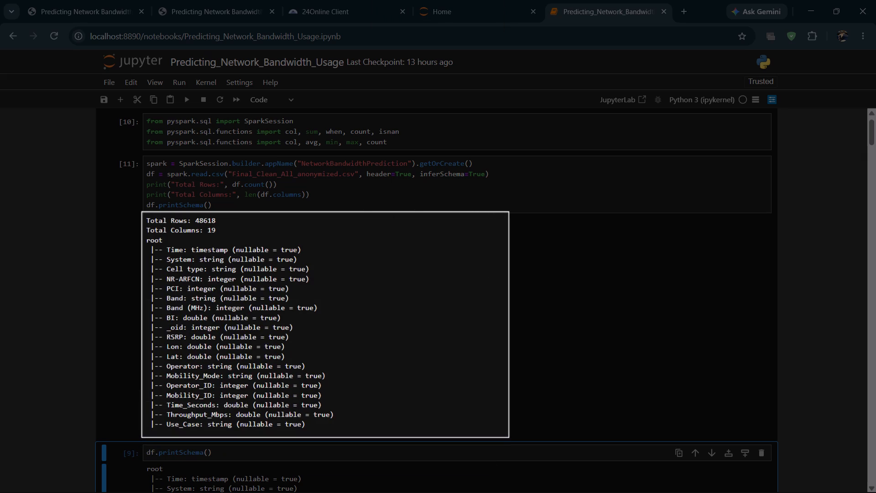
pyautogui.moveTo(509, 437); pyautogui.dragTo(486, 437)
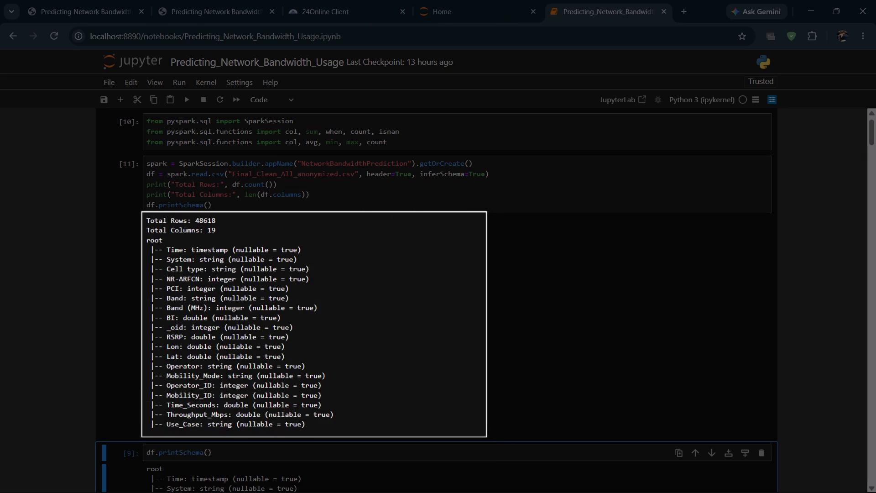
pyautogui.moveTo(486, 437); pyautogui.dragTo(503, 438)
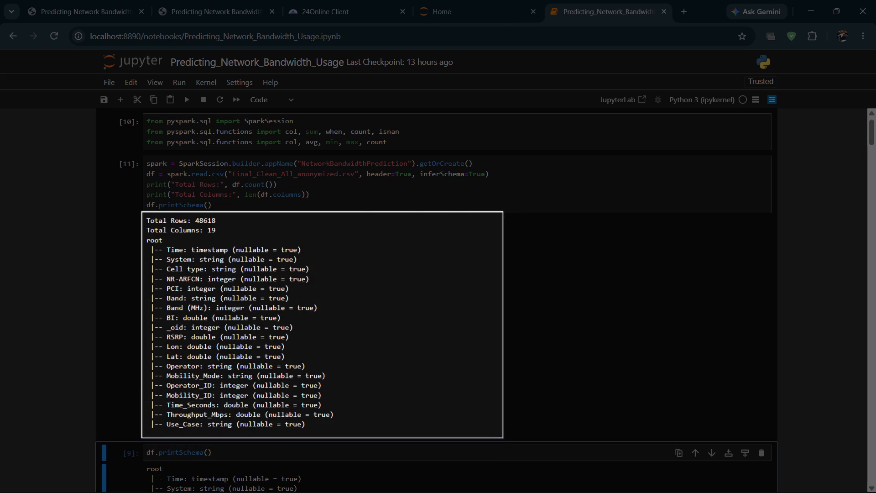
pyautogui.moveTo(503, 438); pyautogui.dragTo(521, 439)
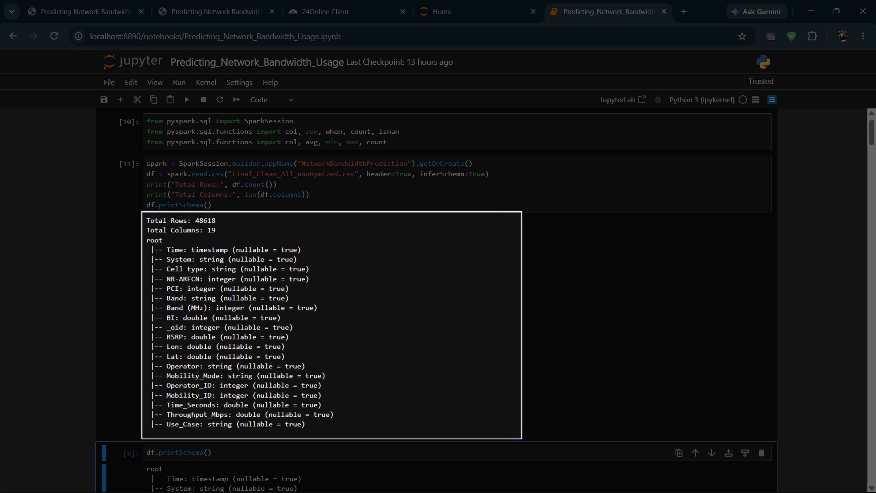
pyautogui.moveTo(521, 439); pyautogui.dragTo(636, 428)
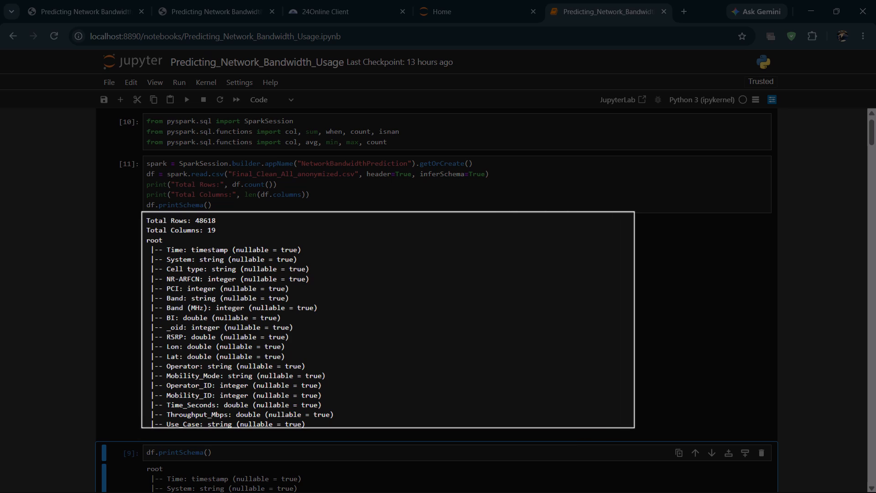
pyautogui.moveTo(636, 428); pyautogui.dragTo(647, 435)
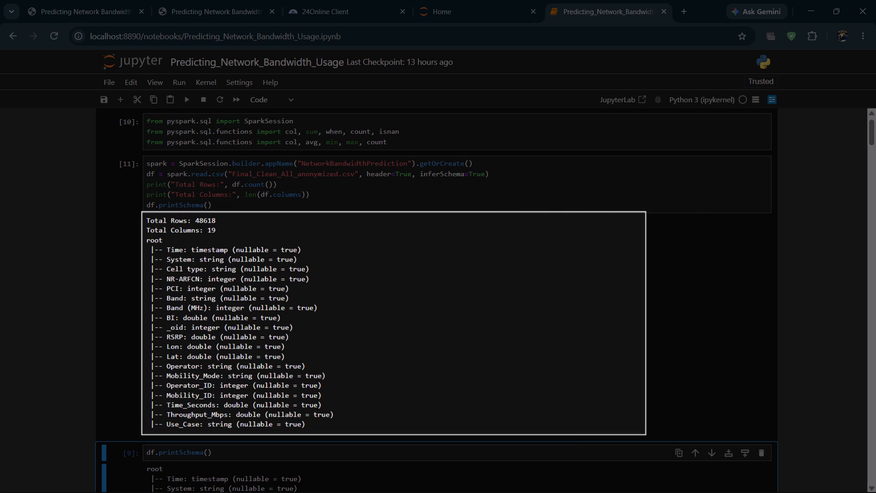
pyautogui.moveTo(647, 435); pyautogui.dragTo(714, 438)
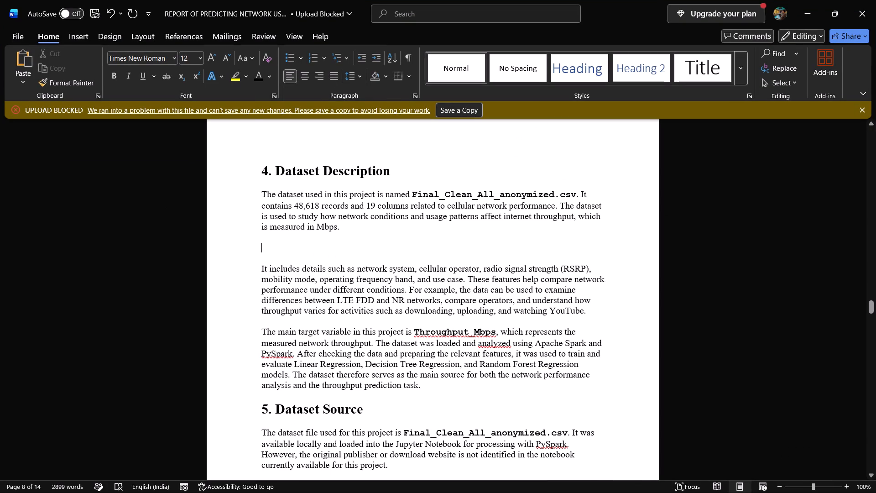
# In the Word report, paste the schema output screenshot after the first paragraph of section 4, Dataset Description.
pyautogui.hotkey('ctrl', 'v')
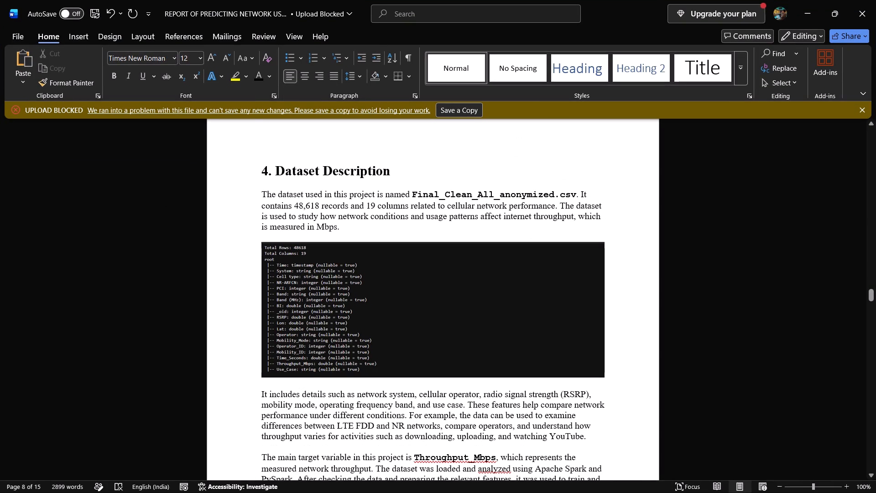
# Save a copy of the report as a Word Document named REPORT OF PREDICTING NETWORK USAGE in the OneDrive folder.
pyautogui.hotkey('ctrl', 's')
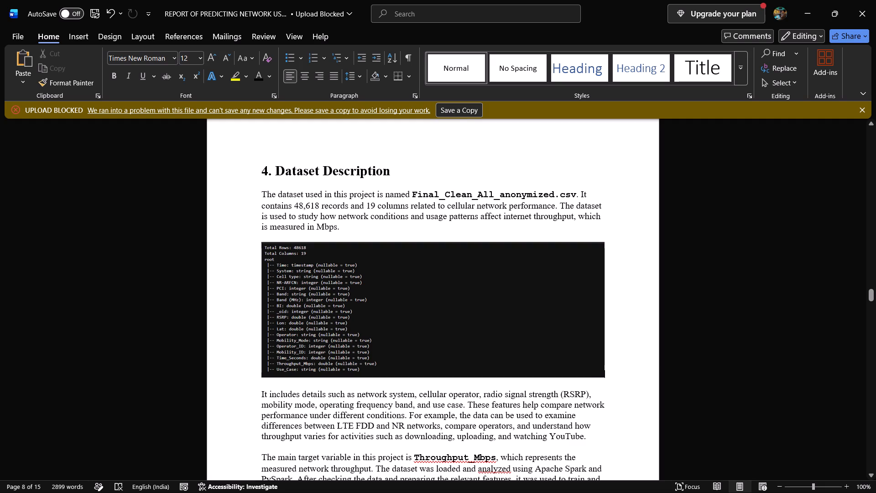
pyautogui.click(464, 110)
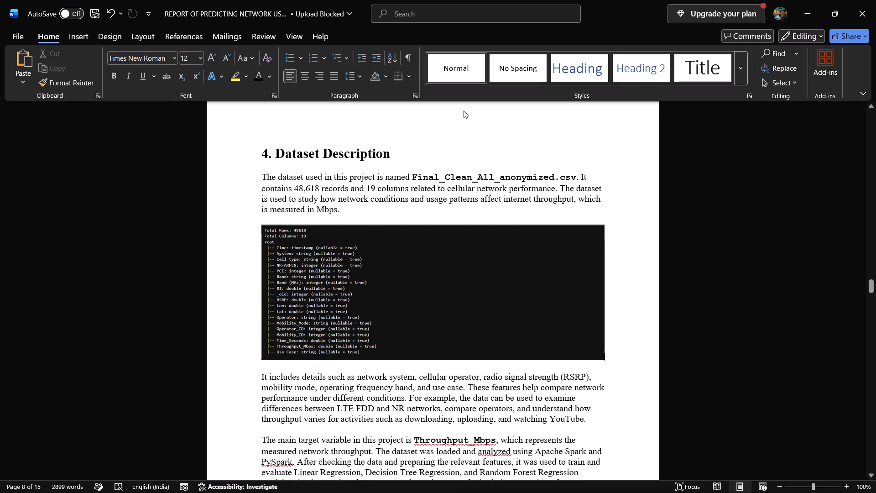
pyautogui.scroll(-2, 360, 212)
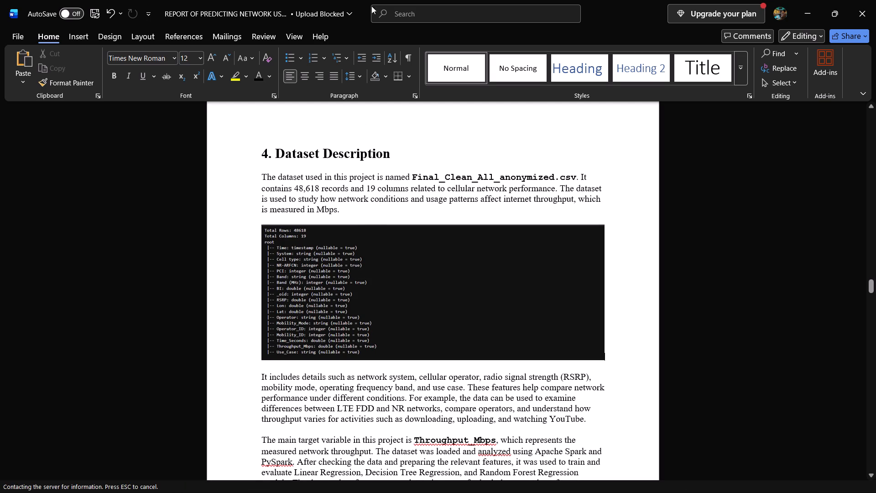
pyautogui.scroll(-5, 349, 22)
pyautogui.scroll(1, 349, 22)
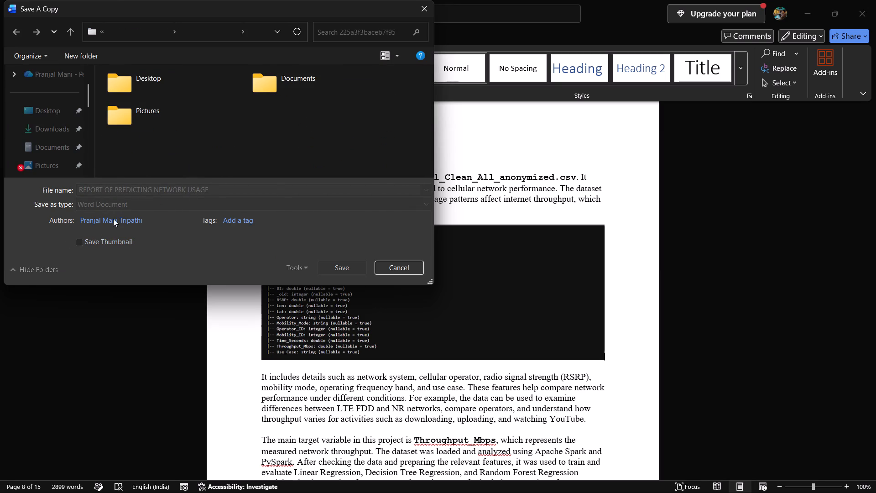
pyautogui.click(176, 130)
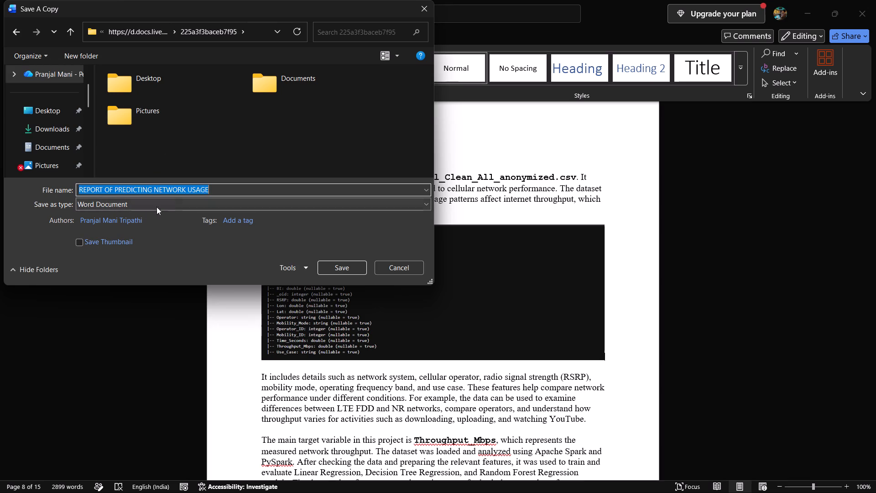
pyautogui.click(227, 187)
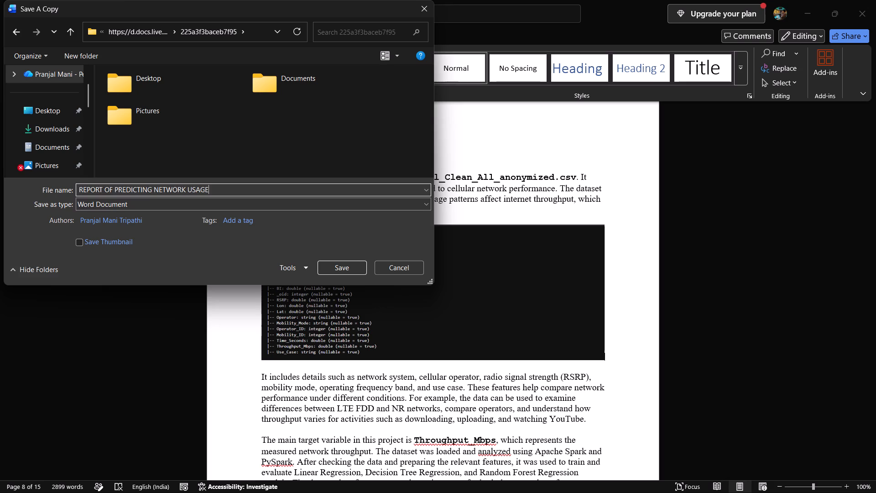
pyautogui.press('Return')
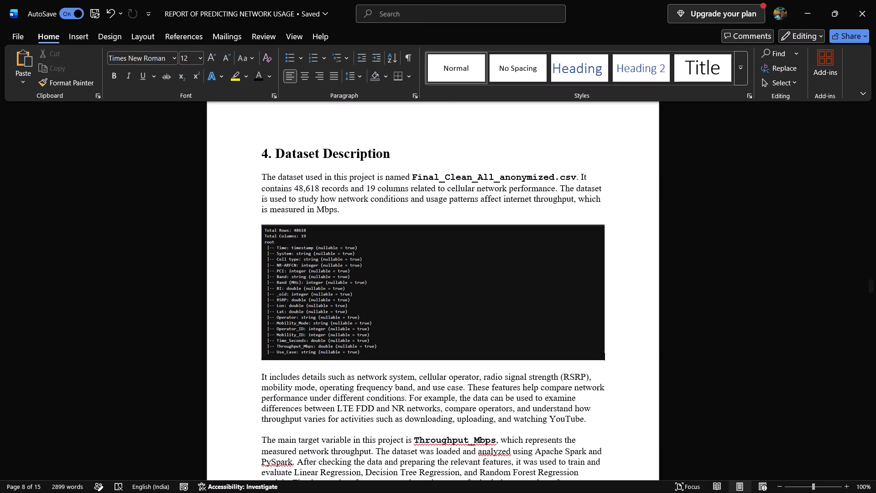
# Review the page layout around the pasted schema screenshot, from section 4, Dataset Description, through section 5, Dataset Source.
pyautogui.scroll(2, 302, 182)
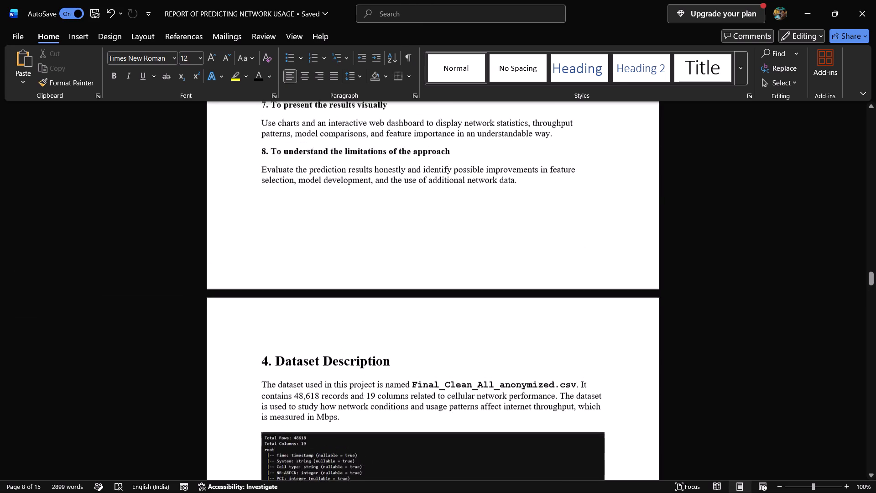
pyautogui.scroll(-3, 302, 182)
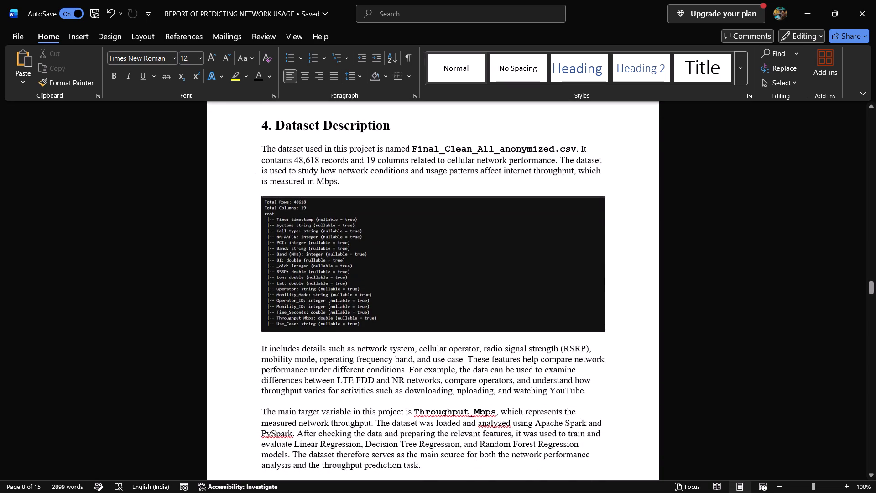
pyautogui.scroll(-2, 302, 182)
pyautogui.scroll(1, 302, 182)
pyautogui.scroll(-1, 302, 182)
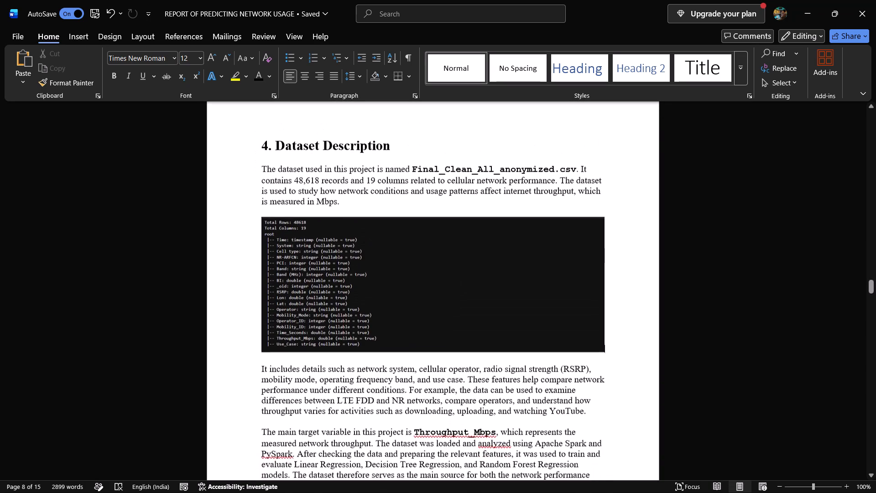
pyautogui.scroll(-3, 302, 182)
pyautogui.scroll(1, 302, 182)
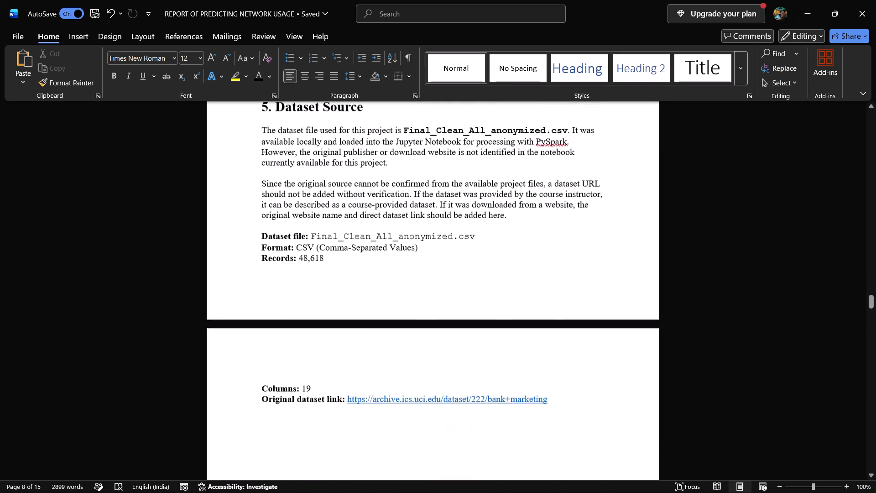
pyautogui.scroll(1, 302, 182)
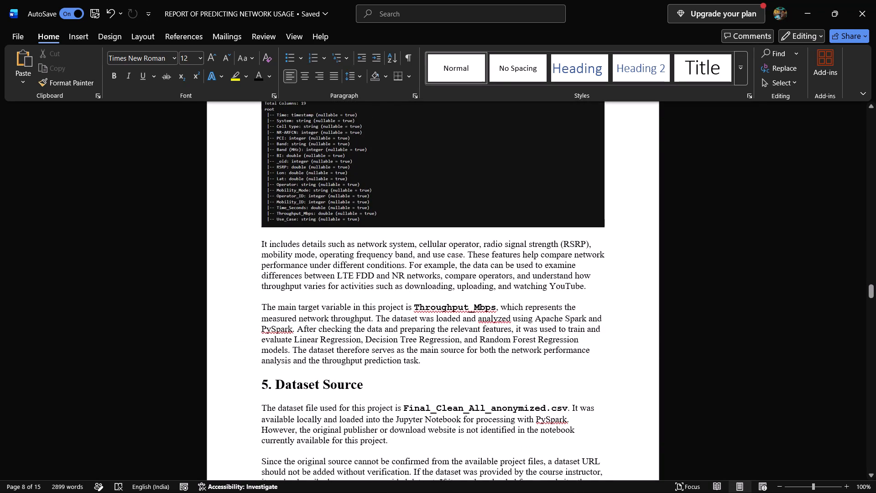
pyautogui.scroll(1, 317, 243)
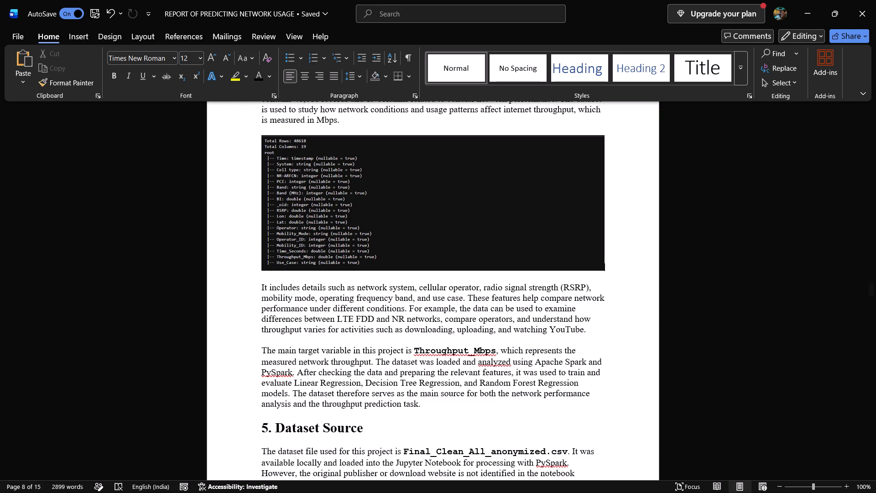
# Delete the blank lines between the original dataset link and the heading of section 6, Technologies and Tools Used.
pyautogui.scroll(-4, 317, 243)
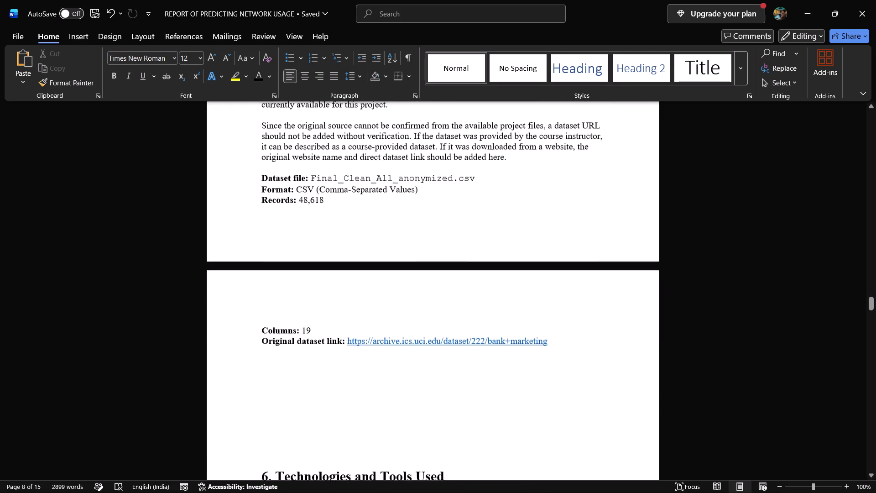
pyautogui.scroll(-1, 317, 243)
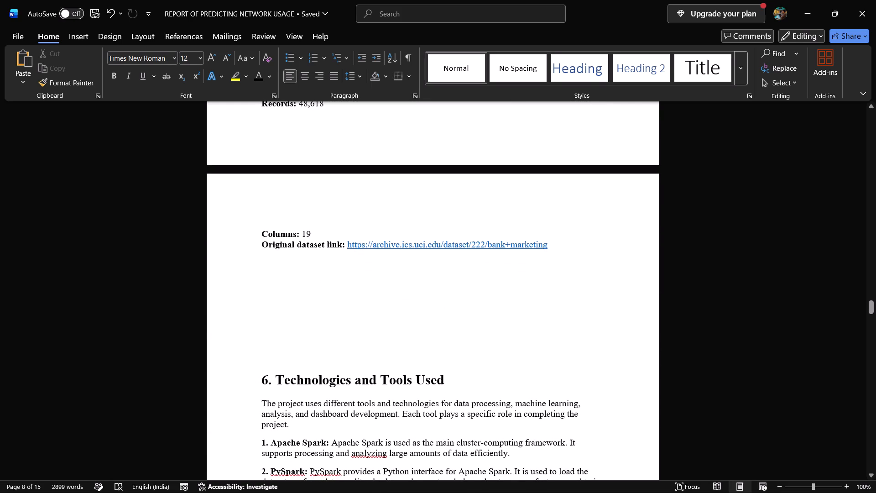
pyautogui.moveTo(267, 367); pyautogui.dragTo(270, 278)
pyautogui.press('BackSpace')
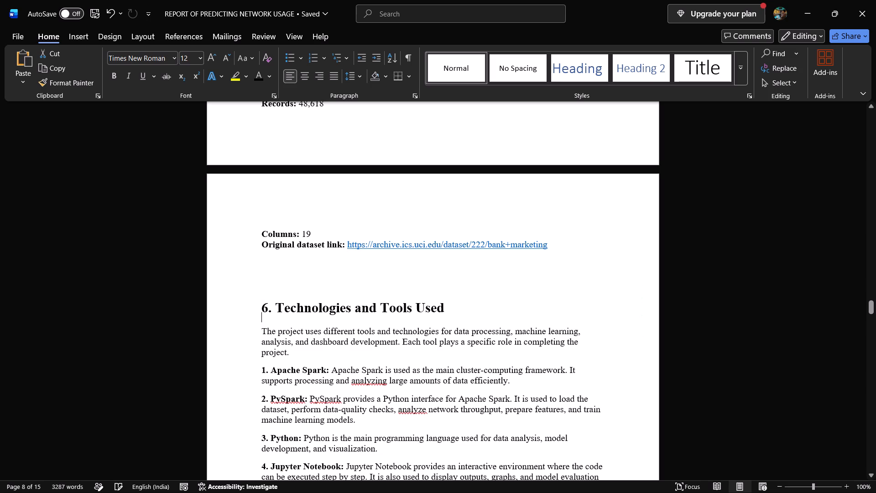
pyautogui.press('BackSpace')
pyautogui.press('BackSpace')
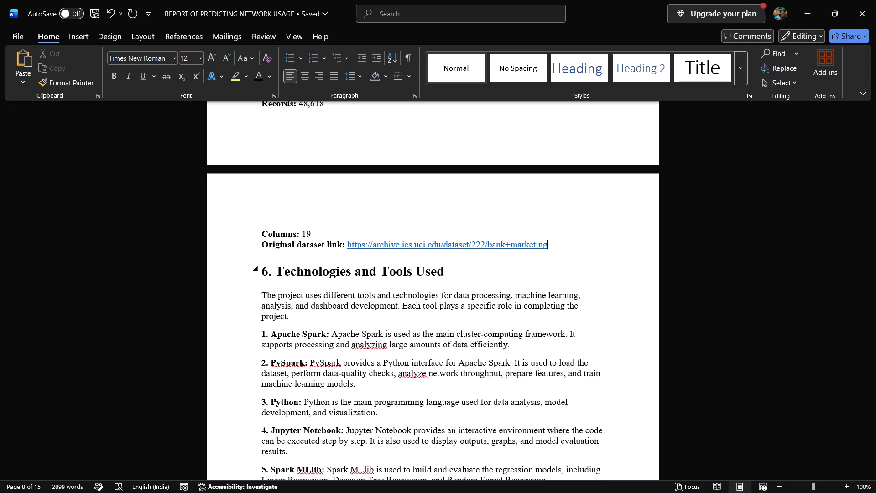
# Examine how sections 4 to 6 flow across the pages, including where the dataset details list breaks.
pyautogui.scroll(1, 270, 278)
pyautogui.scroll(-1, 270, 278)
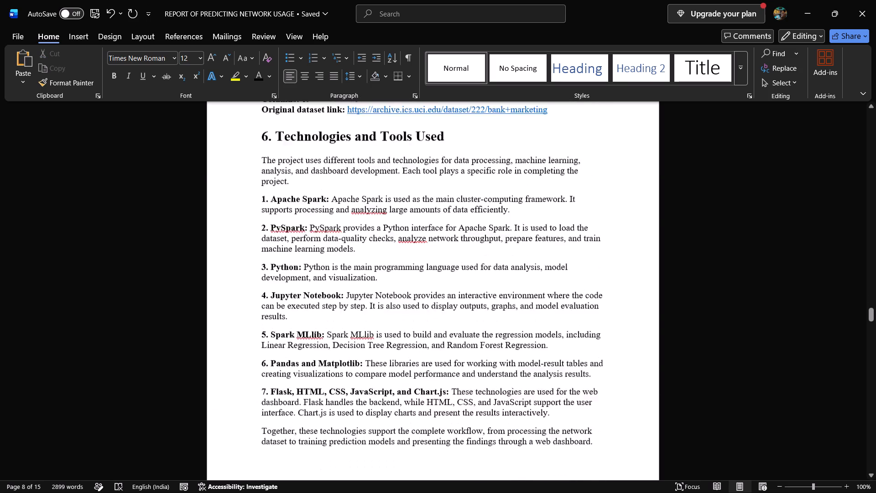
pyautogui.scroll(3, 270, 278)
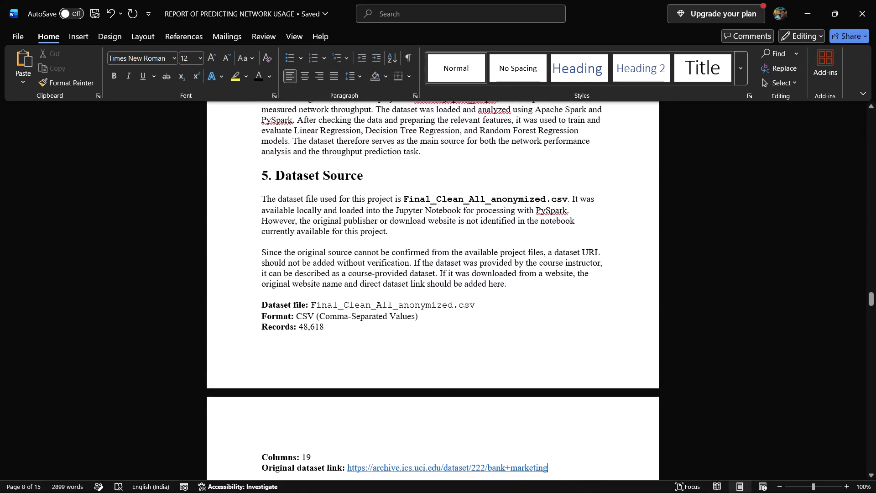
pyautogui.scroll(2, 270, 278)
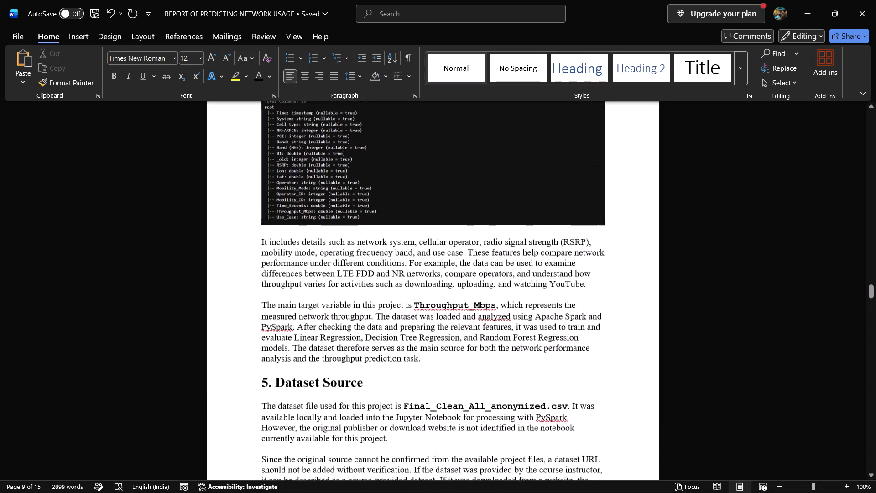
pyautogui.scroll(2, 270, 278)
pyautogui.hscroll(2, 270, 278)
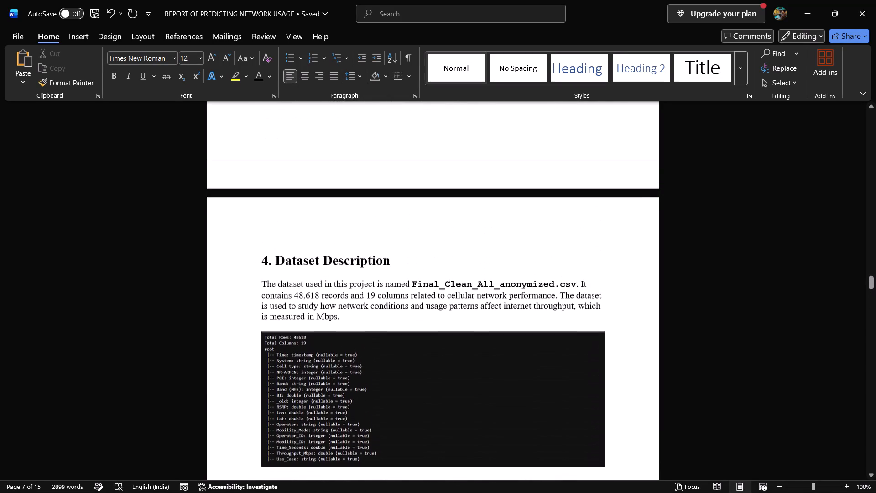
pyautogui.hscroll(2, 270, 278)
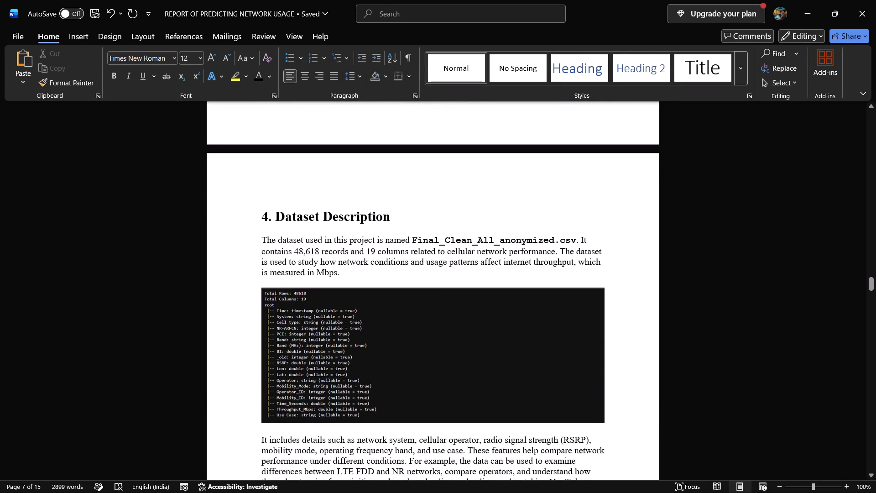
pyautogui.hscroll(1, 270, 278)
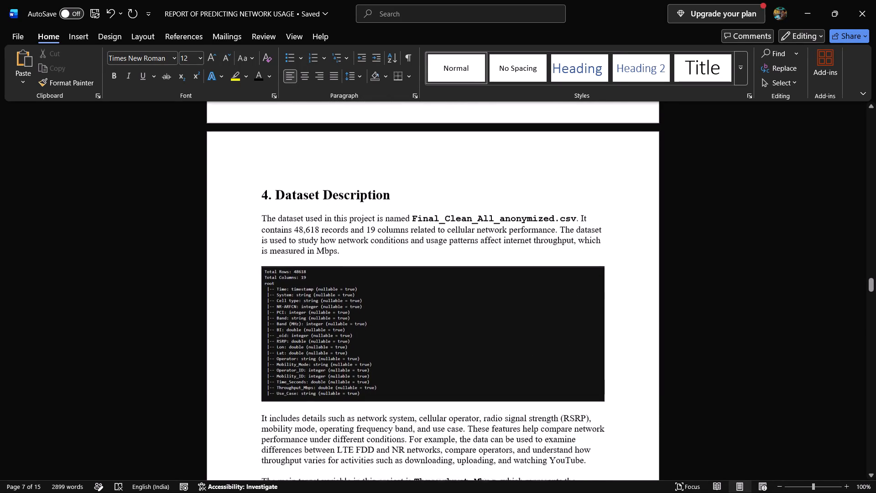
pyautogui.hscroll(2, 270, 278)
pyautogui.scroll(-3, 270, 278)
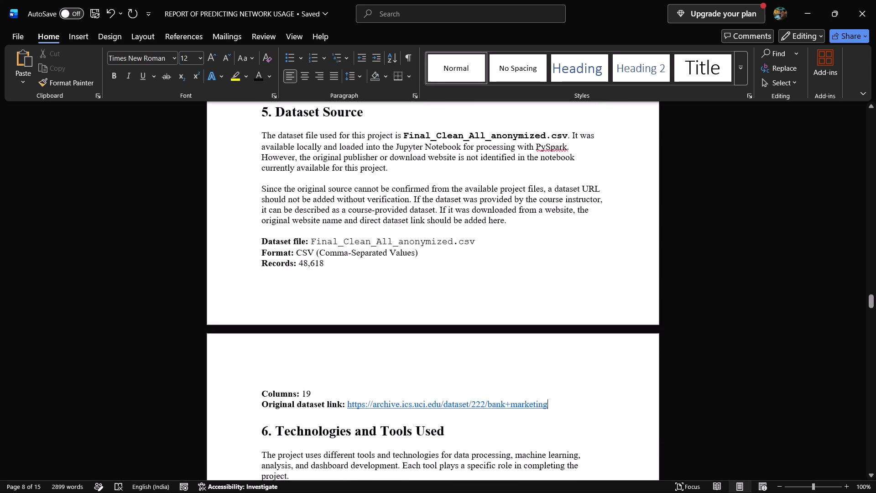
pyautogui.scroll(3, 270, 278)
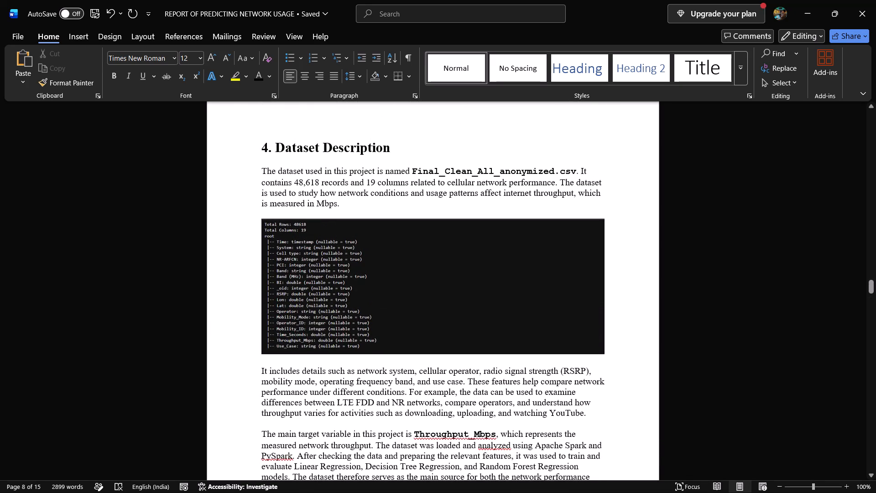
# Delete the text after "it was used to train and evaluate" in the last paragraph of section 4, and save the report.
pyautogui.scroll(-1, 276, 397)
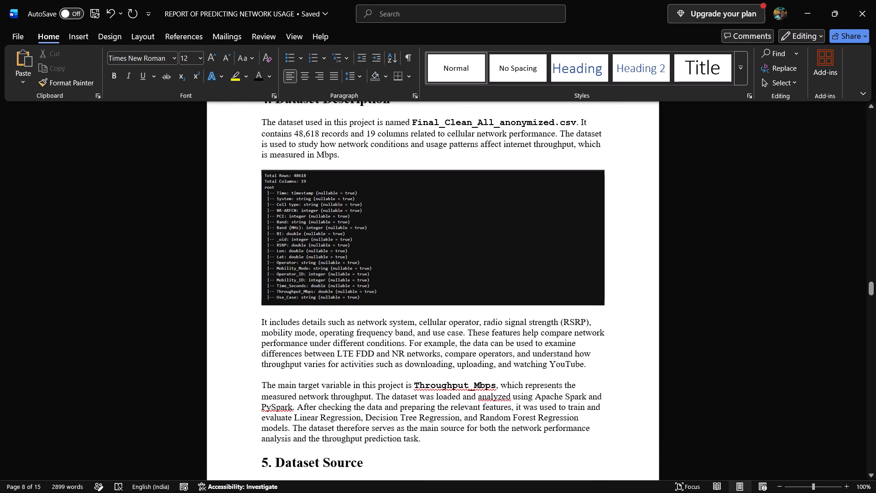
pyautogui.moveTo(590, 427); pyautogui.dragTo(297, 422)
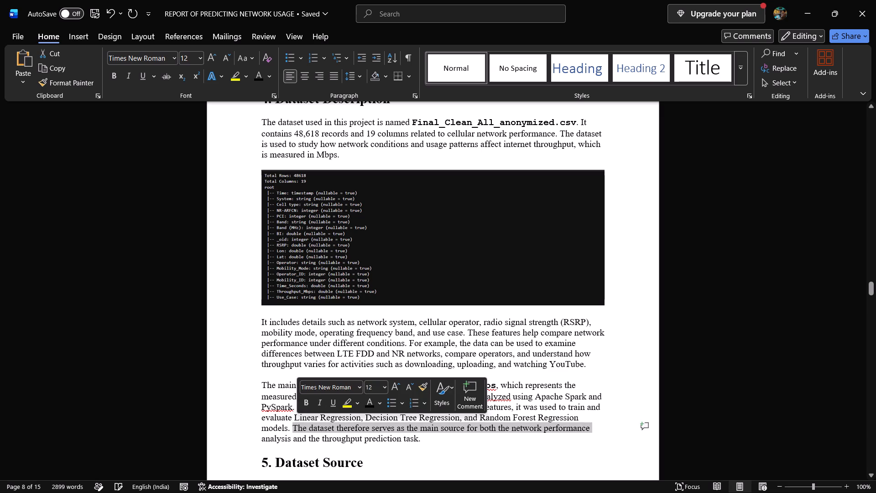
pyautogui.moveTo(292, 418); pyautogui.dragTo(439, 435)
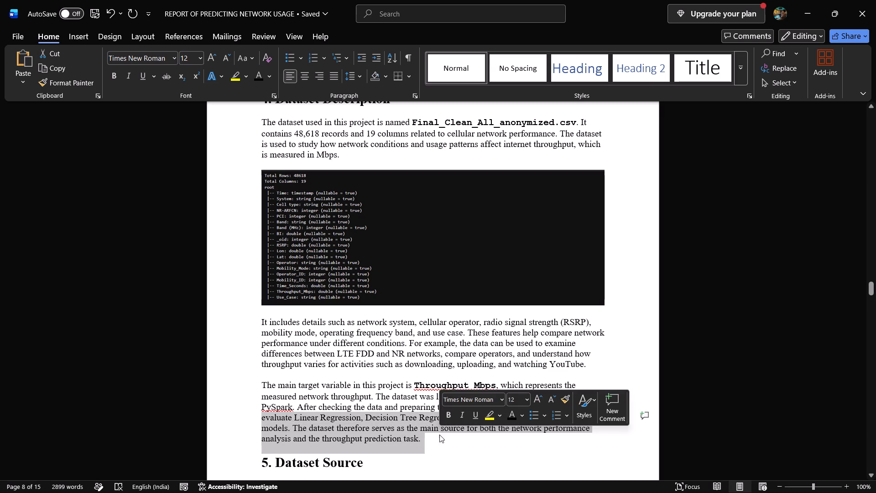
pyautogui.click(552, 432)
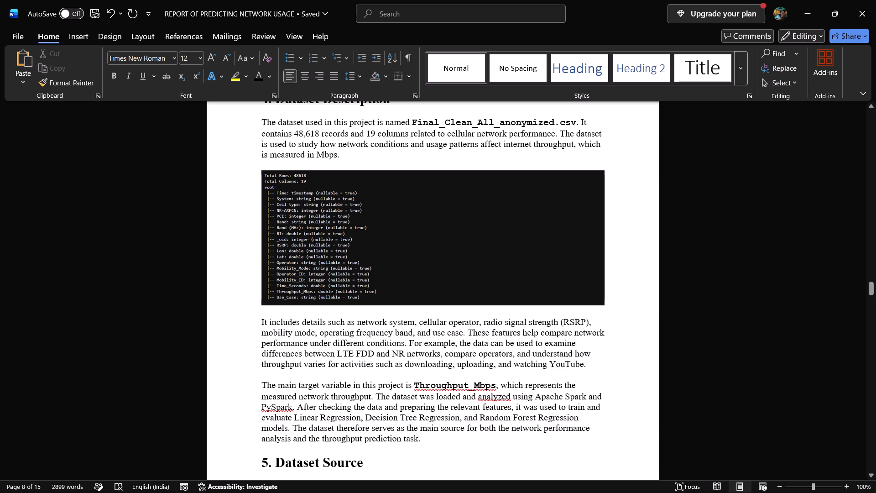
pyautogui.moveTo(422, 438); pyautogui.dragTo(306, 415)
pyautogui.press('BackSpace')
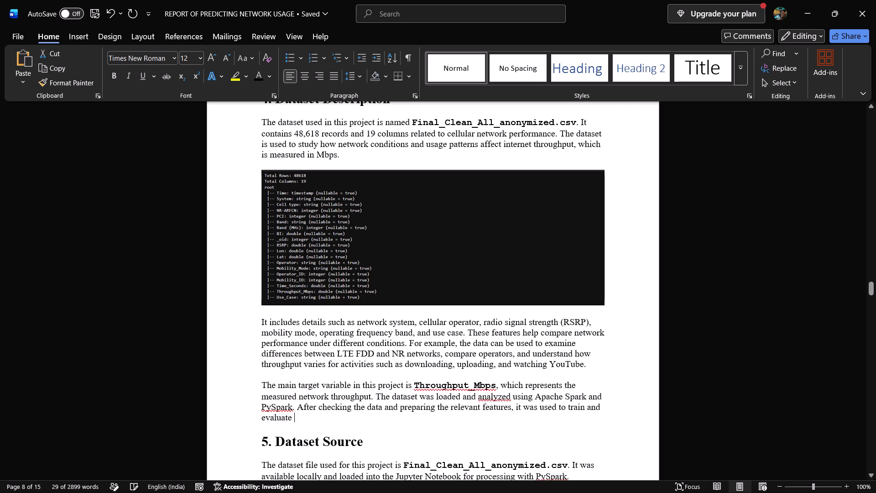
pyautogui.scroll(-3, 306, 415)
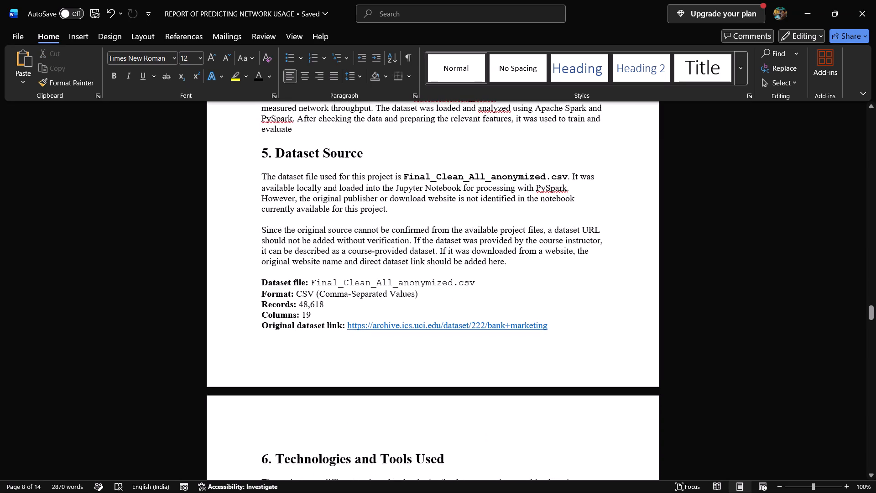
pyautogui.hotkey('ctrl', 's')
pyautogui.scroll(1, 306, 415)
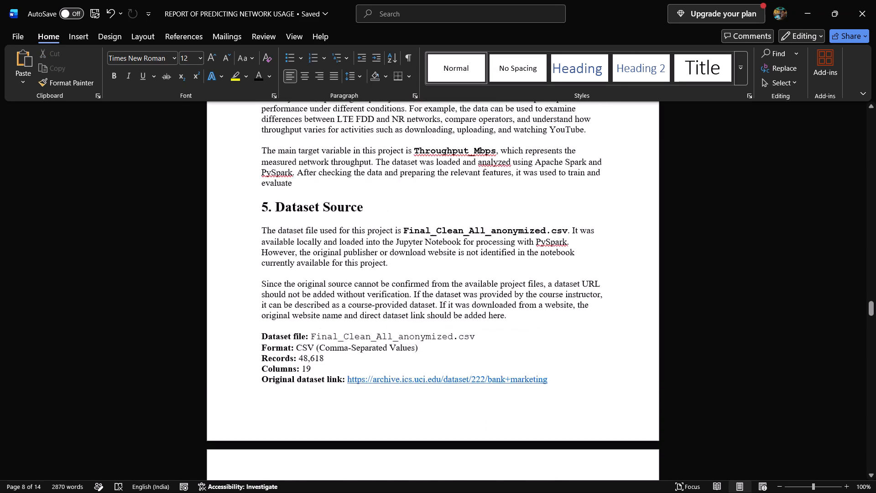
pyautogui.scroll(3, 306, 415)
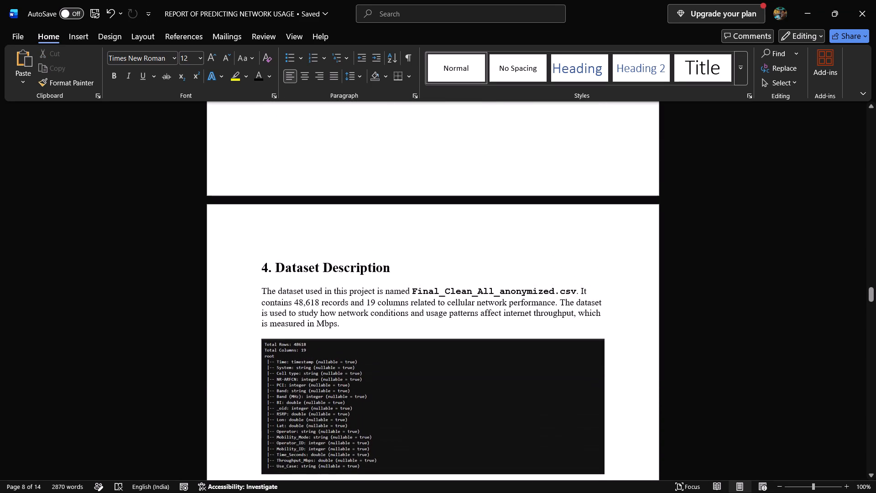